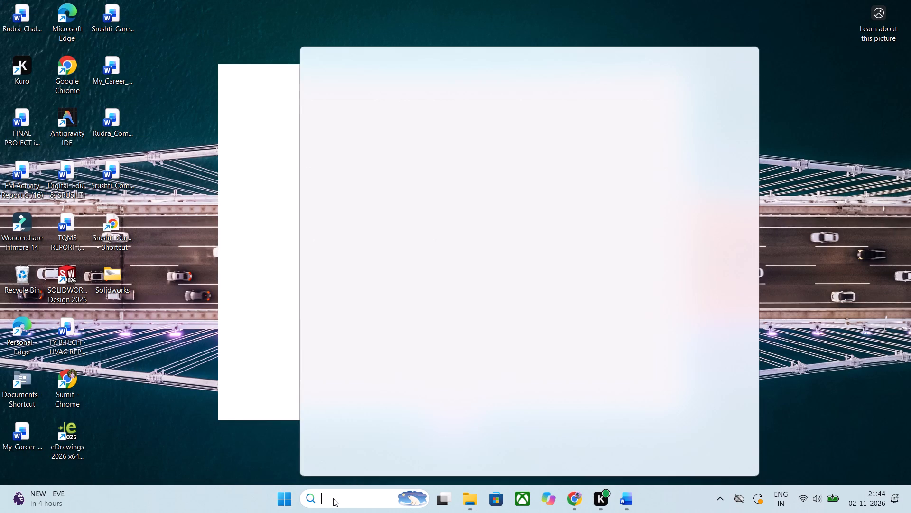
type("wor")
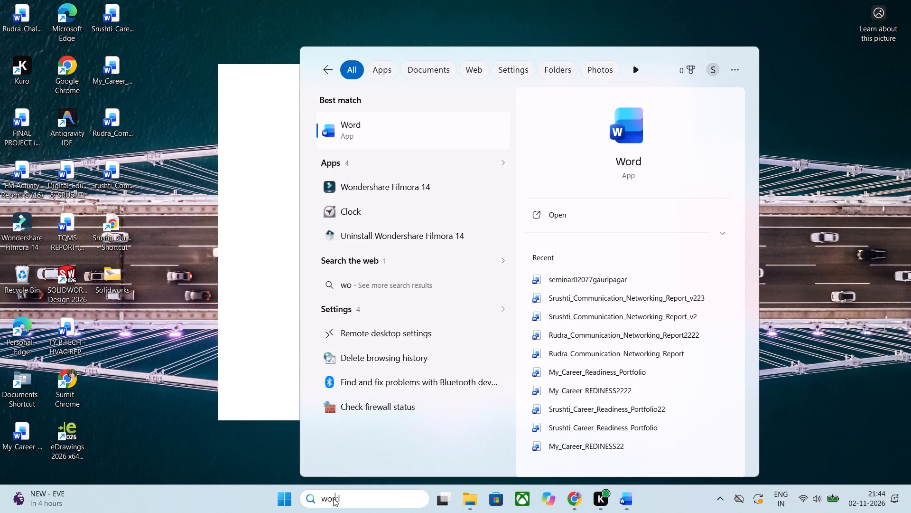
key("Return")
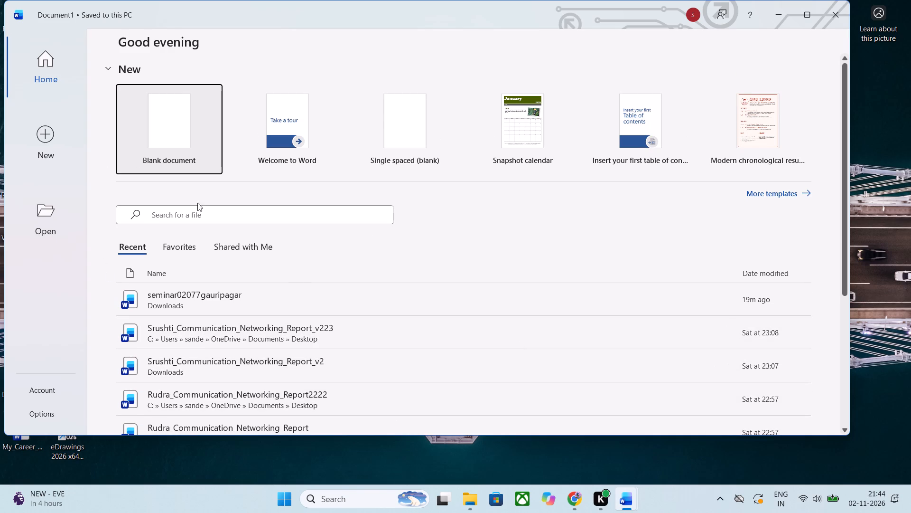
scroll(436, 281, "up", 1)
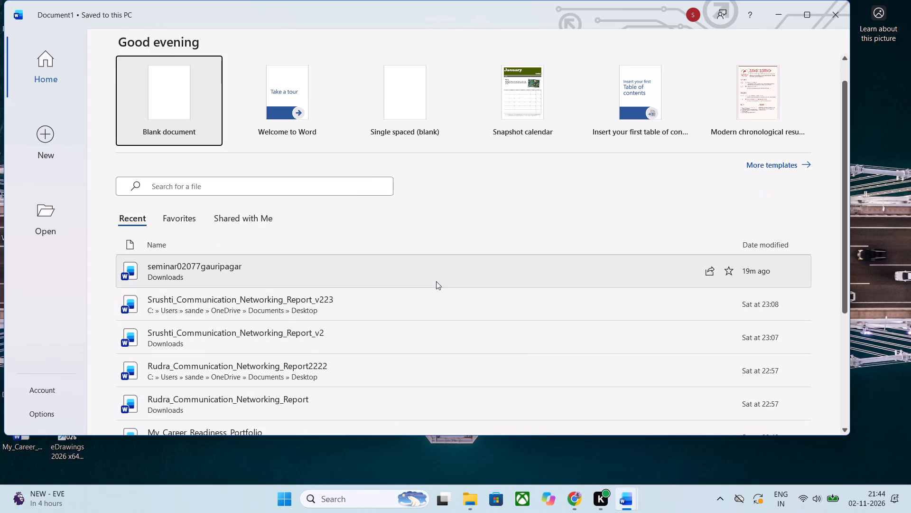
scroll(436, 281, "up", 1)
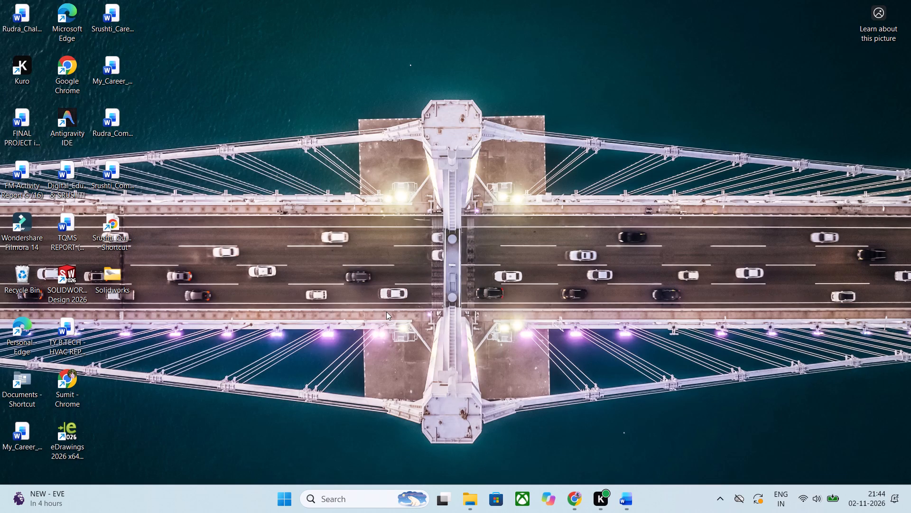
Open the friend's Green Building Materials seminar report from the Downloads folder, maximise it, and close the spare Word start window.
key("super+e")
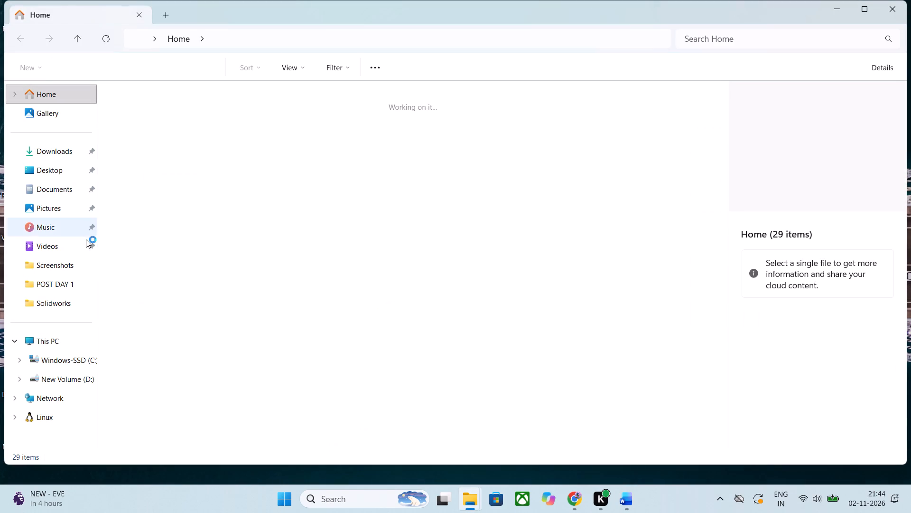
left_click(54, 149)
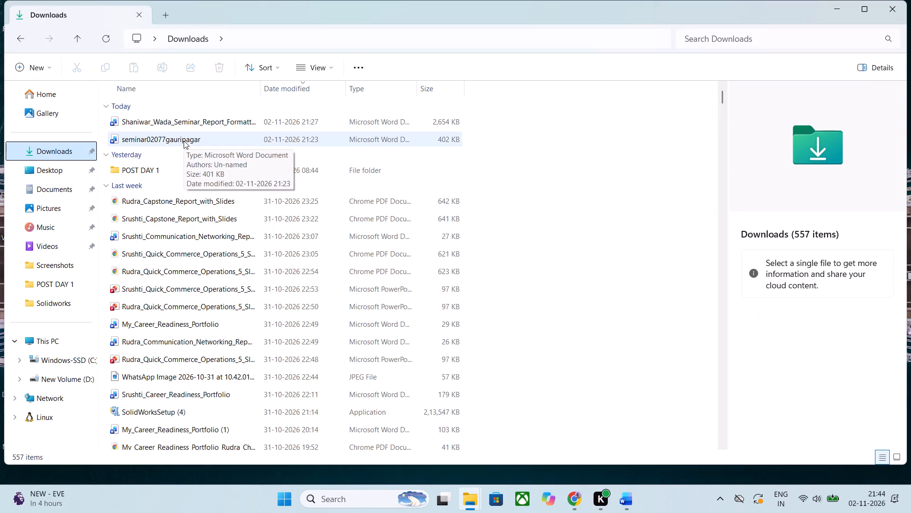
double_click(184, 141)
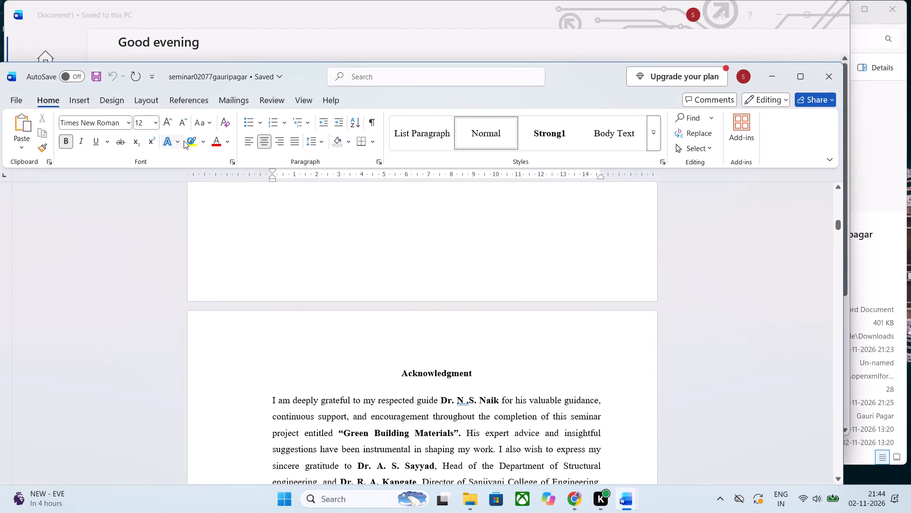
left_click(806, 75)
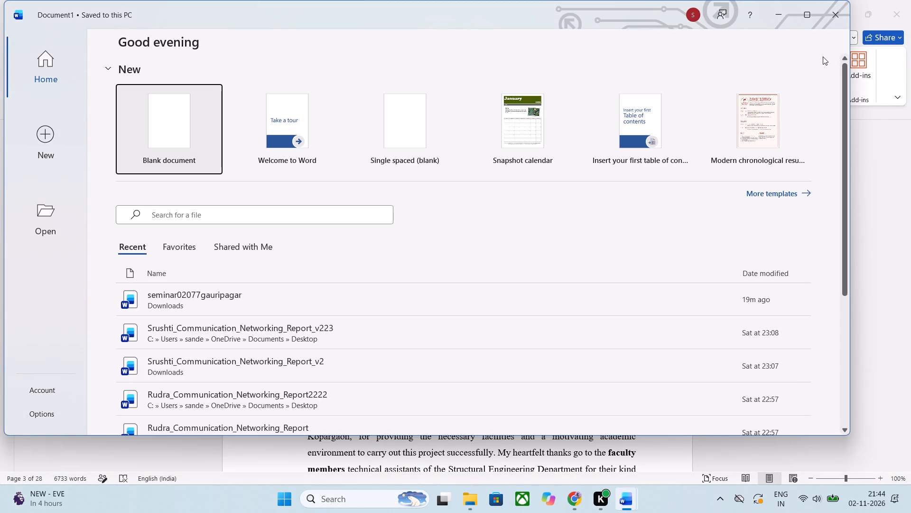
left_click(833, 14)
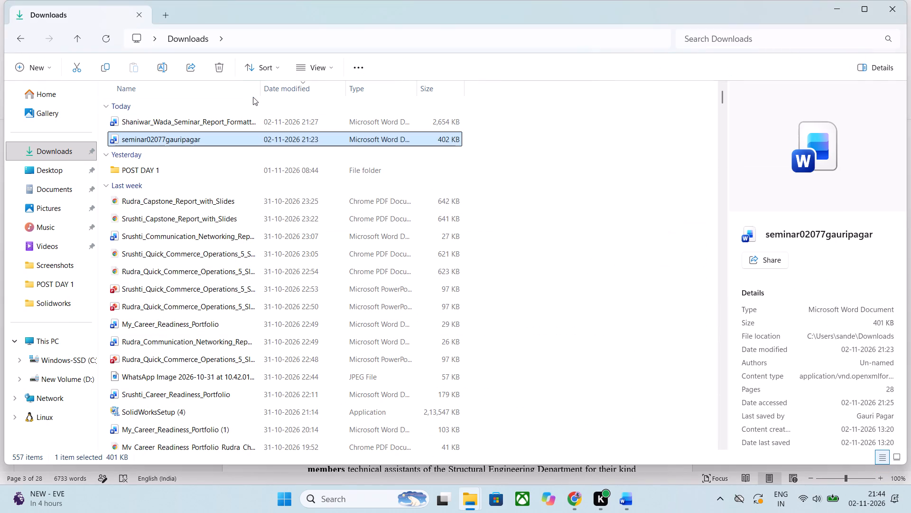
Open Shaniwar_Wada_Seminar_Report_Formatted from Downloads and arrange it side by side with the friend's report.
double_click(255, 118)
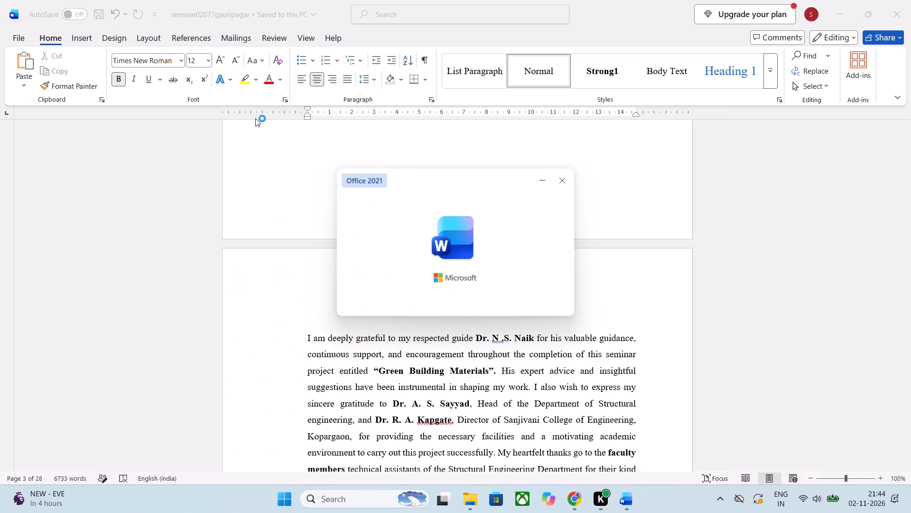
key("super+Right")
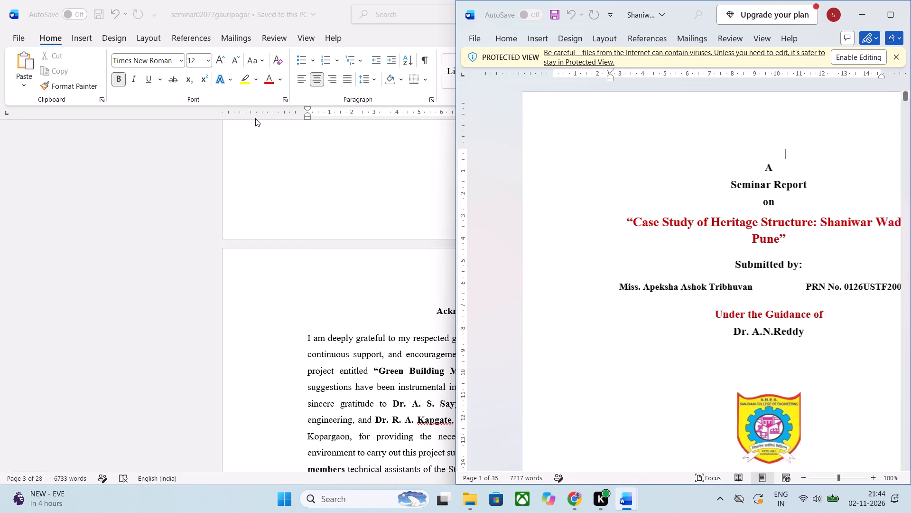
left_click(92, 171)
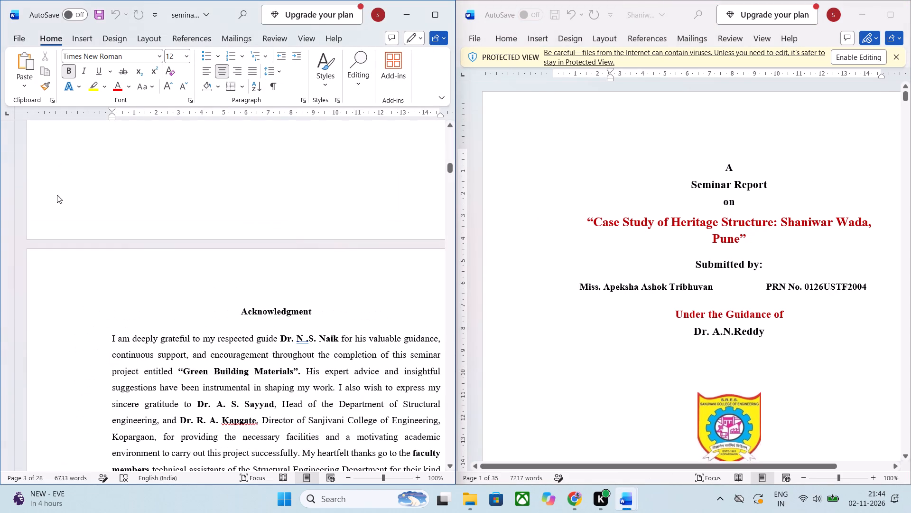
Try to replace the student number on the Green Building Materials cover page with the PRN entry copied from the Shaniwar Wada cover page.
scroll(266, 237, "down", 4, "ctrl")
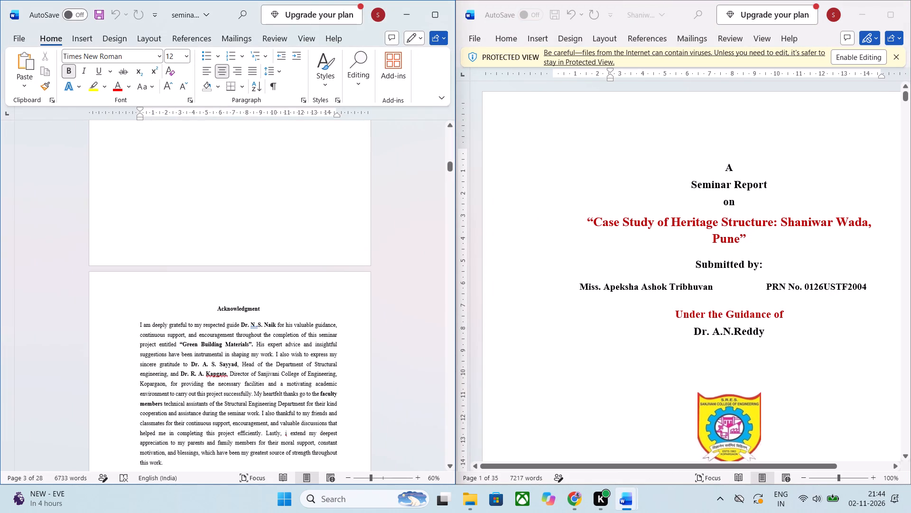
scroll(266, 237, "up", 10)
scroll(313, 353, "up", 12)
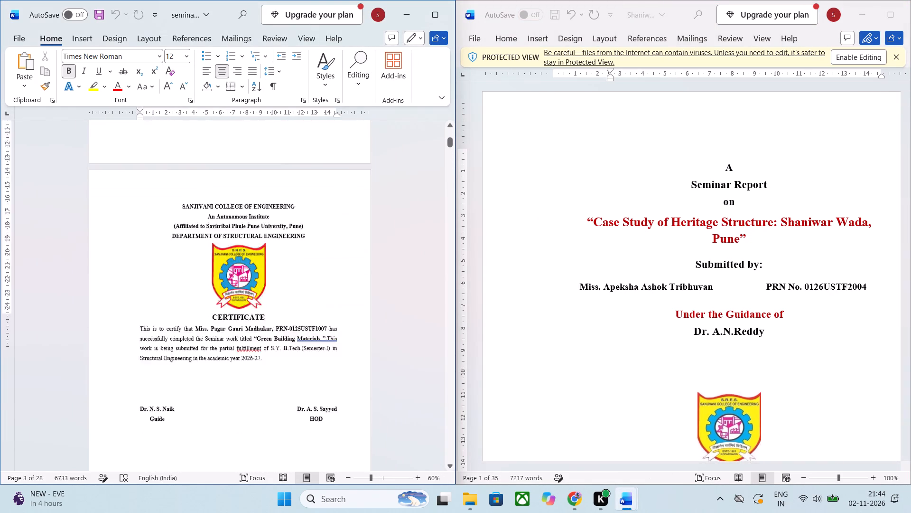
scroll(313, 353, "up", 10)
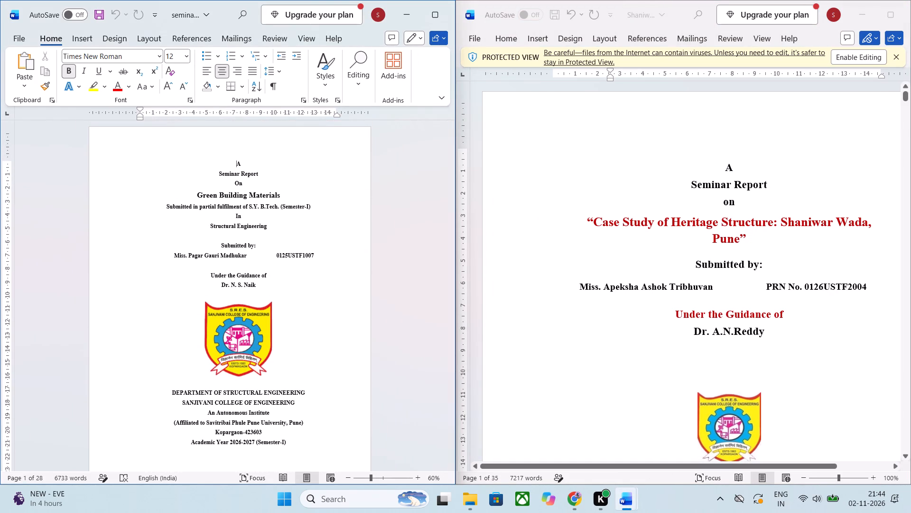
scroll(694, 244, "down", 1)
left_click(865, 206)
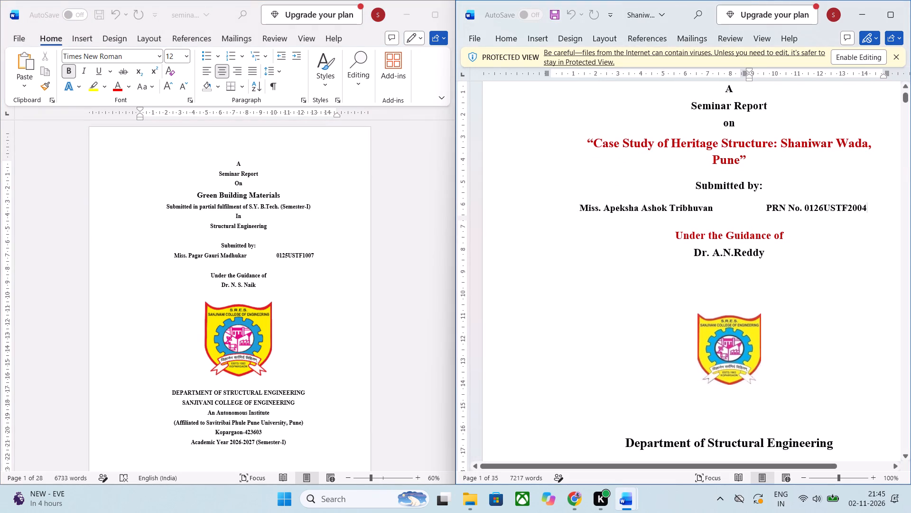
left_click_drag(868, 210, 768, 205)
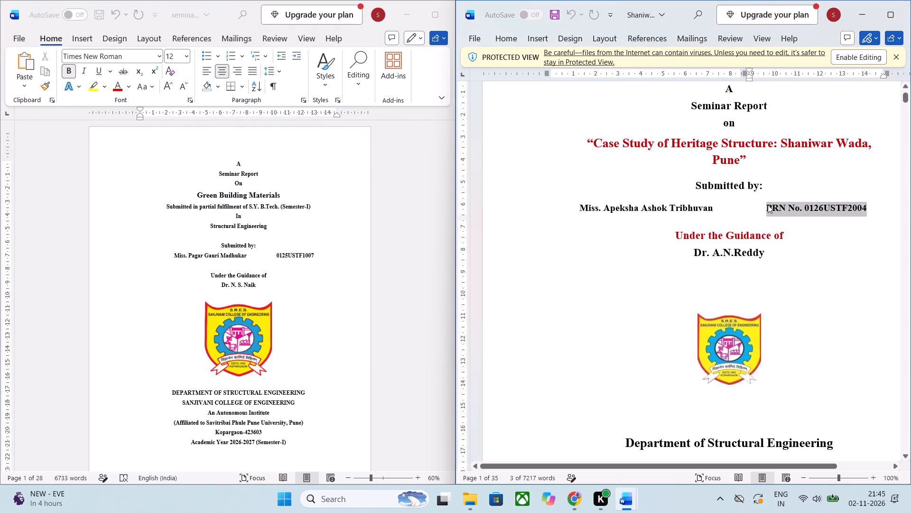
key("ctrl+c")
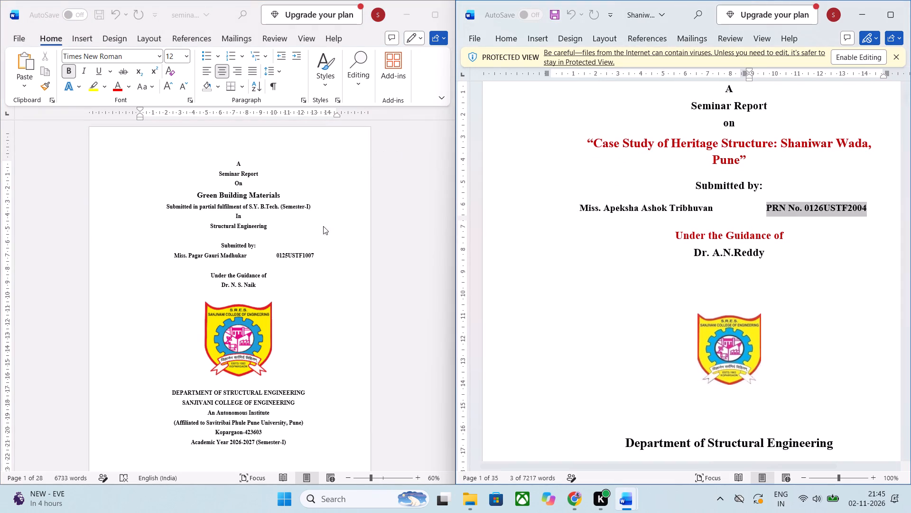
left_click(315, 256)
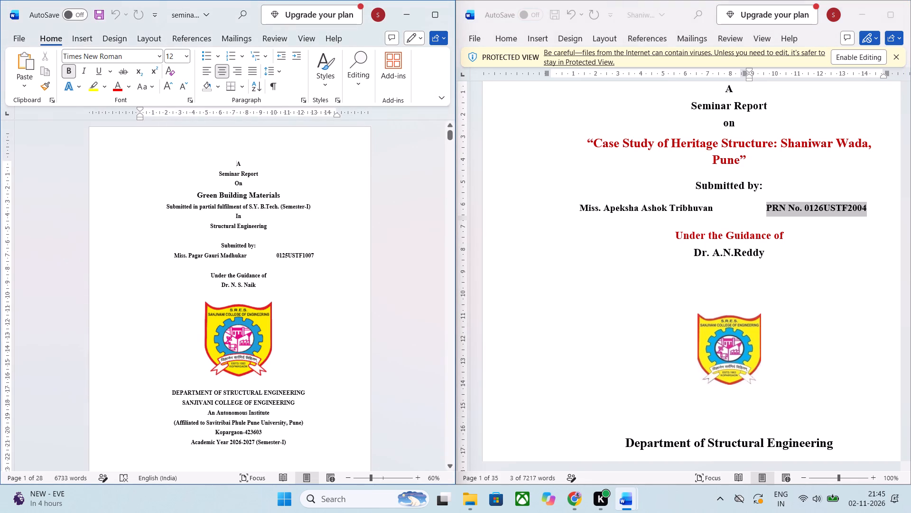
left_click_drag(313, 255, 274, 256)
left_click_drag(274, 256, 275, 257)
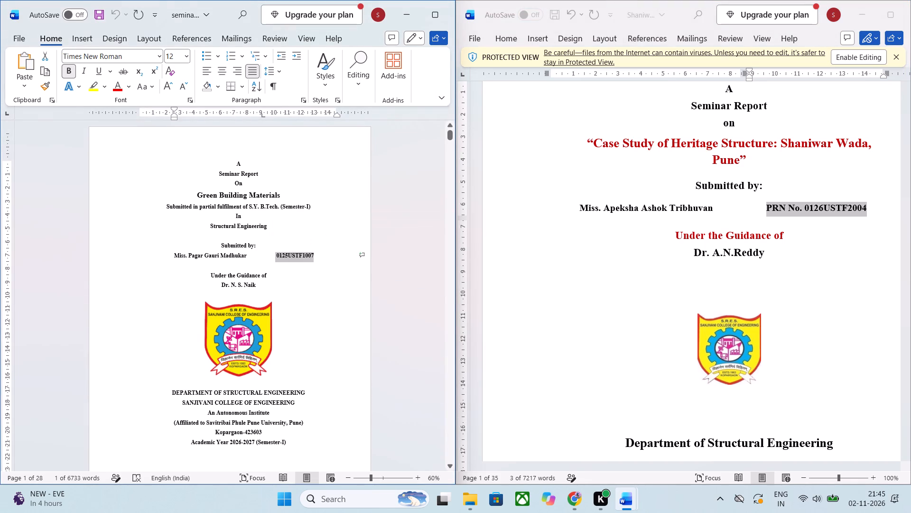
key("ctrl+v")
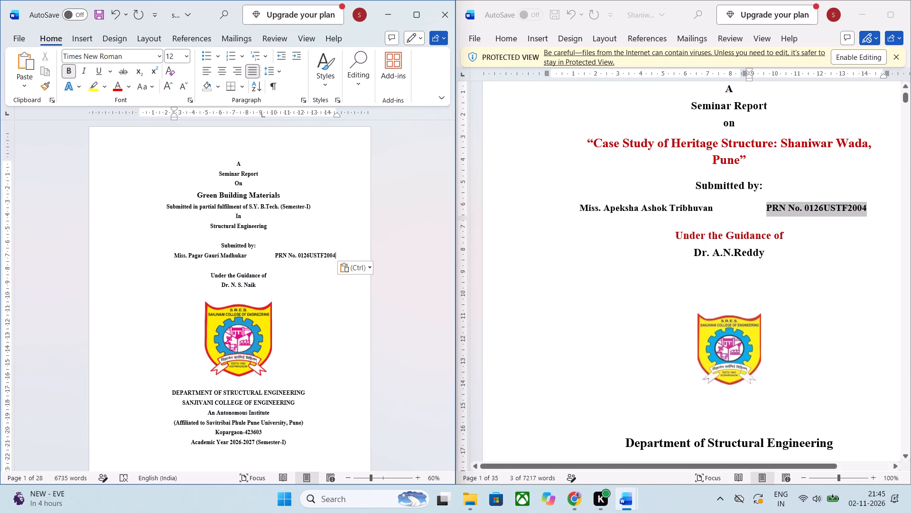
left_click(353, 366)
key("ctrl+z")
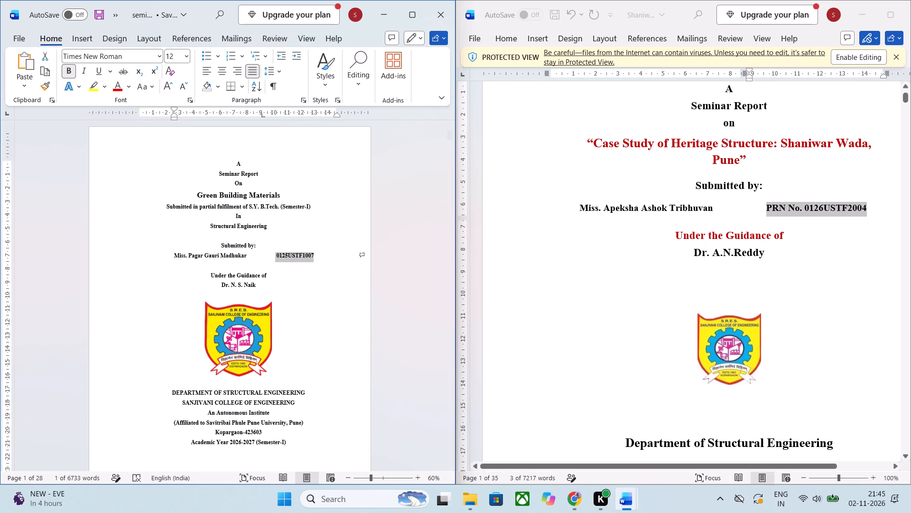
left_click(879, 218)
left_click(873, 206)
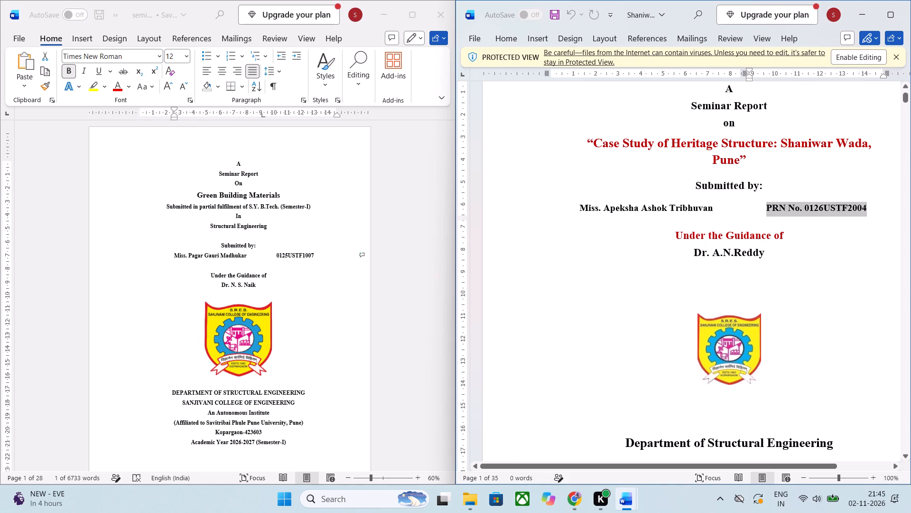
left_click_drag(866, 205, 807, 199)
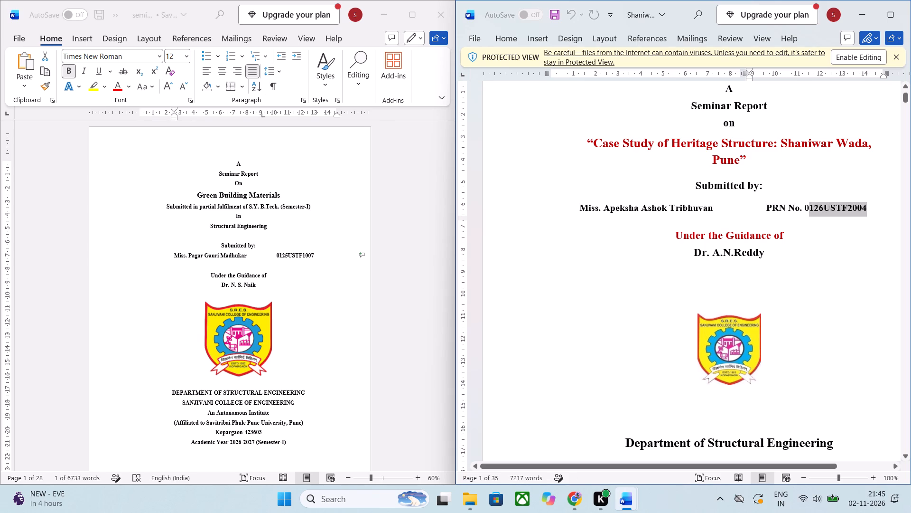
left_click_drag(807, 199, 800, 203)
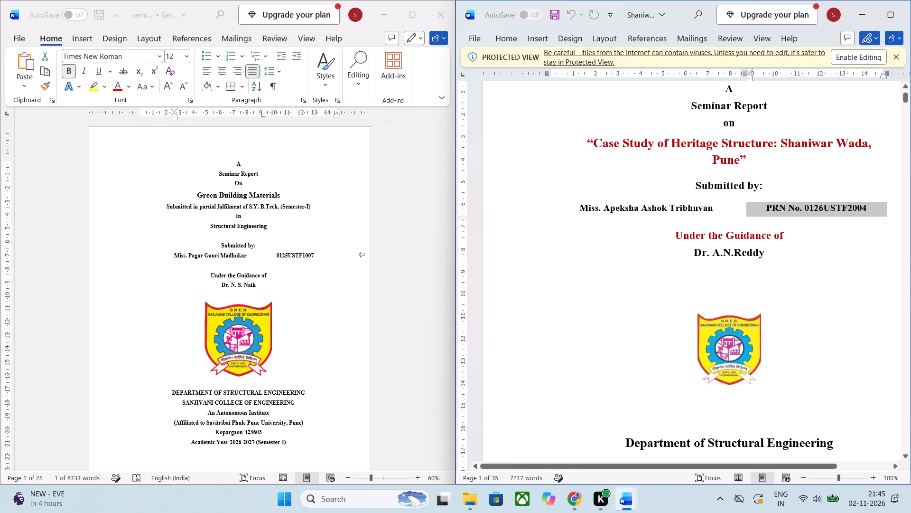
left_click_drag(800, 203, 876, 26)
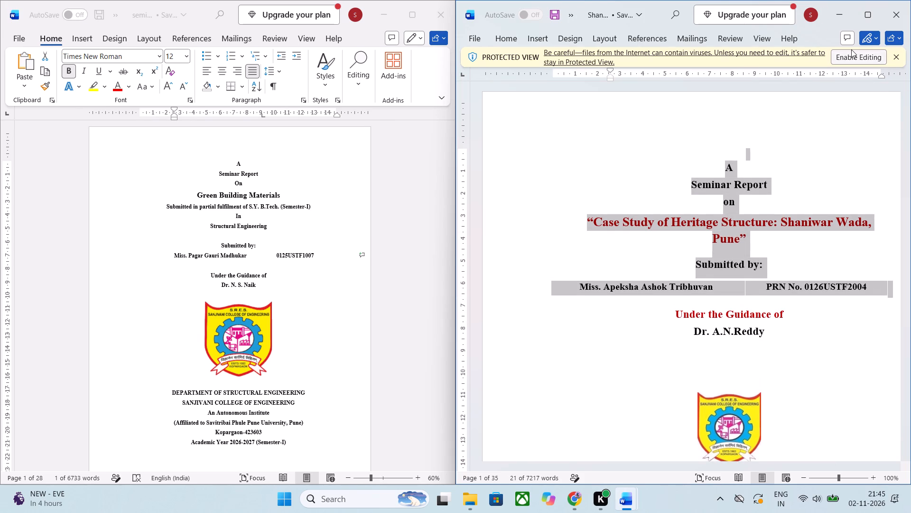
Enable editing of the Shaniwar Wada report and place it beside the Green Building Materials report, giving the latter the wider share.
left_click(851, 49)
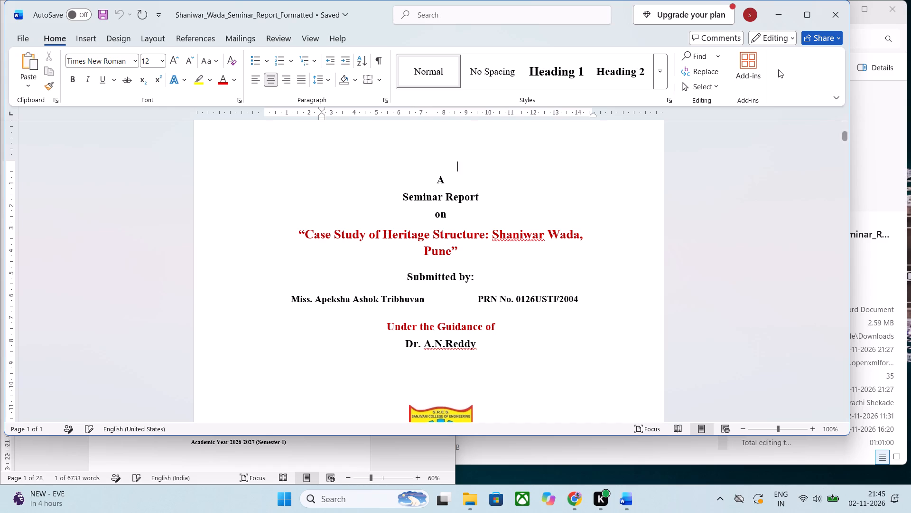
key("super+Right")
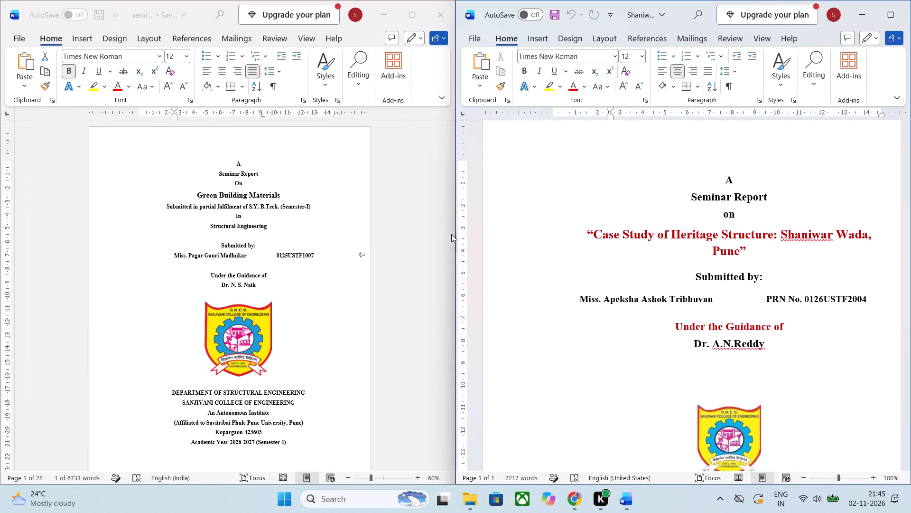
left_click_drag(455, 236, 512, 230)
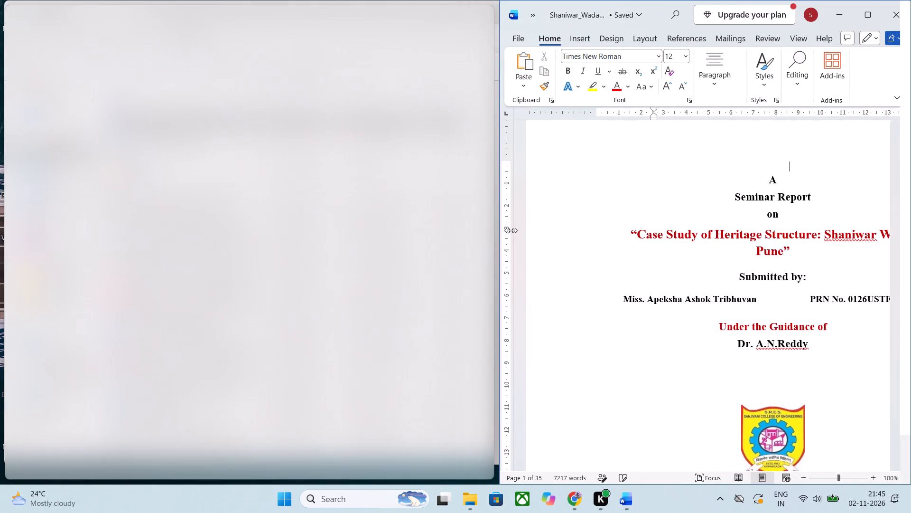
left_click_drag(512, 230, 533, 229)
Replace the student number on the Green Building Materials cover page with the PRN number copied from the Shaniwar Wada cover page.
scroll(714, 242, "down", 1, "ctrl")
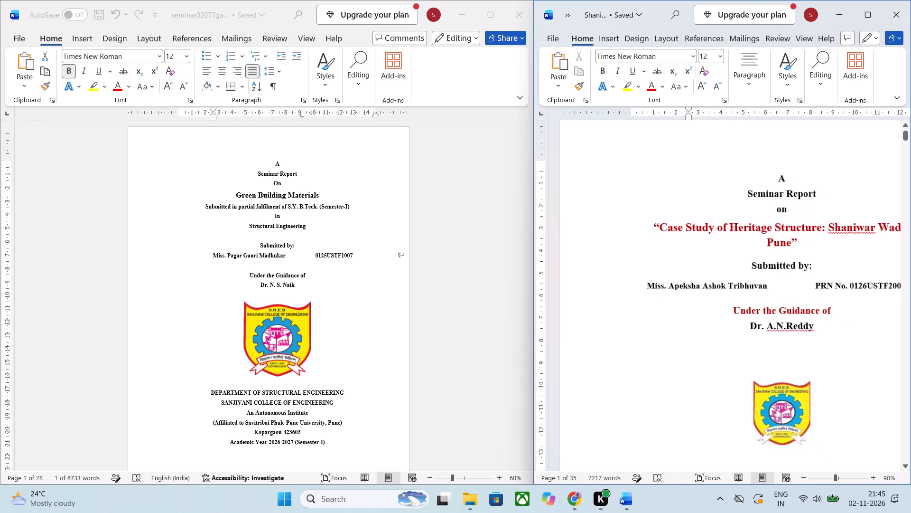
scroll(855, 225, "down", 2, "ctrl")
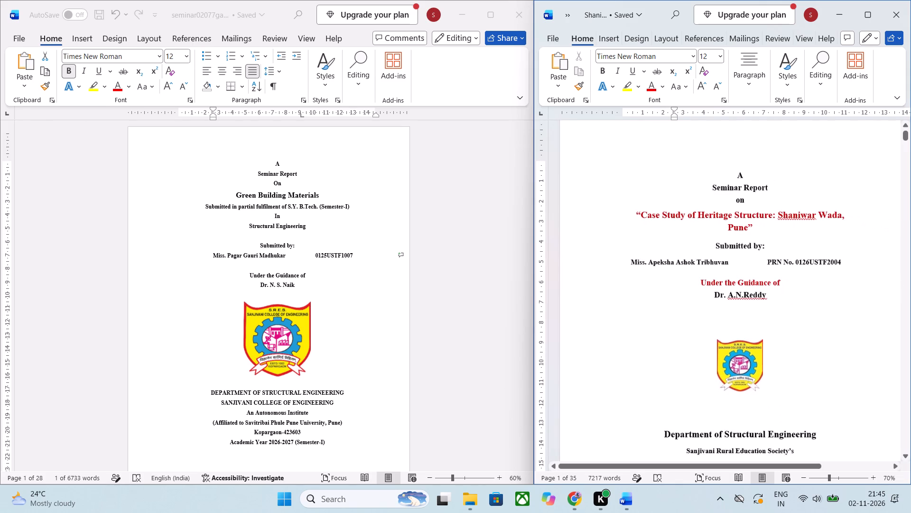
left_click_drag(829, 258, 813, 258)
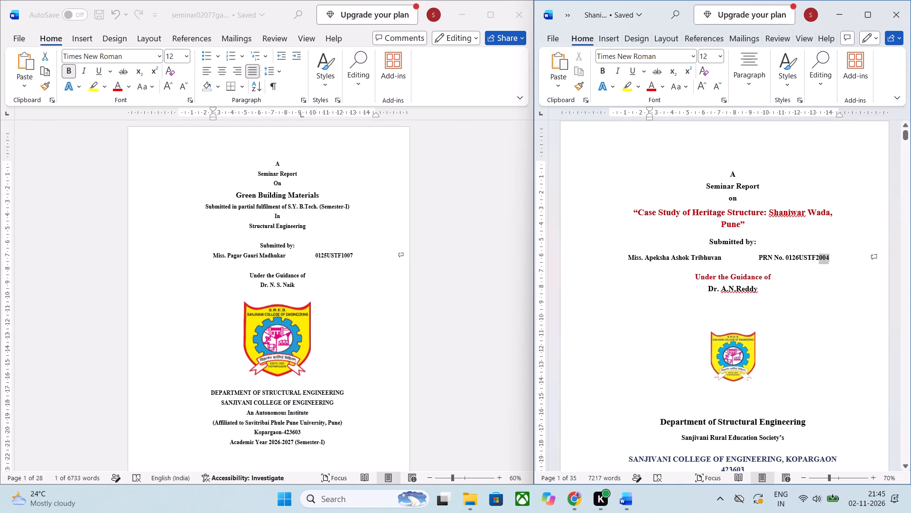
left_click_drag(813, 258, 804, 255)
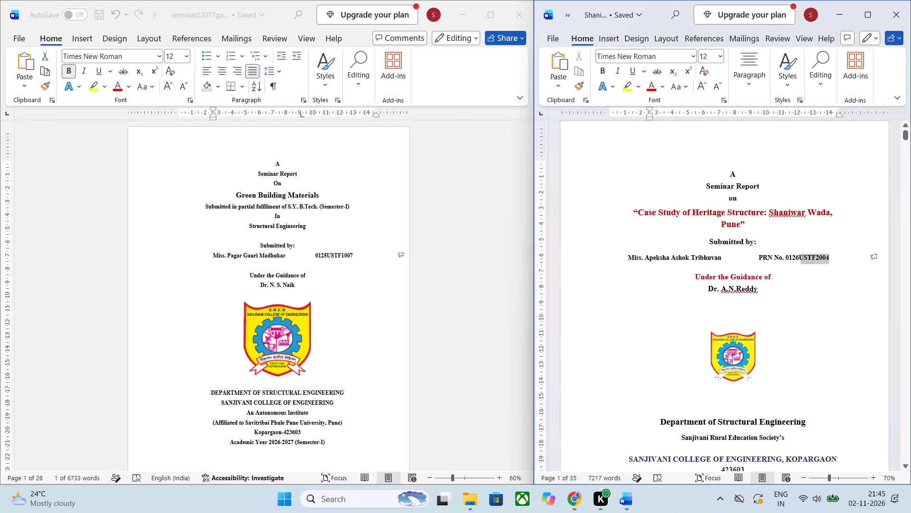
left_click_drag(804, 255, 812, 250)
left_click(812, 250)
double_click(812, 250)
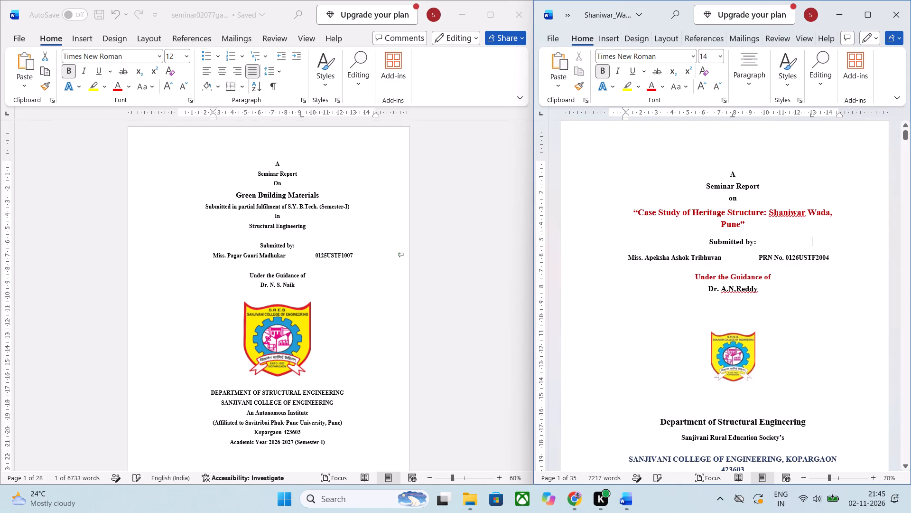
double_click(808, 262)
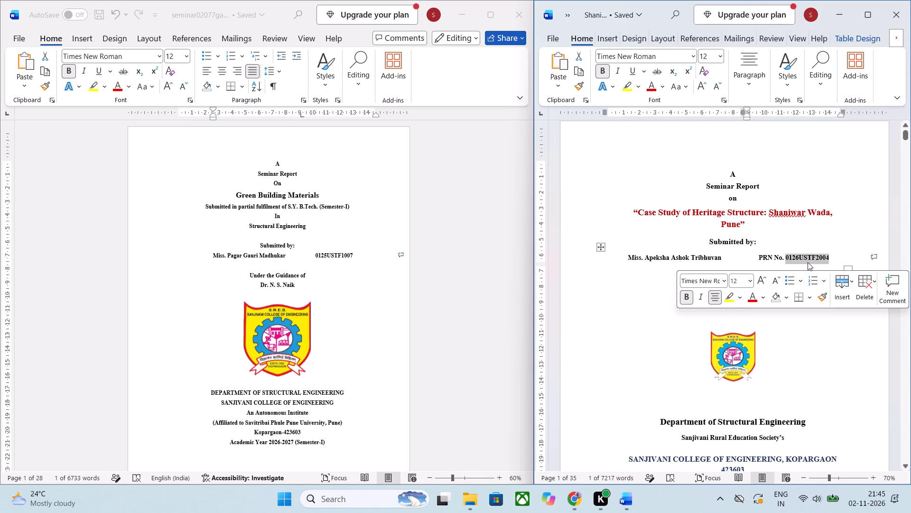
key("ctrl+c")
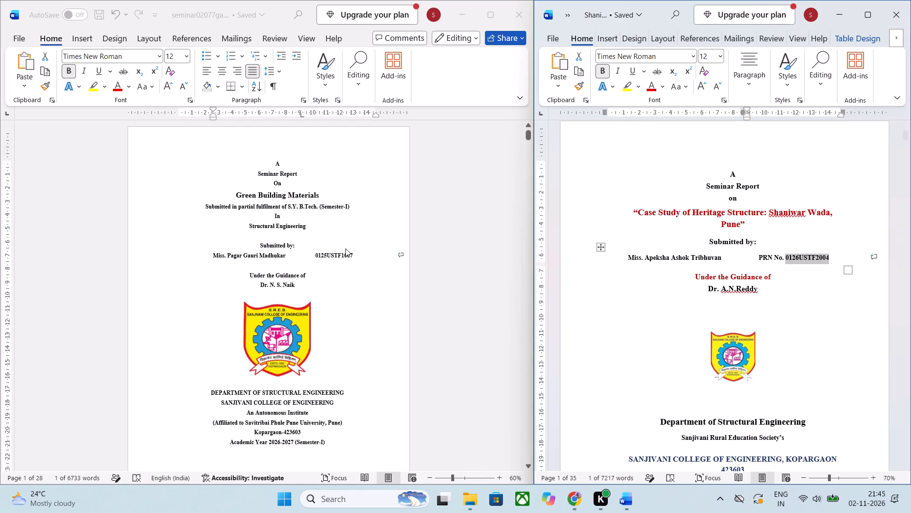
left_click(334, 255)
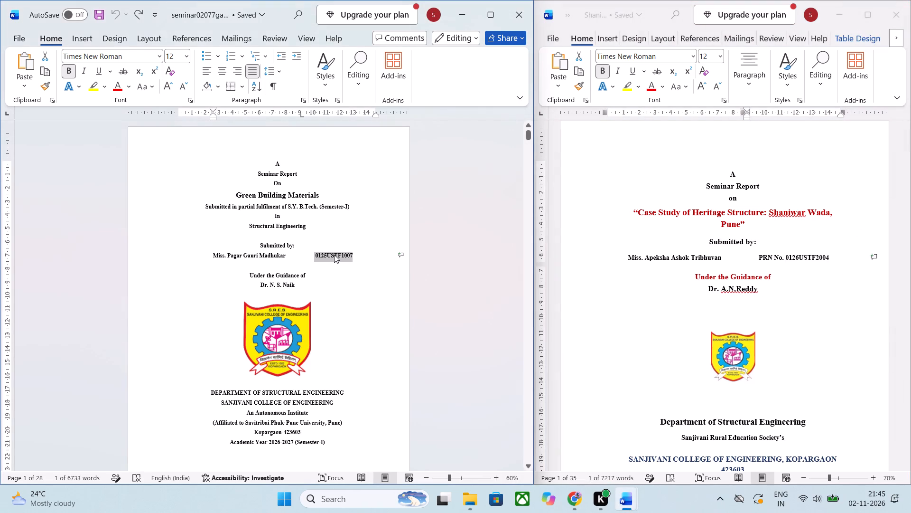
left_click(334, 255)
double_click(334, 255)
key("ctrl+v")
scroll(340, 324, "down", 1)
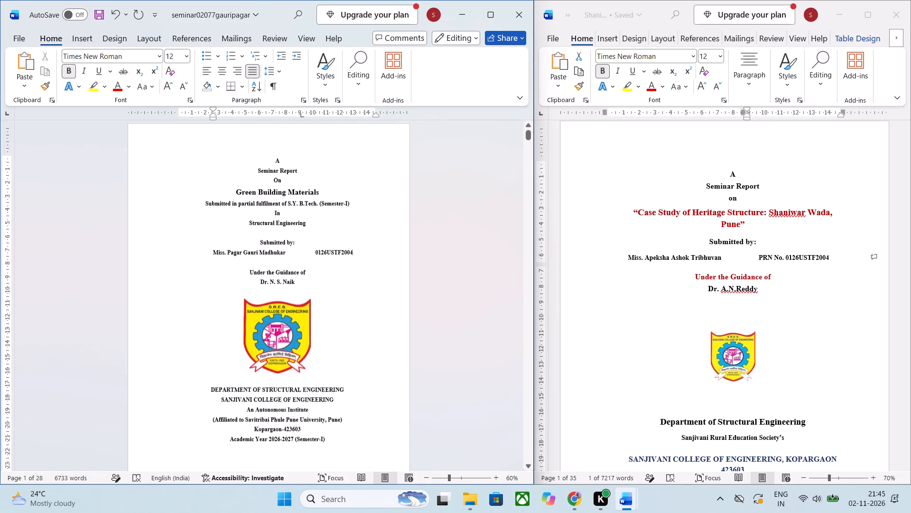
scroll(340, 324, "down", 1)
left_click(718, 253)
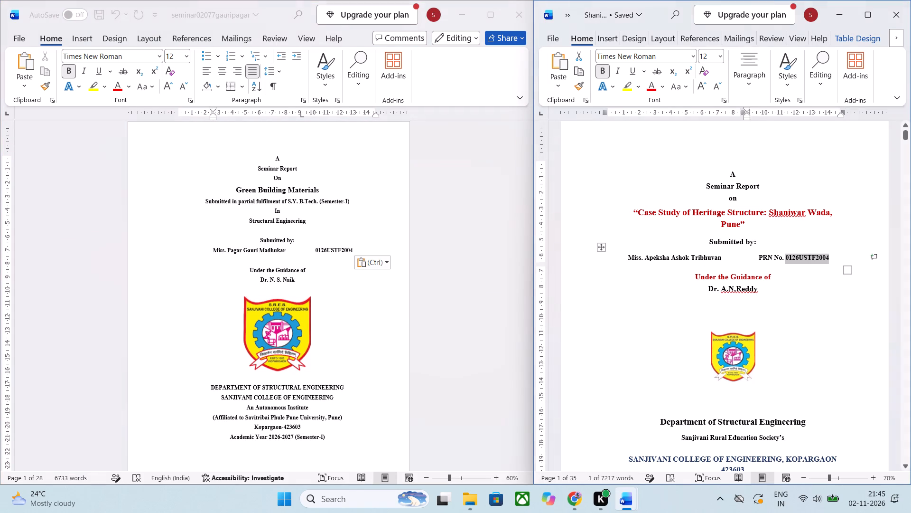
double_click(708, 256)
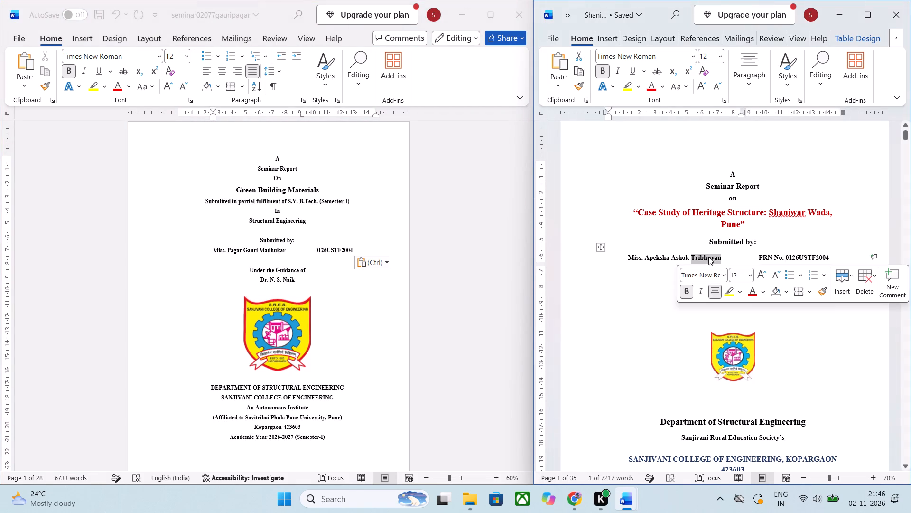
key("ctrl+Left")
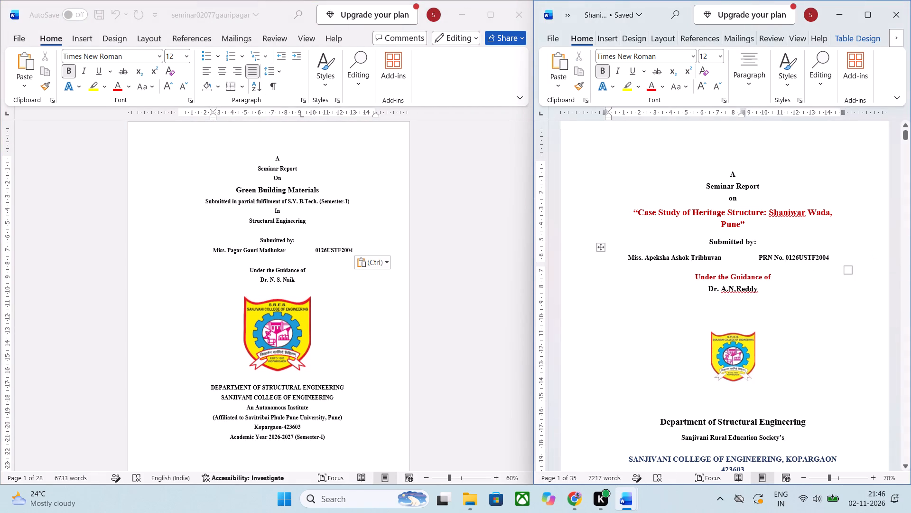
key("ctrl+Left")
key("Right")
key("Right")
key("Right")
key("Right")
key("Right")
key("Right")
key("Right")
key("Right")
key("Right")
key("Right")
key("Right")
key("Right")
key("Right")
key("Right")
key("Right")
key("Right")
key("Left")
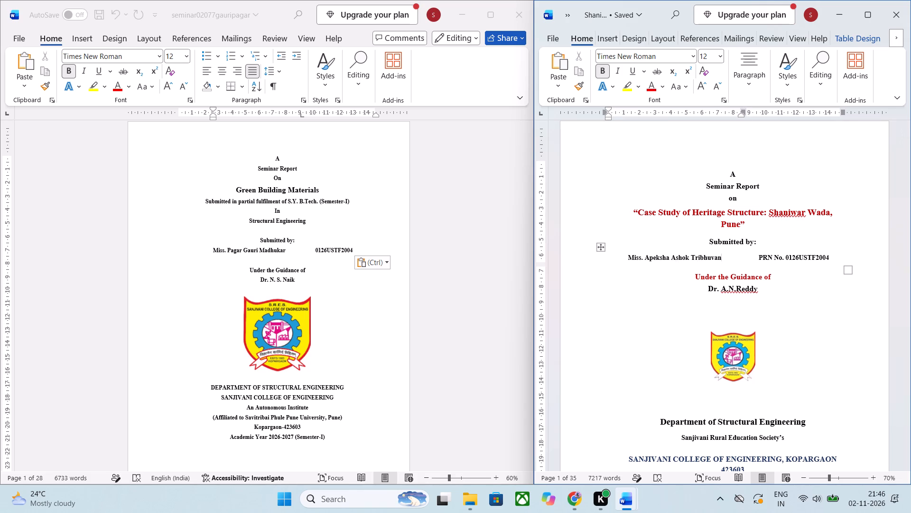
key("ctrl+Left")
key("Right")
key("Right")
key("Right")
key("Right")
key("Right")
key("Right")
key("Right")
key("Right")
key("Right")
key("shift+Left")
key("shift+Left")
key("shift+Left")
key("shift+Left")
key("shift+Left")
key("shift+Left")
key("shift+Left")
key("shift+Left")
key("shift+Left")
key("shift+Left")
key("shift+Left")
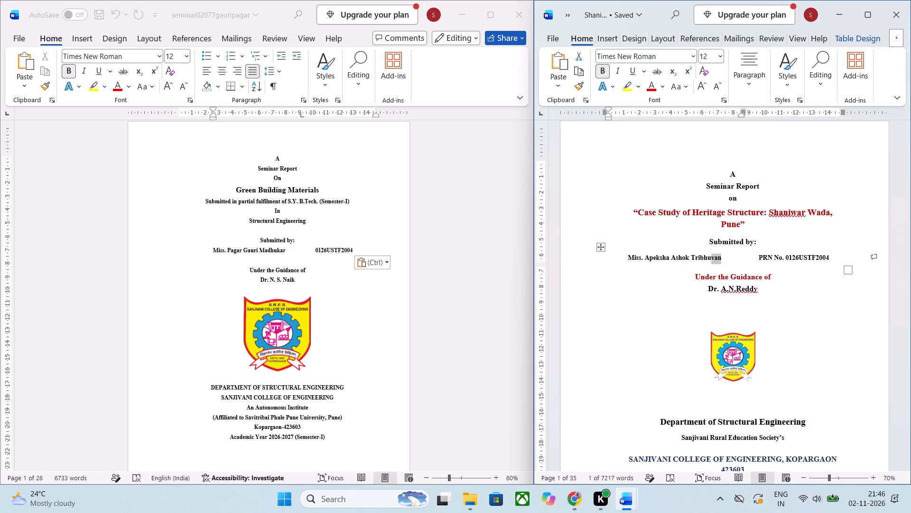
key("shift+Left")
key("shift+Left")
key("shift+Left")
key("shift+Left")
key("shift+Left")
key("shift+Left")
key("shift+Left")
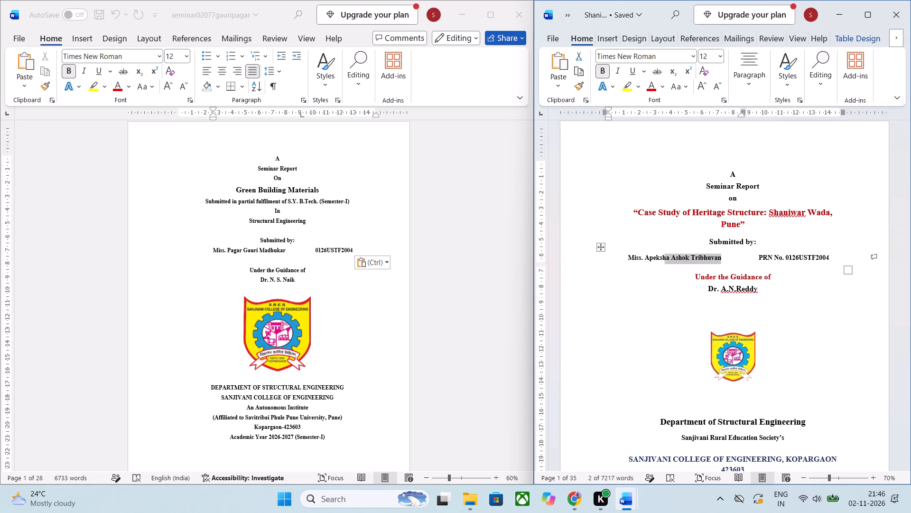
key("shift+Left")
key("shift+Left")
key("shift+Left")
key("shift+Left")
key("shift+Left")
Copy the student's full name, without the title "Miss.", from the Shaniwar Wada cover page.
left_click(722, 256)
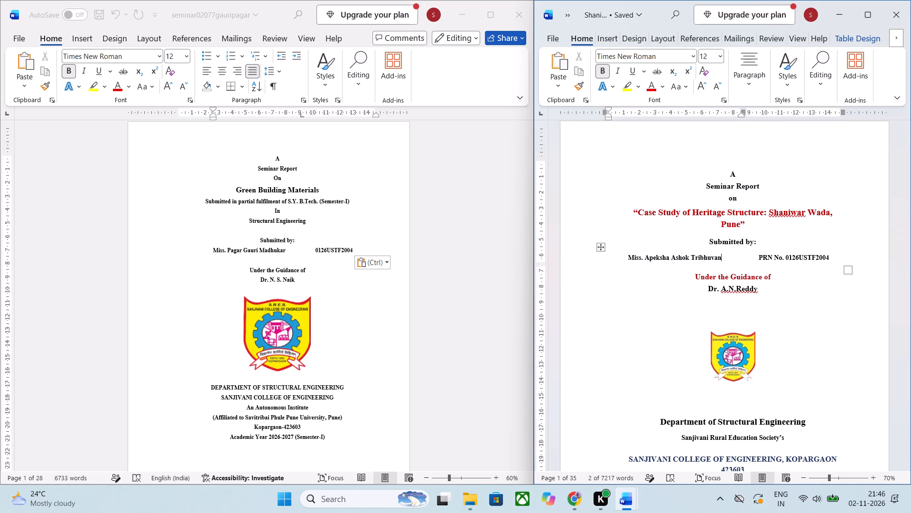
key("ctrl+v")
key("ctrl+c")
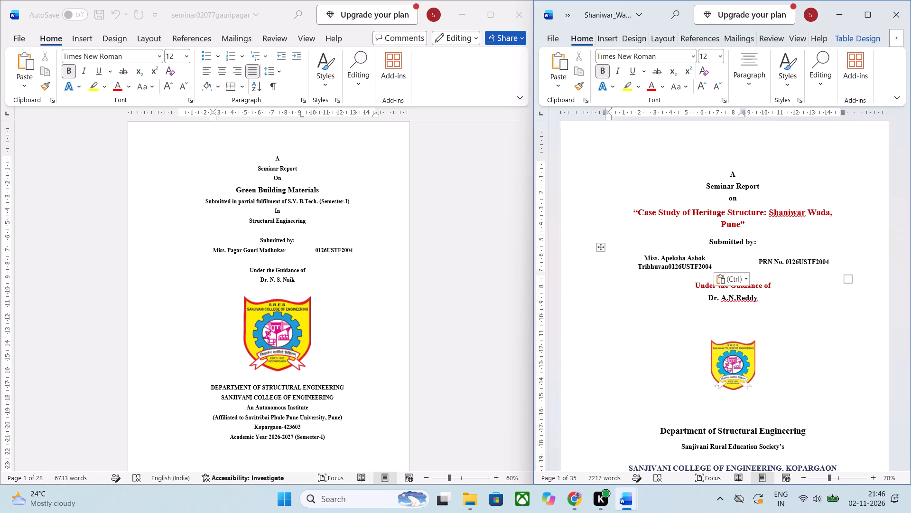
key("ctrl+z")
key("shift+Left")
key("shift+Left")
key("shift+Left")
key("shift+Left")
key("shift+Left")
key("shift+Left")
key("shift+Left")
key("shift+Left")
key("shift+Left")
key("shift+Left")
key("shift+Left")
key("shift+Left")
key("shift+Left")
key("shift+Left")
key("shift+Left")
key("shift+Left")
key("shift+Left")
key("shift+Left")
key("shift+Left")
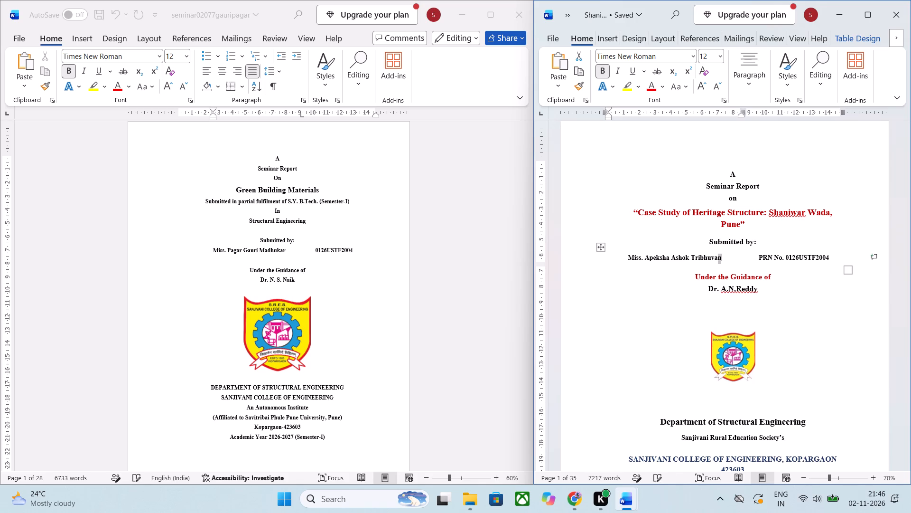
key("shift+Left")
key("shift+Left")
key("shift+Left")
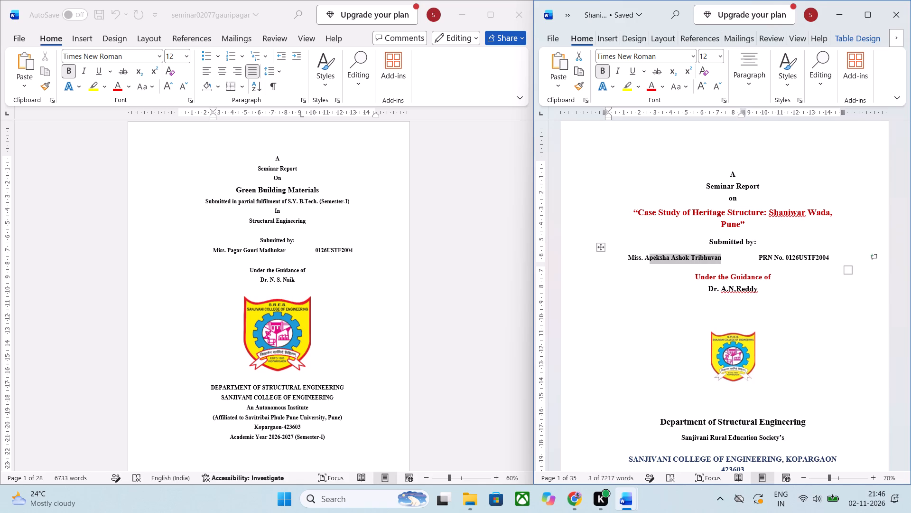
key("shift+Left")
key("ctrl+c")
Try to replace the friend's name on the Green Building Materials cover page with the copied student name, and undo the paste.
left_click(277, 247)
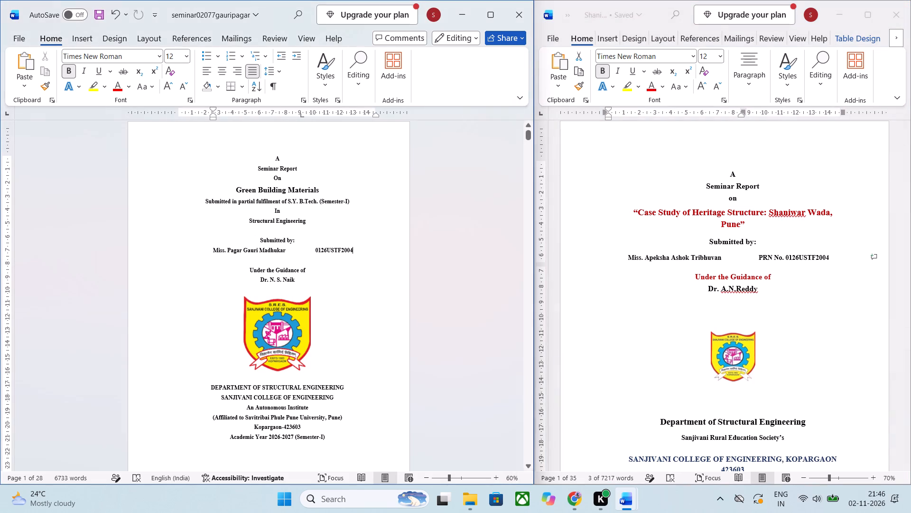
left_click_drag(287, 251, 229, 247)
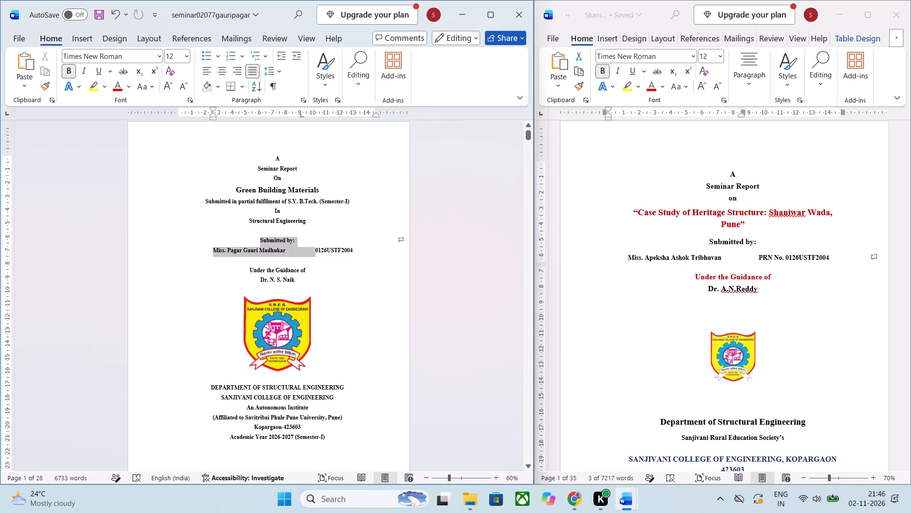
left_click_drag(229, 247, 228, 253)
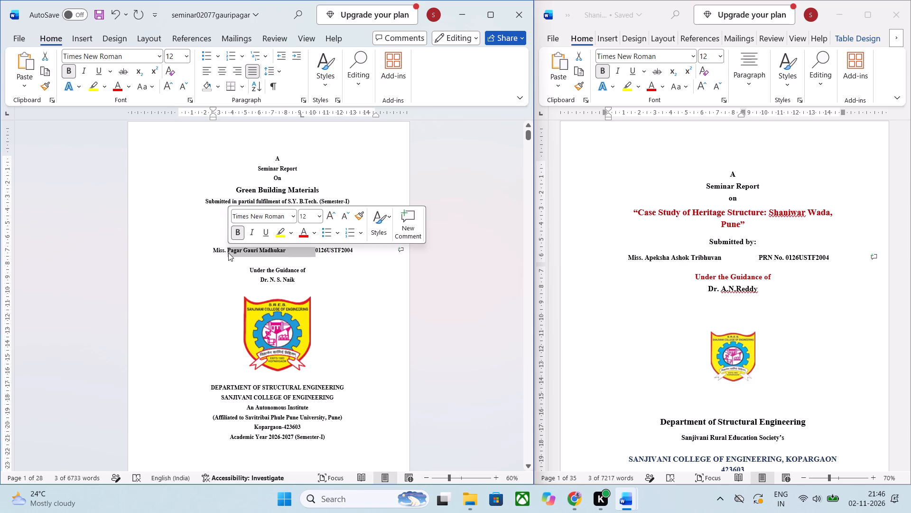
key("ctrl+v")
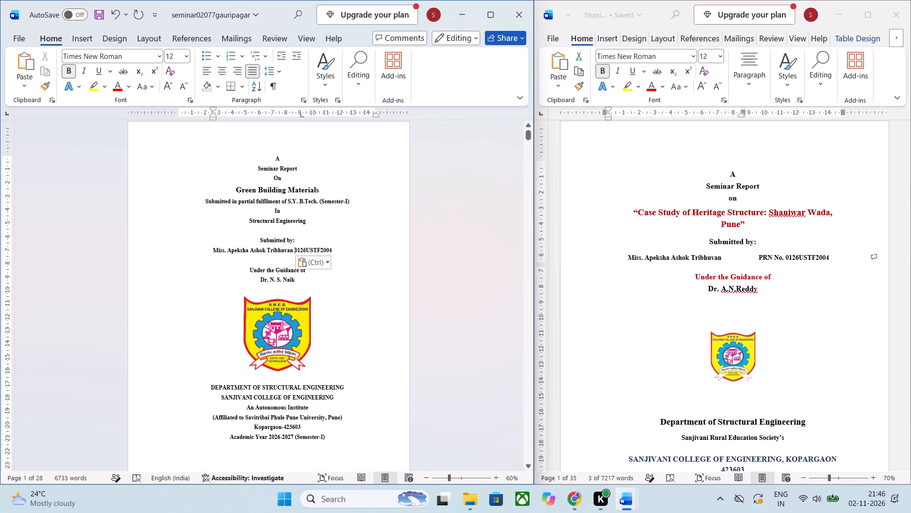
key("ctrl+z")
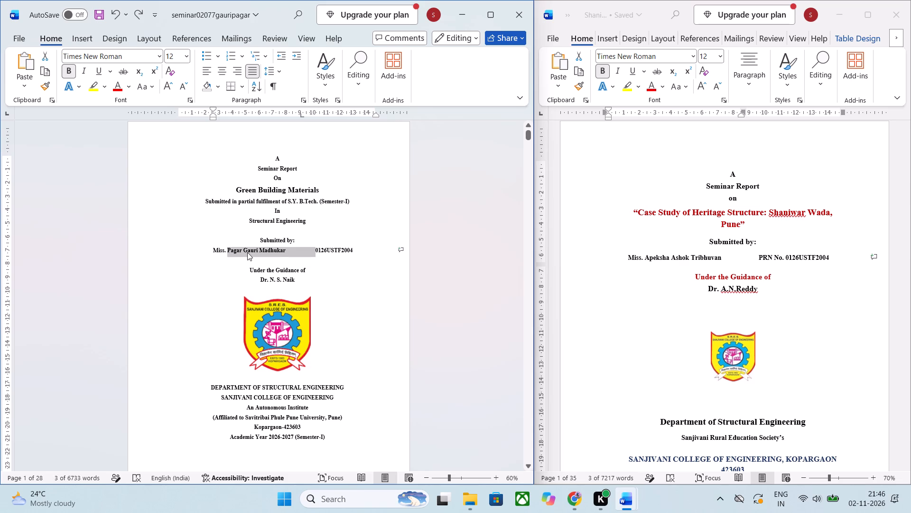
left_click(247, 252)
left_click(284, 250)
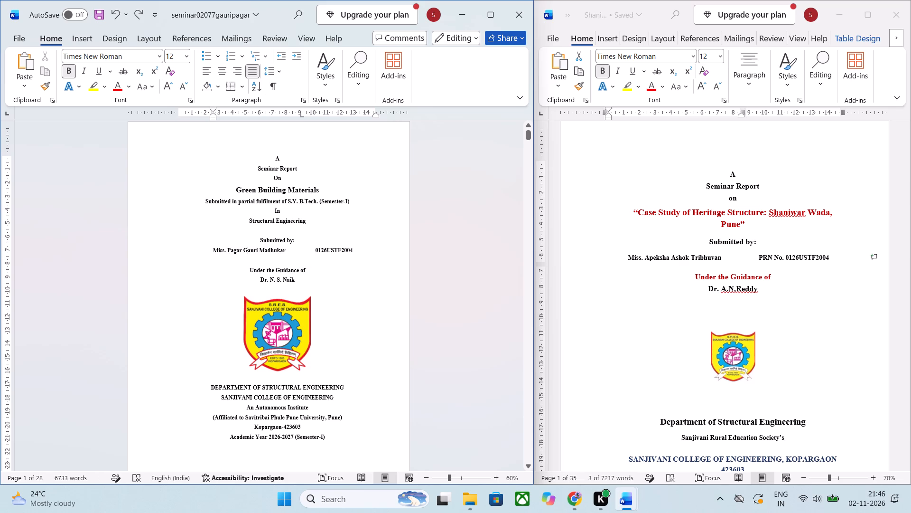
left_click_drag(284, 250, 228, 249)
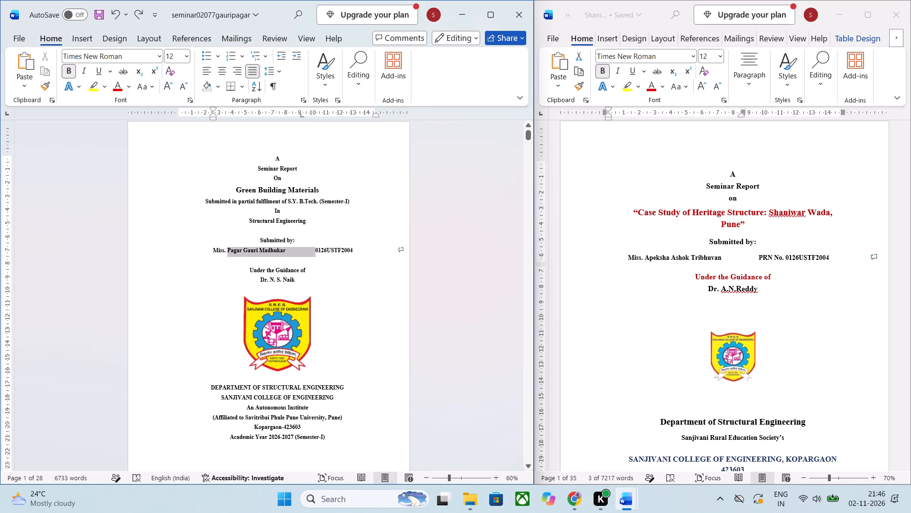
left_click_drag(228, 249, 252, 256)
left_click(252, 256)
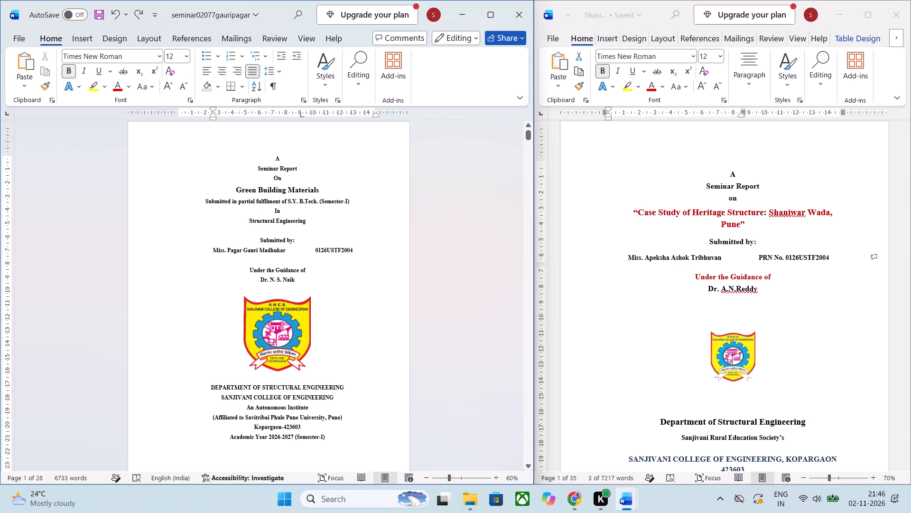
Replace the friend's name after "Miss." on the Green Building Materials cover page with the copied student name.
left_click(285, 253)
key("BackSpace")
key("BackSpace")
key("BackSpace")
key("BackSpace")
key("BackSpace")
key("BackSpace")
key("BackSpace")
key("BackSpace")
key("BackSpace")
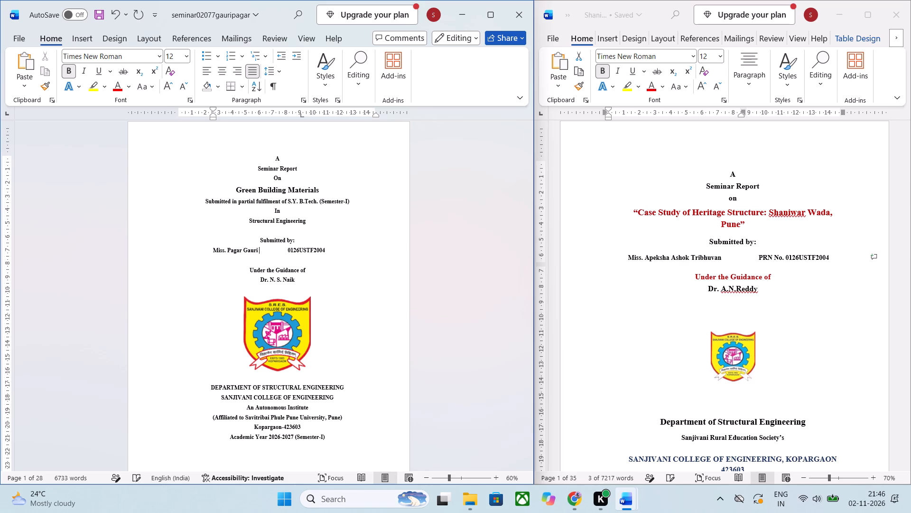
key("BackSpace")
key("BackSpace")
key("BackSpace")
key("BackSpace")
key("BackSpace")
key("BackSpace")
key("BackSpace")
key("BackSpace")
key("BackSpace")
key("BackSpace")
key("BackSpace")
key("ctrl+v")
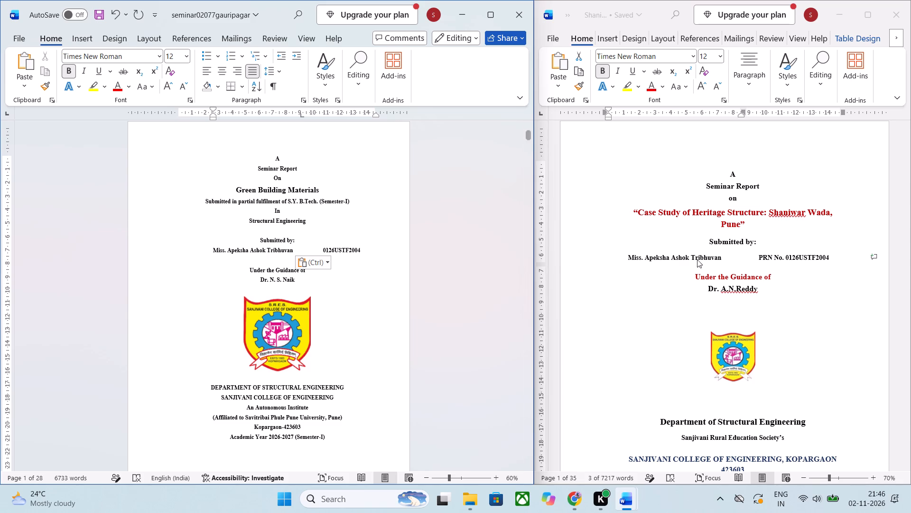
Replace the friend's name after "Miss." in the Green Building Materials certificate paragraph with the student name from the clipboard history.
scroll(748, 296, "down", 2)
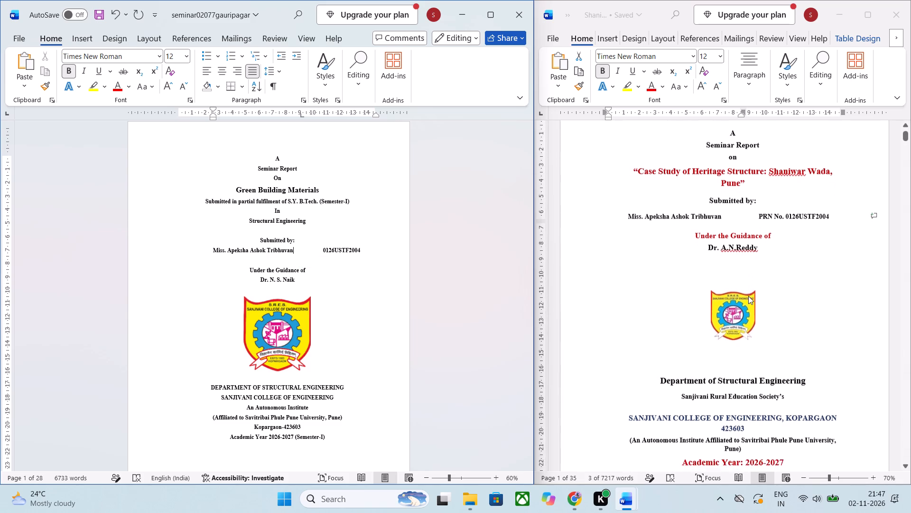
scroll(748, 296, "down", 4)
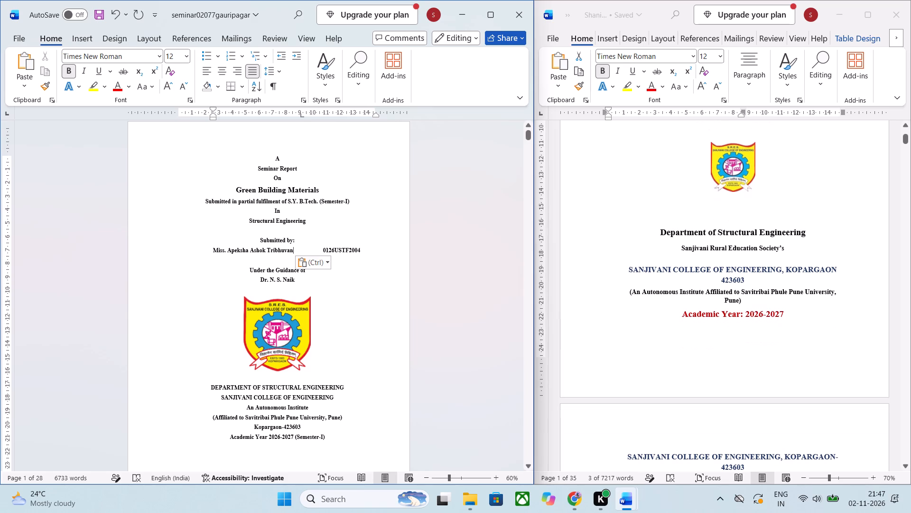
scroll(325, 422, "down", 1)
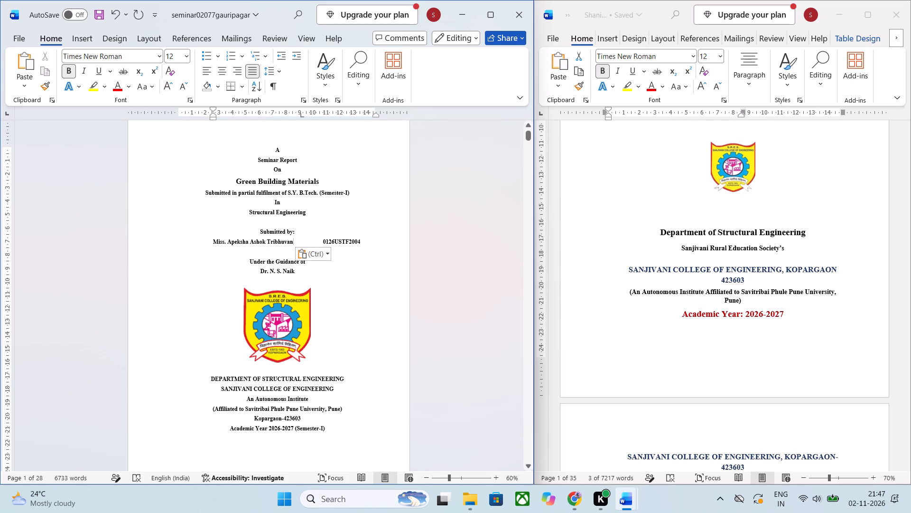
scroll(702, 315, "left", 1)
scroll(426, 369, "down", 12)
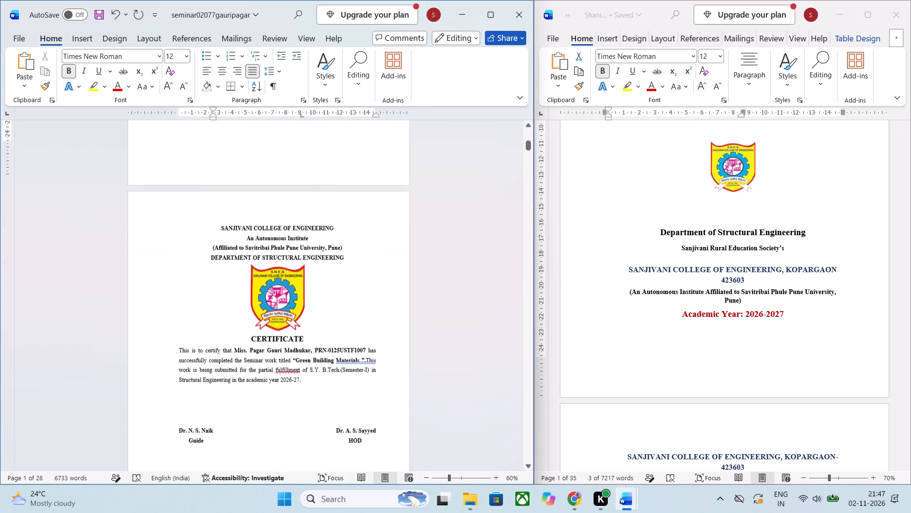
scroll(426, 369, "down", 3)
scroll(669, 324, "down", 3)
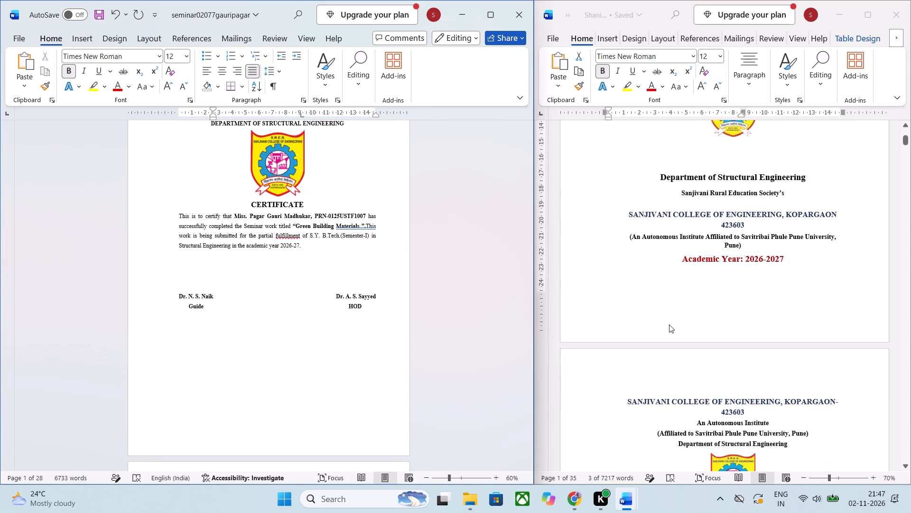
scroll(669, 324, "down", 7)
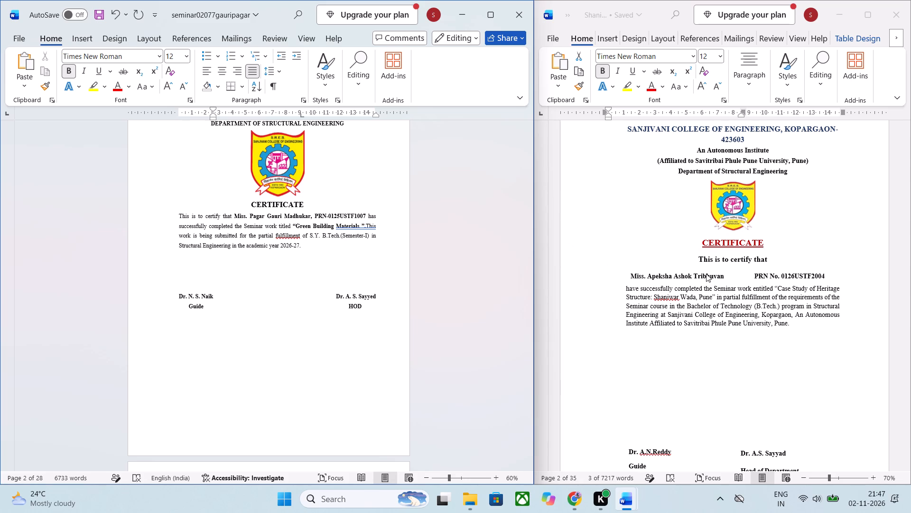
left_click(309, 218)
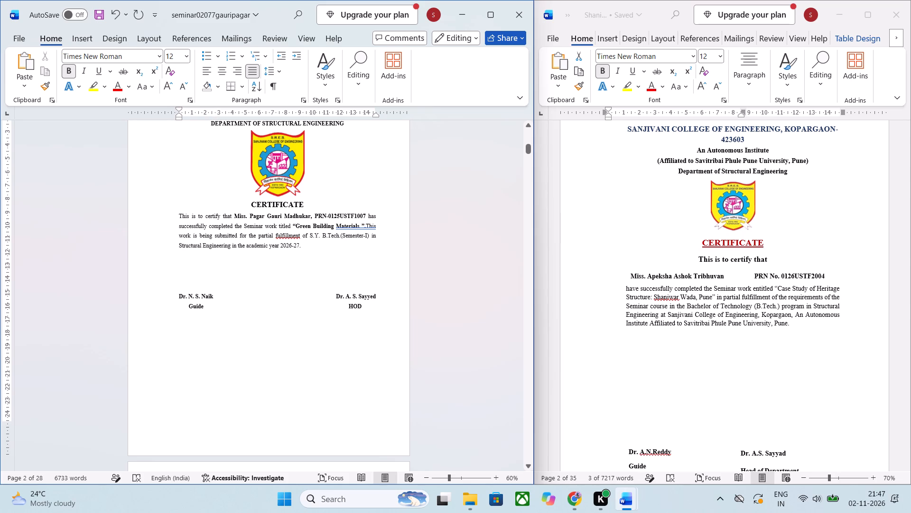
key("Right")
key("BackSpace")
key("BackSpace")
key("BackSpace")
key("BackSpace")
key("BackSpace")
key("BackSpace")
key("BackSpace")
key("BackSpace")
key("BackSpace")
key("BackSpace")
key("BackSpace")
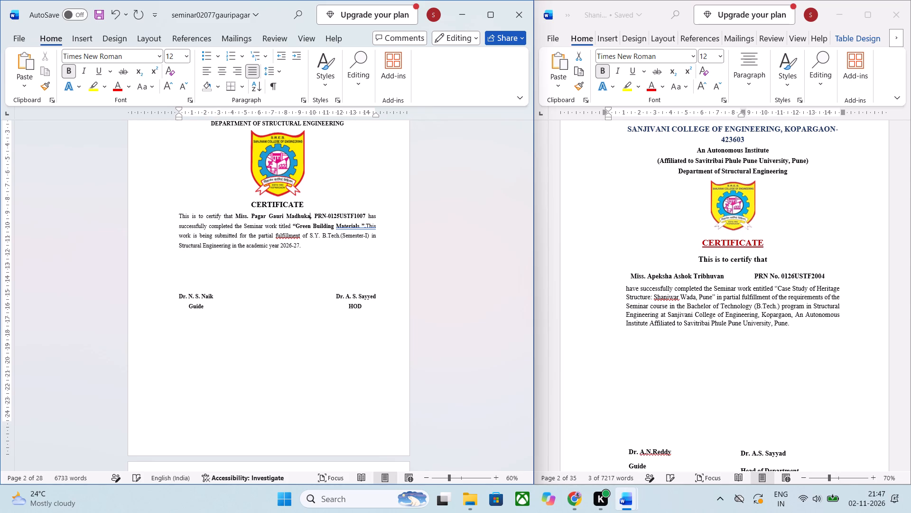
key("BackSpace")
key("BackSpace")
key("BackSpace")
key("BackSpace")
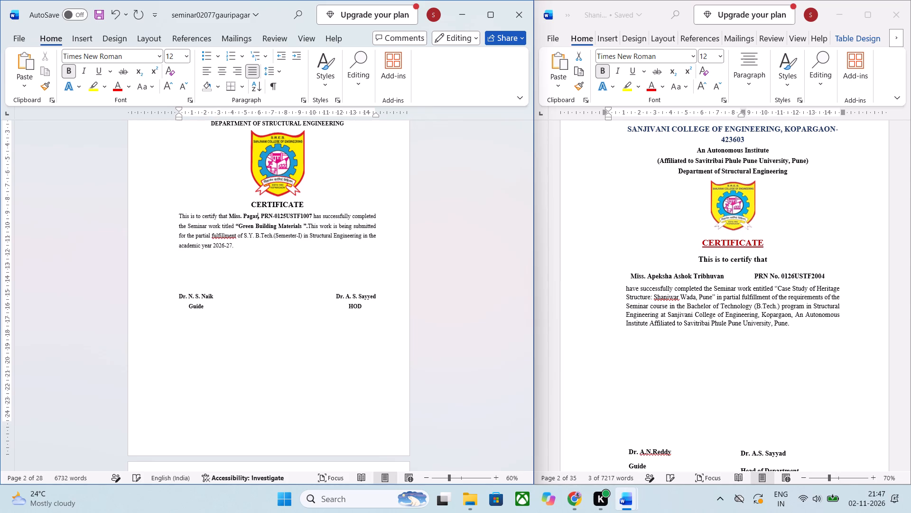
key("BackSpace")
key("BackSpace")
key("BackSpace")
key("BackSpace")
key("BackSpace")
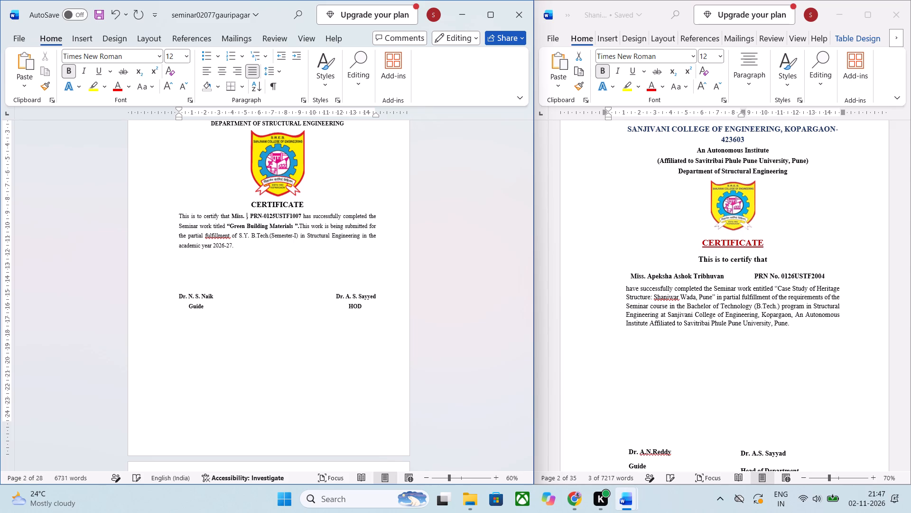
key("alt+v")
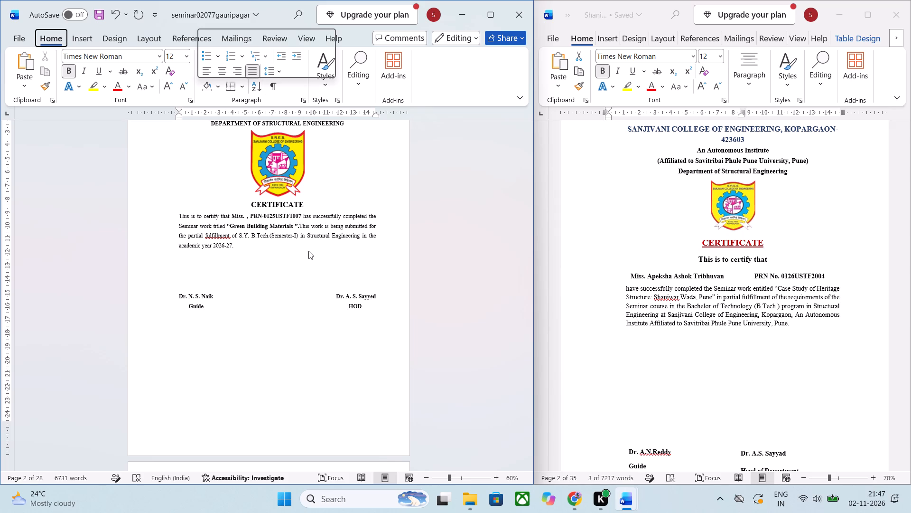
key("super+v")
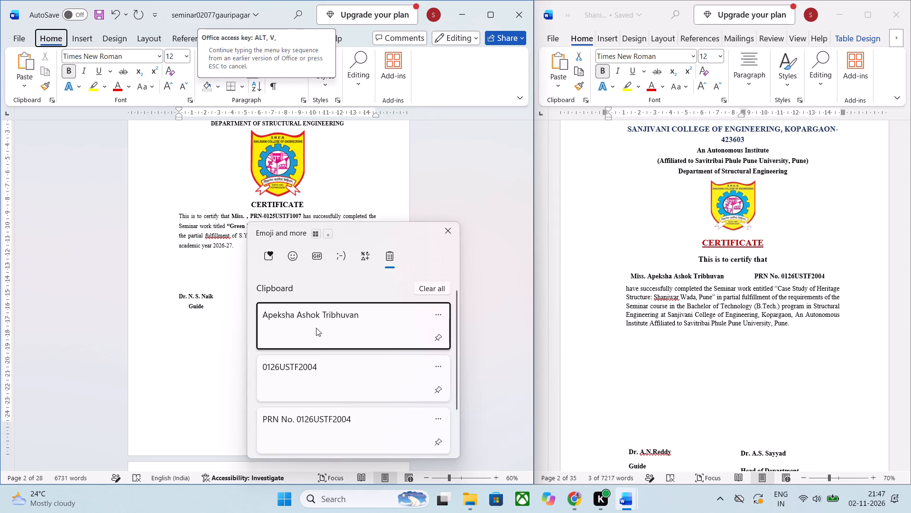
left_click(316, 328)
key("ctrl+v")
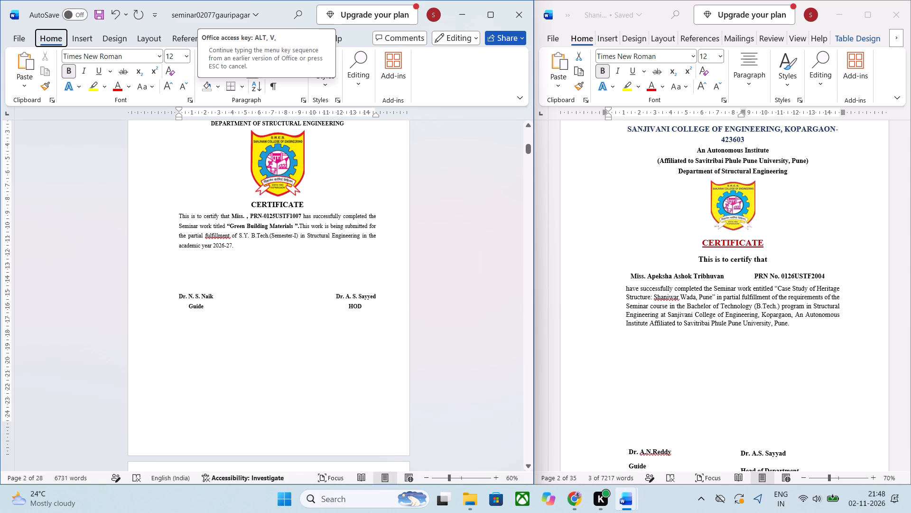
left_click(245, 215)
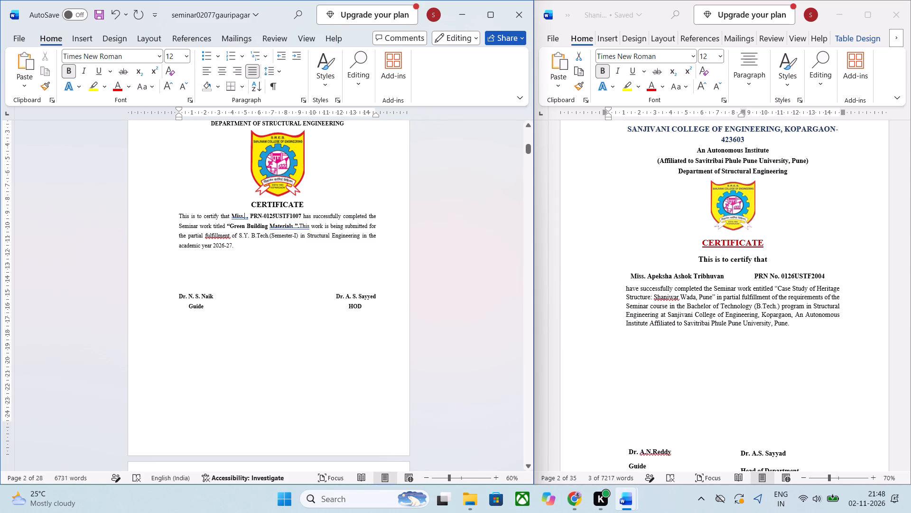
key("super+v")
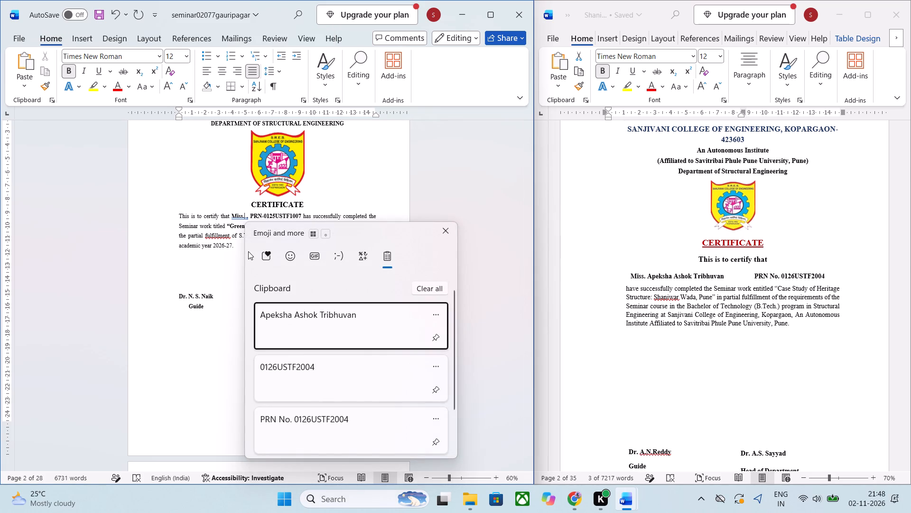
left_click(288, 314)
key("ctrl+v")
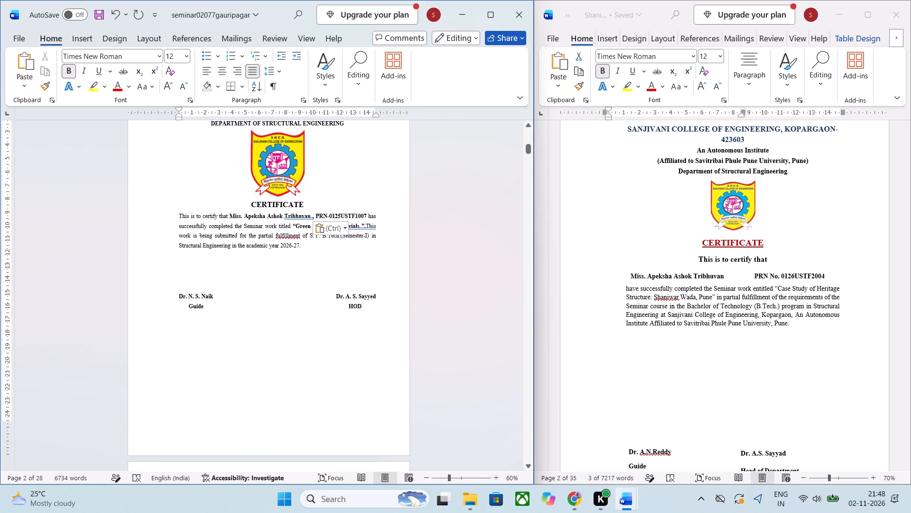
Replace the number after "PRN-" in the Green Building Materials certificate with the student's PRN number from the clipboard history.
left_click(367, 215)
key("BackSpace")
key("BackSpace")
key("BackSpace")
key("BackSpace")
key("BackSpace")
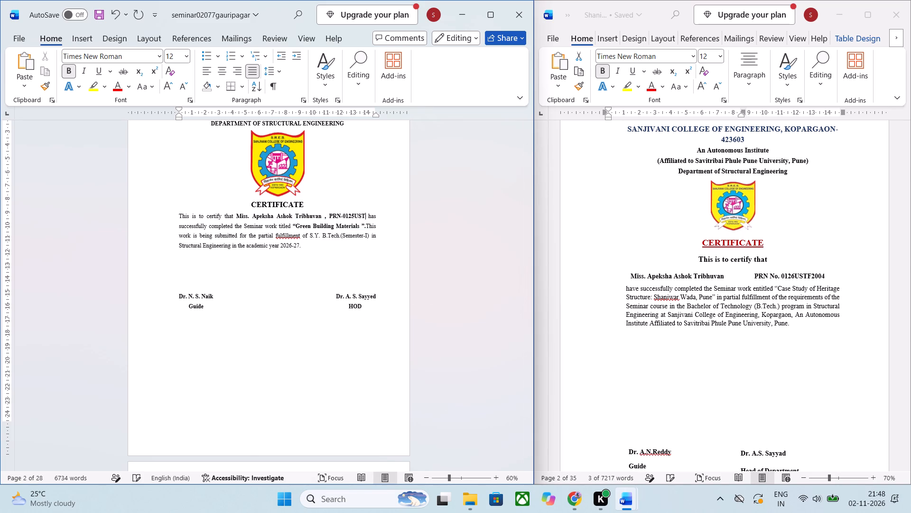
key("BackSpace")
key("BackSpace")
key("BackSpace")
key("BackSpace")
key("BackSpace")
key("BackSpace")
key("BackSpace")
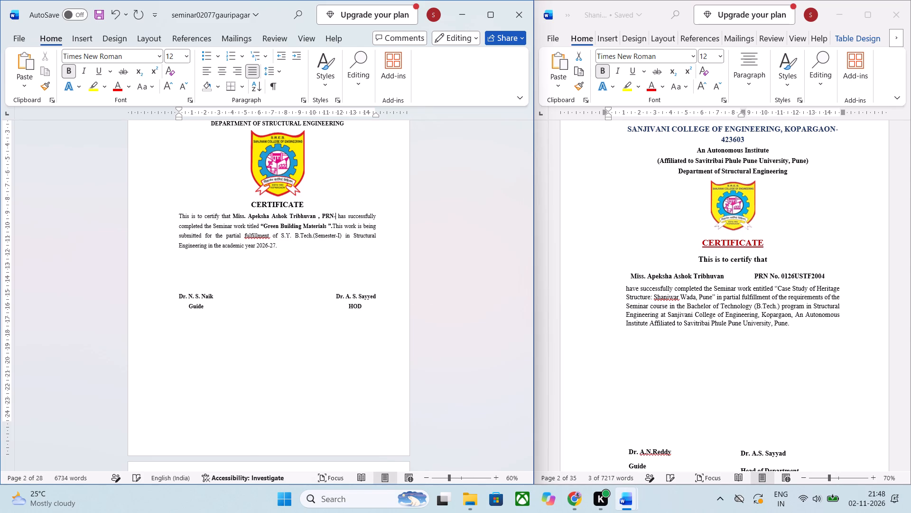
key("super+v")
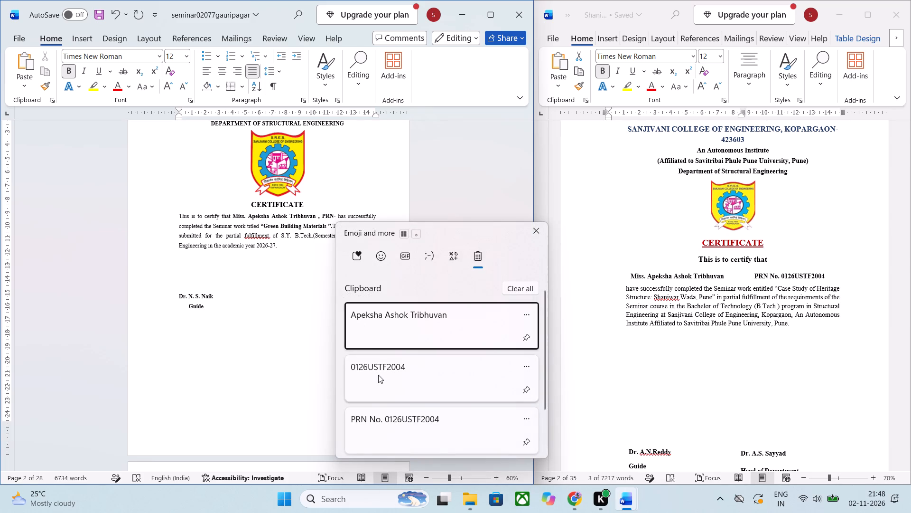
left_click(378, 375)
key("ctrl+v")
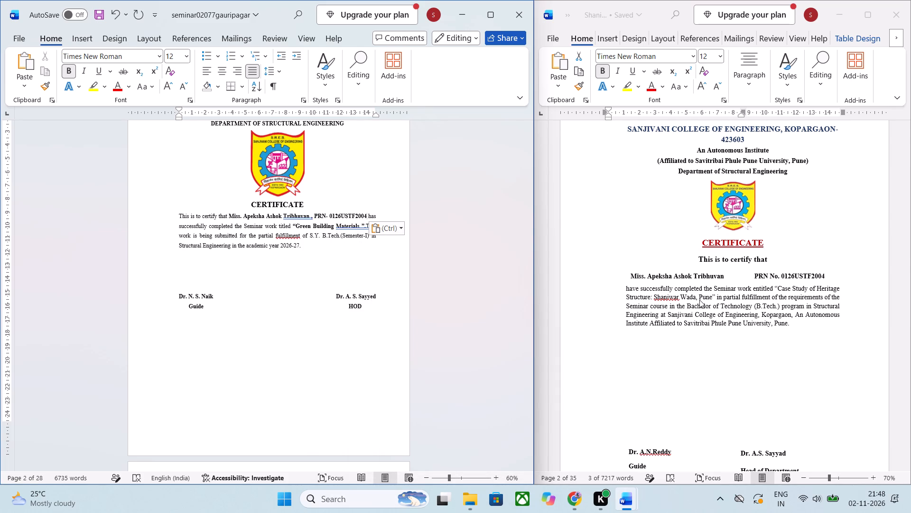
Copy the seminar title "Case Study of Heritage Structure: Shaniwar Wada, Pune", without its quotation marks, from the Shaniwar Wada certificate.
scroll(699, 300, "down", 1)
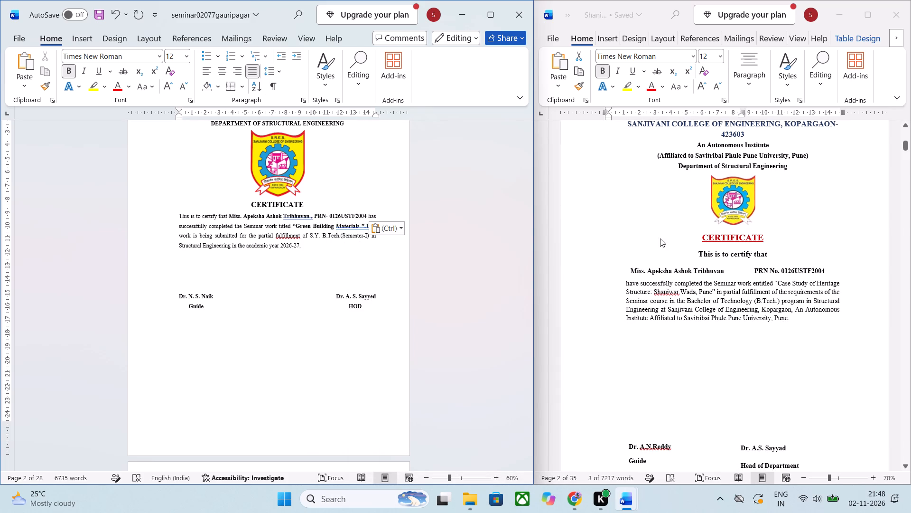
left_click(657, 289)
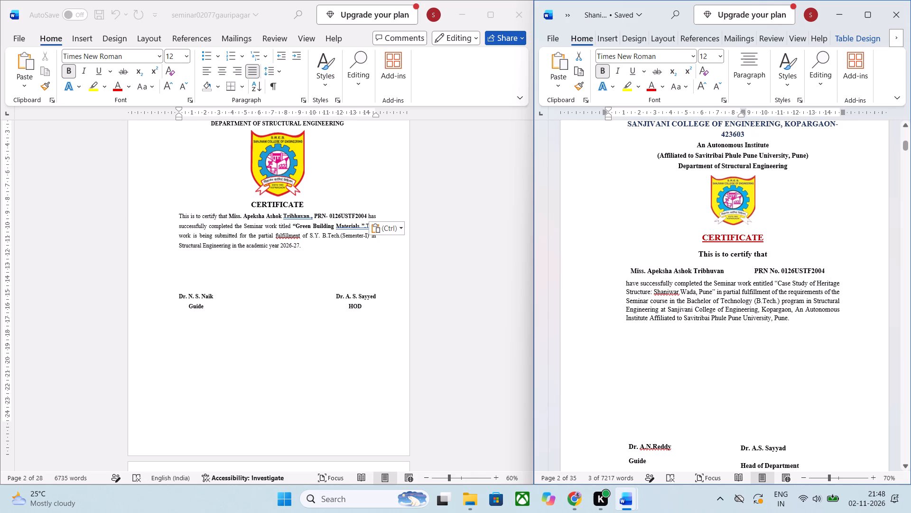
left_click_drag(778, 282, 718, 292)
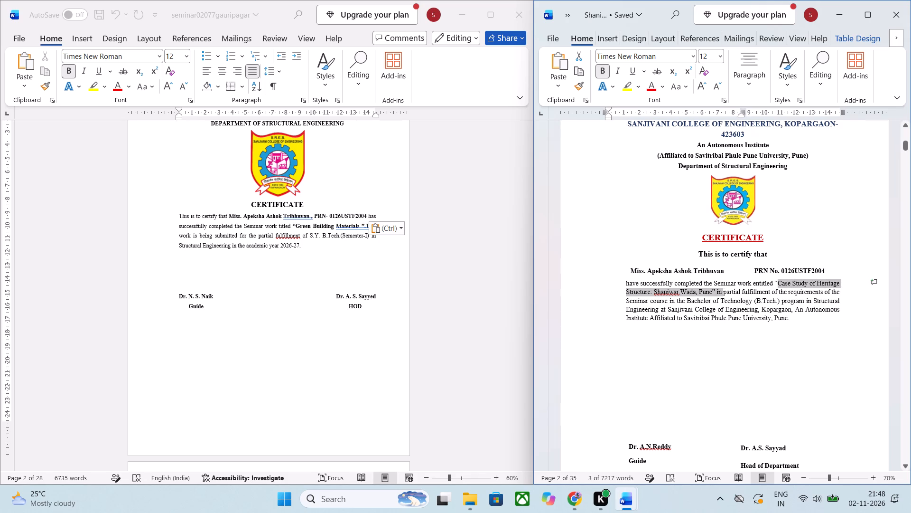
left_click_drag(718, 292, 711, 296)
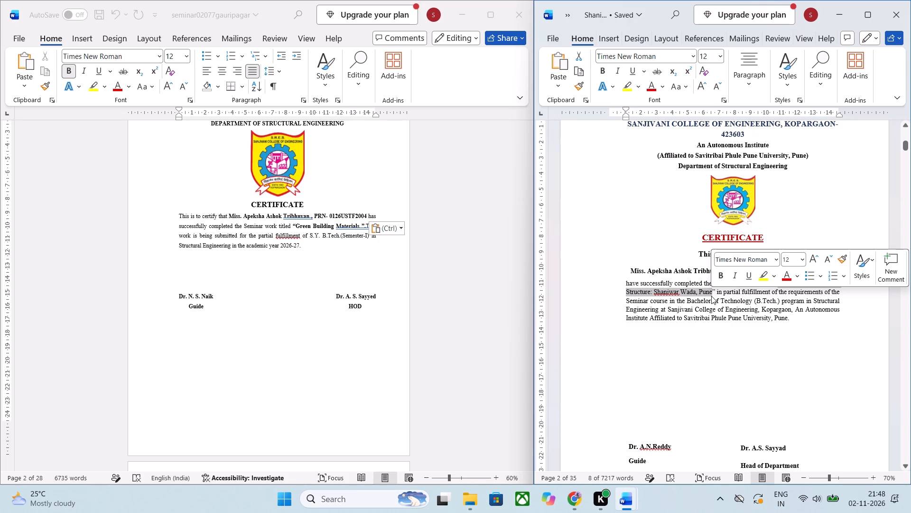
key("ctrl+c")
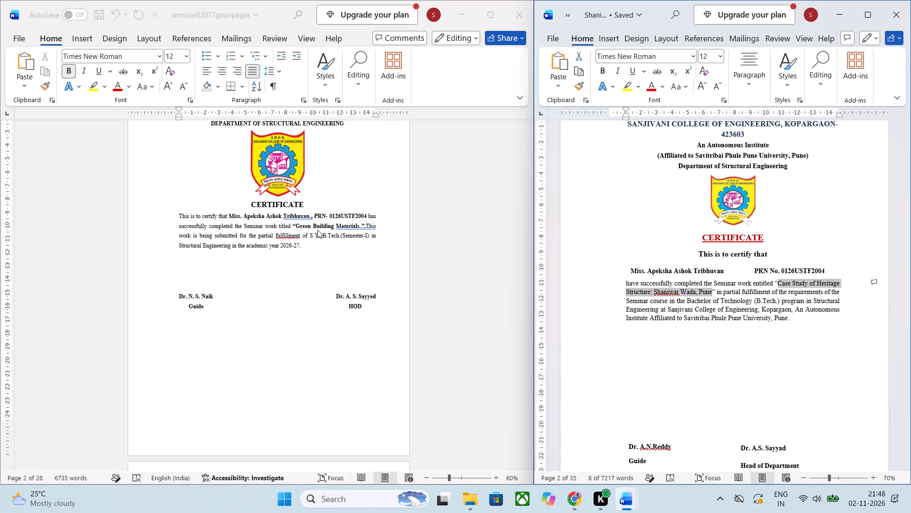
Replace the title "Green Building Materials" inside the certificate's quotation marks with the copied "Case Study of Heritage Structure: Shaniwar Wada, Pune".
left_click(317, 263)
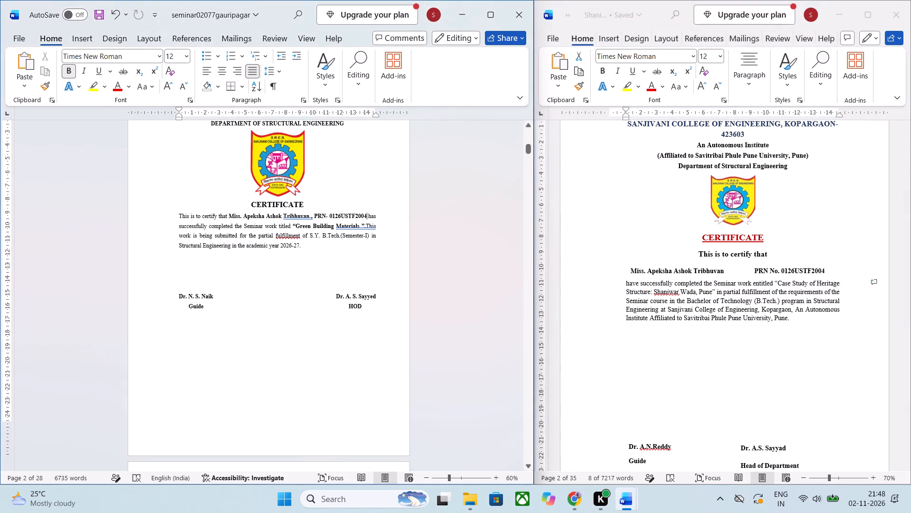
left_click(295, 225)
key("Delete")
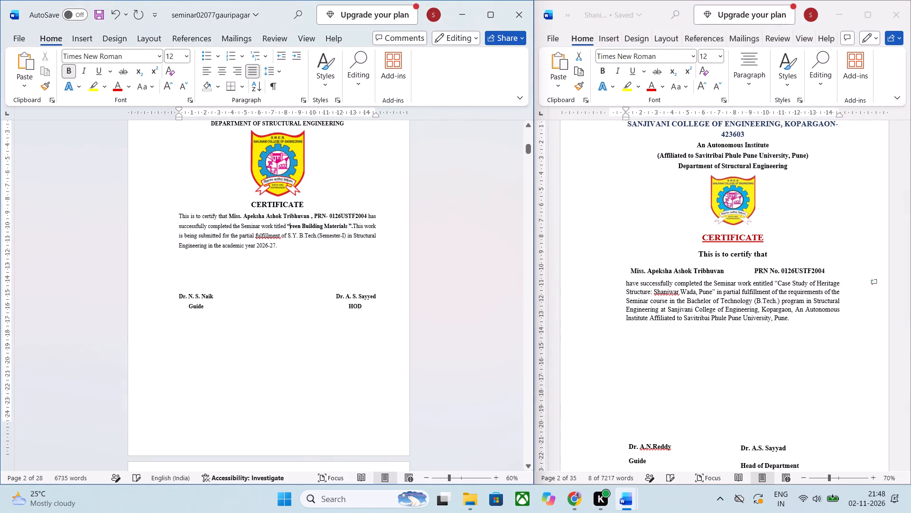
key("Delete")
key("Delete")
key("Delete")
key("Delete")
key("Delete")
key("Delete")
key("Delete")
key("Delete")
key("Delete")
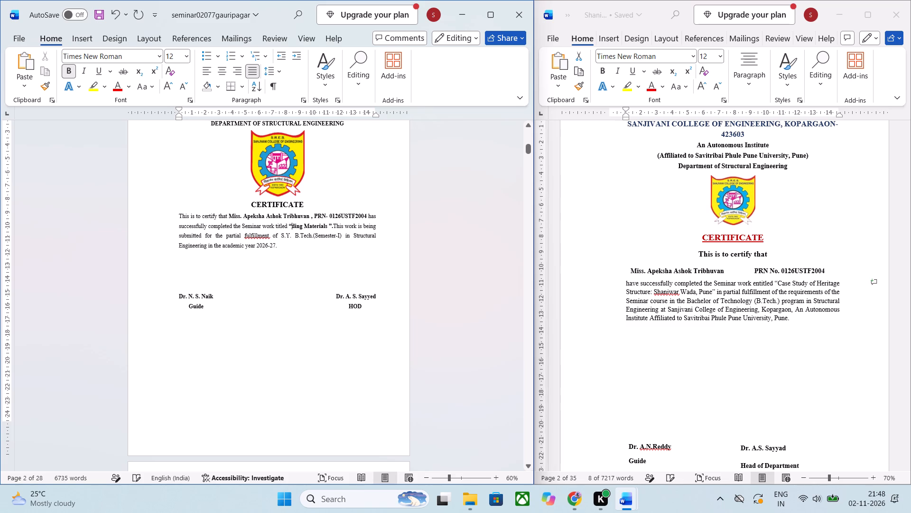
key("Delete")
key("Delete")
key("Delete")
key("Delete")
key("Delete")
key("Delete")
key("Delete")
key("Delete")
key("Delete")
key("Delete")
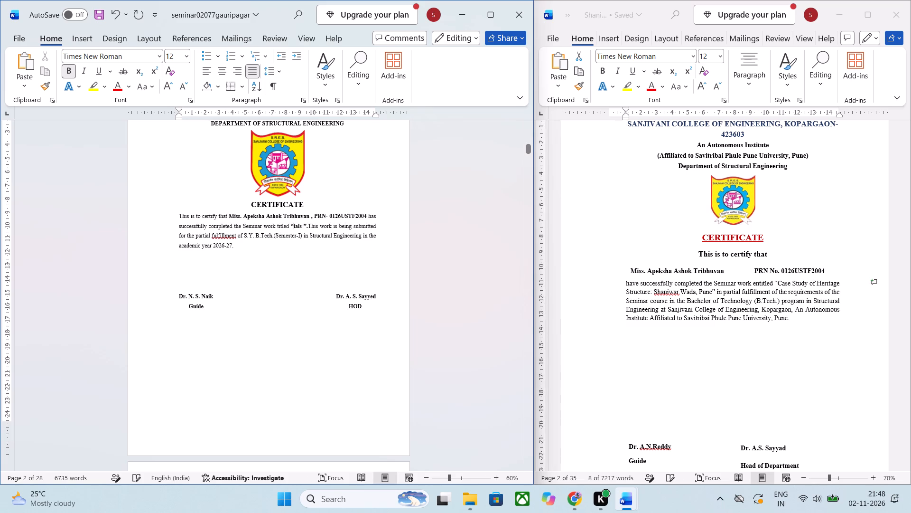
key("Delete")
key("Delete")
key("Delete")
key("Delete")
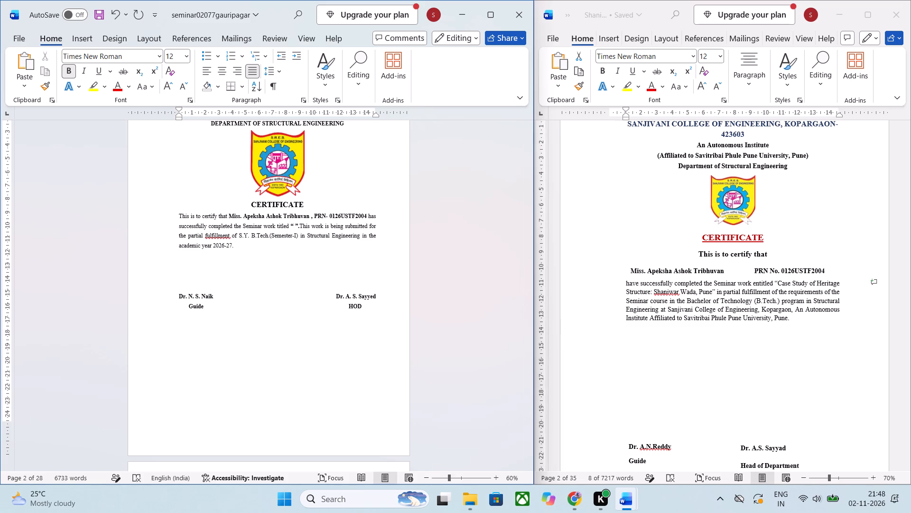
key("ctrl+v")
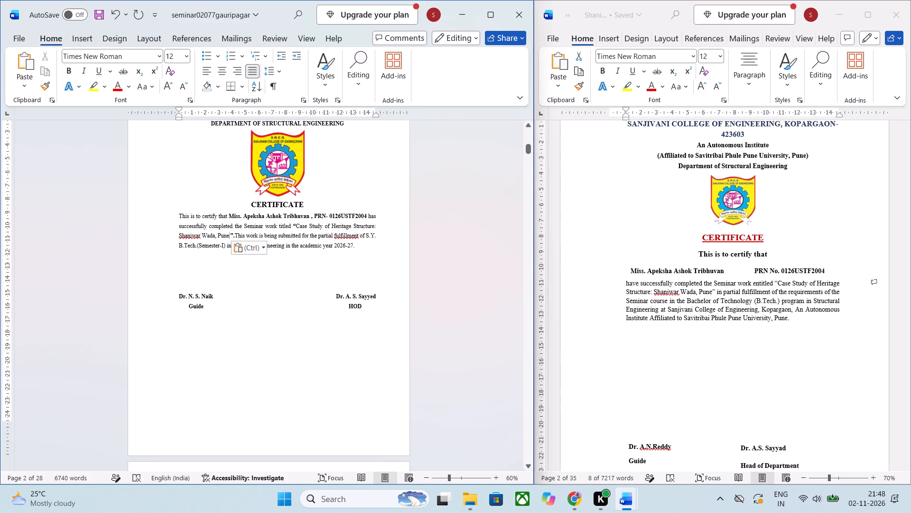
Make the inserted seminar title in the Green Building Materials certificate bold.
left_click_drag(296, 224, 343, 237)
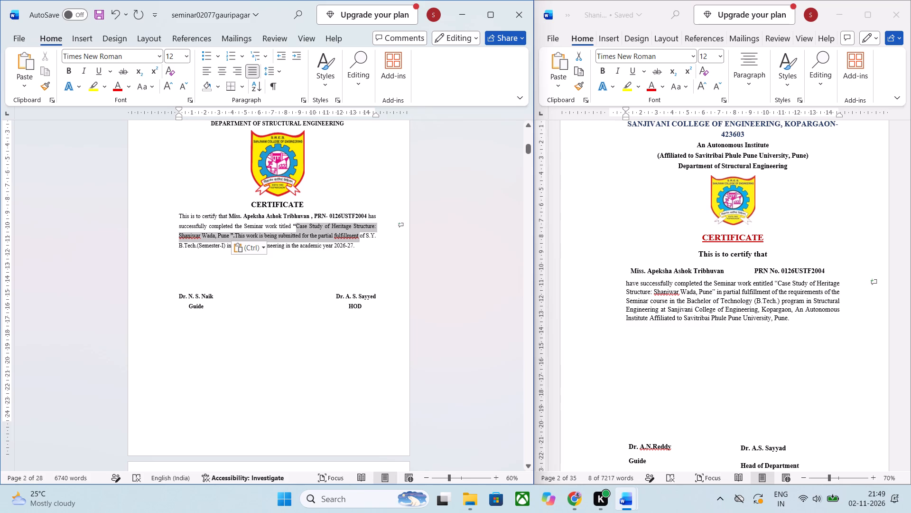
left_click_drag(343, 237, 228, 238)
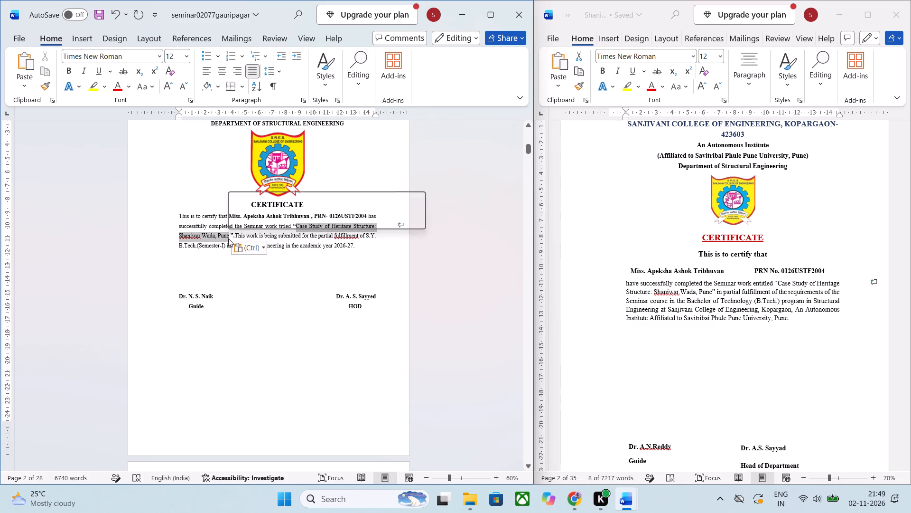
key("ctrl+b")
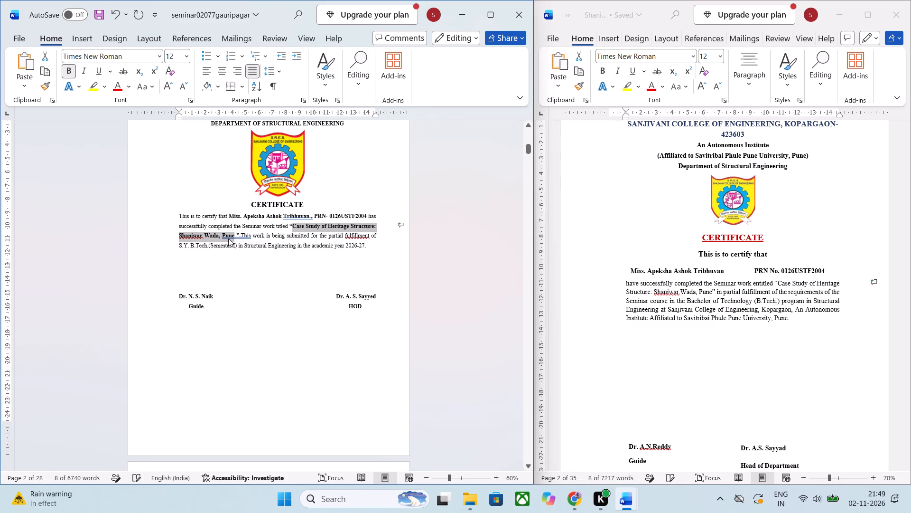
Replace the guide's name after "Dr." in the Green Building Materials certificate with the initials "A.N" from the Shaniwar Wada certificate.
left_click(239, 283)
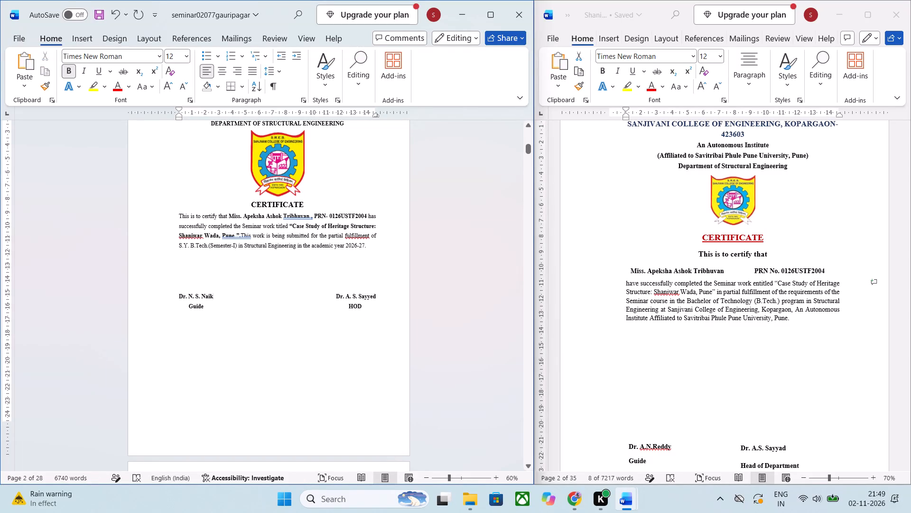
scroll(584, 333, "down", 2)
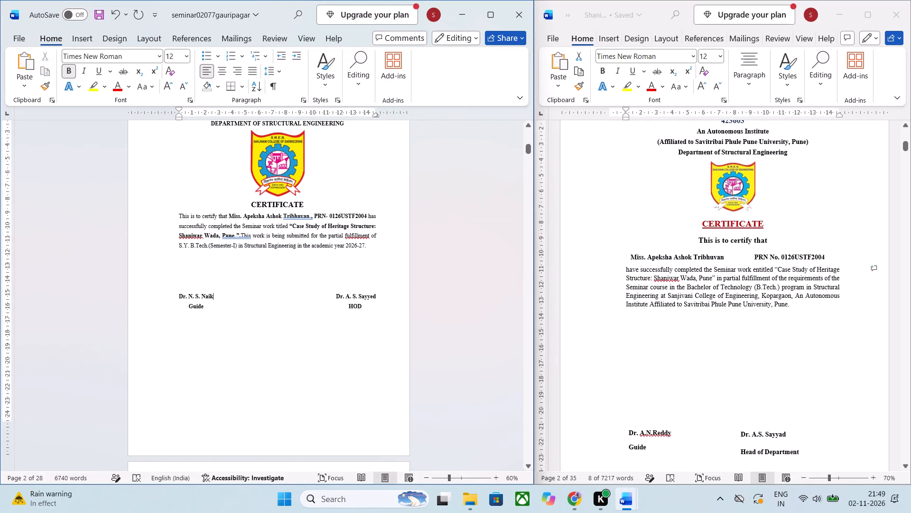
scroll(552, 365, "down", 3)
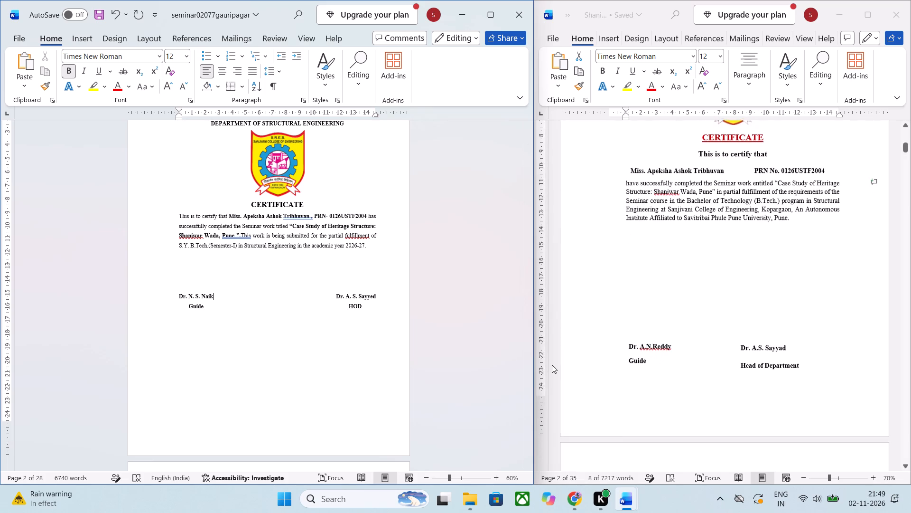
scroll(552, 365, "down", 1)
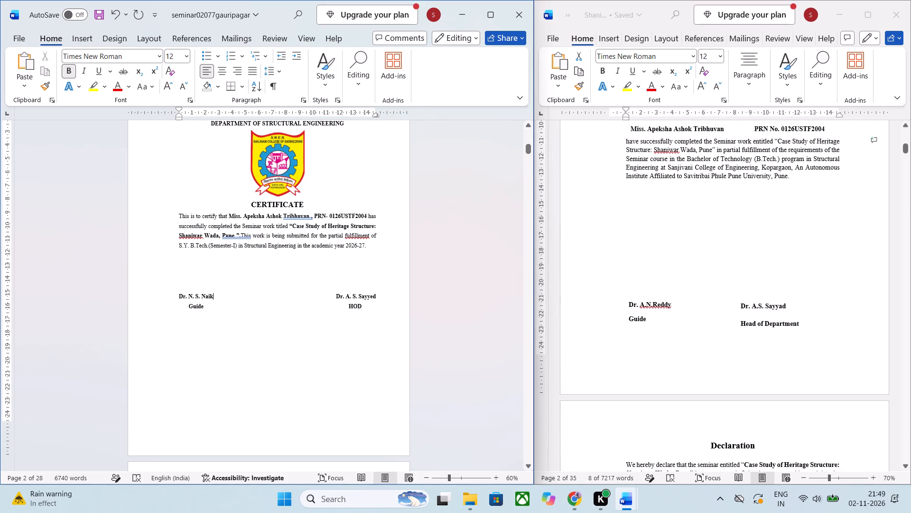
key("BackSpace")
key("BackSpace")
key("BackSpace")
key("BackSpace")
key("BackSpace")
key("BackSpace")
key("BackSpace")
key("BackSpace")
key("BackSpace")
key("BackSpace")
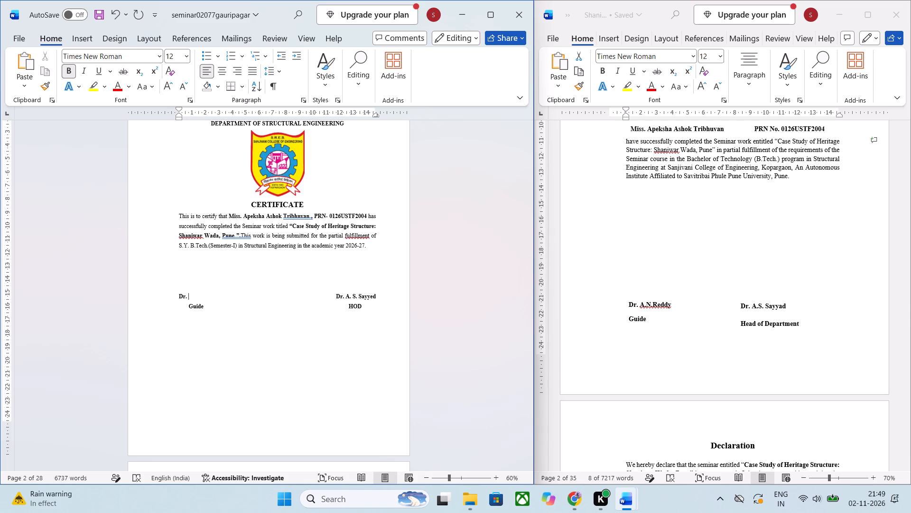
key("a")
key("BackSpace")
key("shift+a")
key("shift+greater")
key("BackSpace")
key("period")
key("shift+n")
Ignore all spelling flags for the guide's name in the Shaniwar Wada certificate.
right_click(655, 306)
right_click(655, 306)
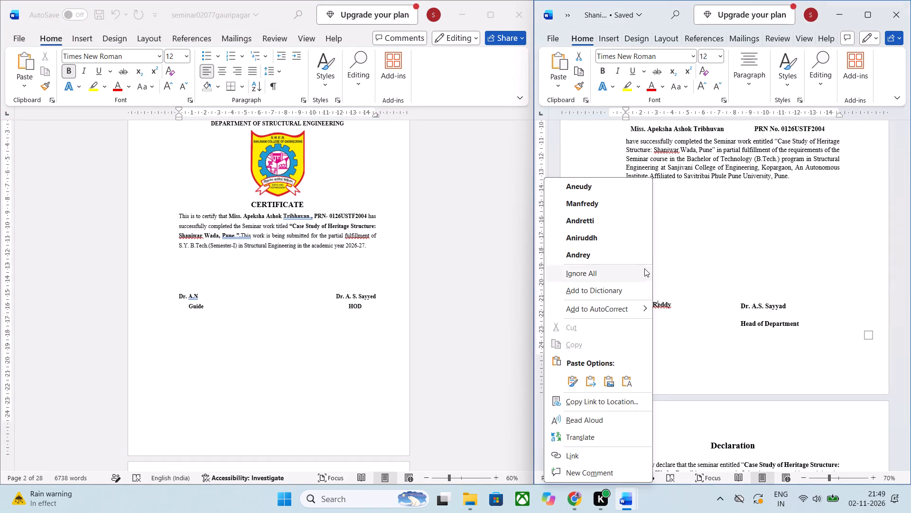
left_click(607, 274)
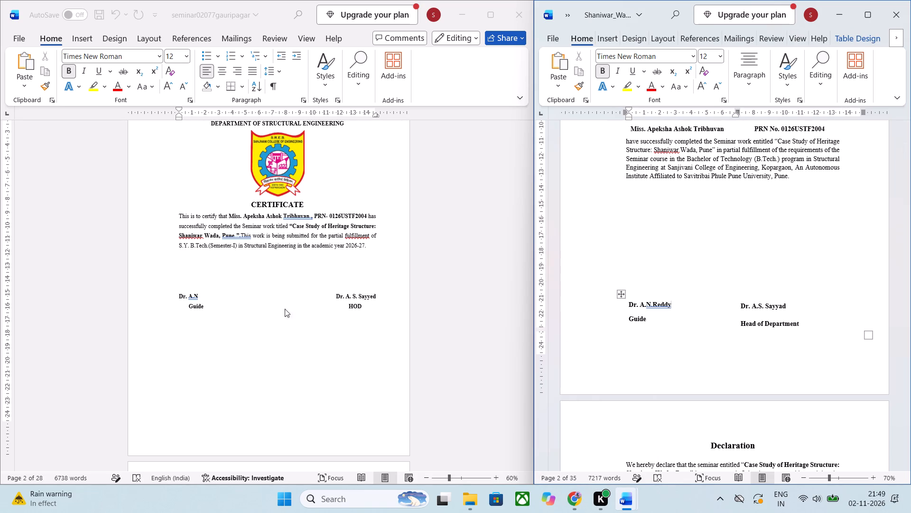
Complete the guide's name in the Green Building Materials certificate by adding a period and the surname given in the Shaniwar Wada certificate.
left_click(241, 292)
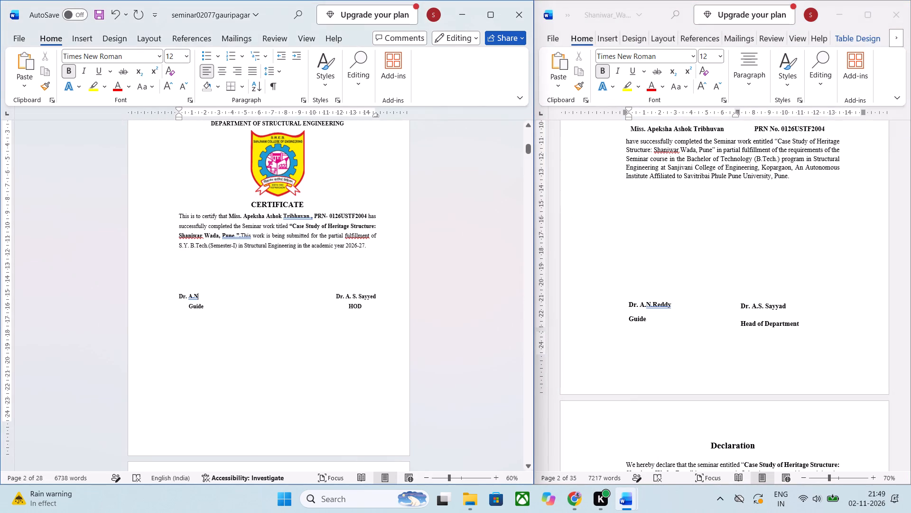
key("period")
type("Re")
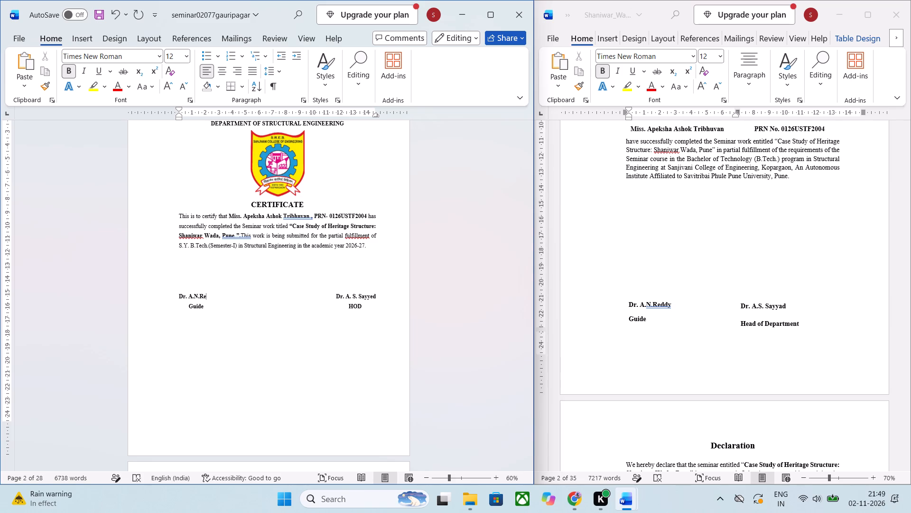
type("dd")
key("y")
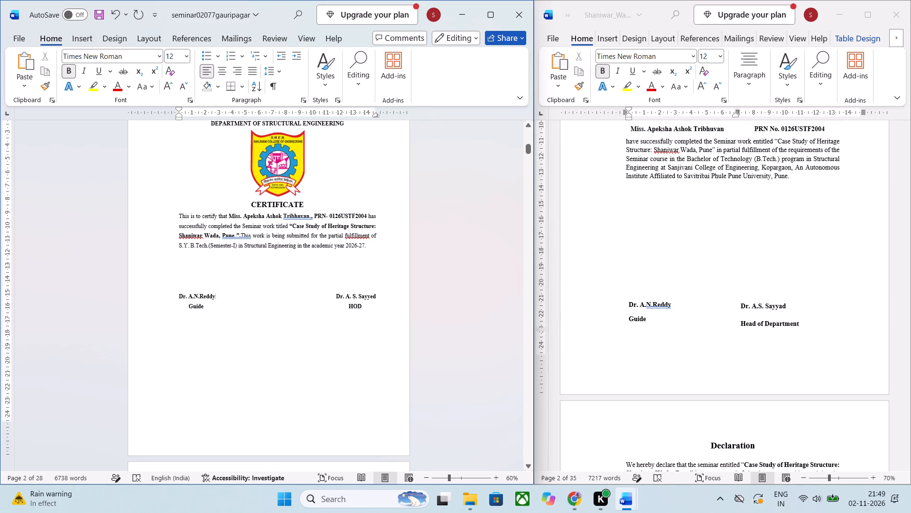
Replace the seminar title in the Green Building Materials declaration with "Case Study of Heritage Structure: Shaniwar Wada, Pune".
scroll(376, 347, "up", 1)
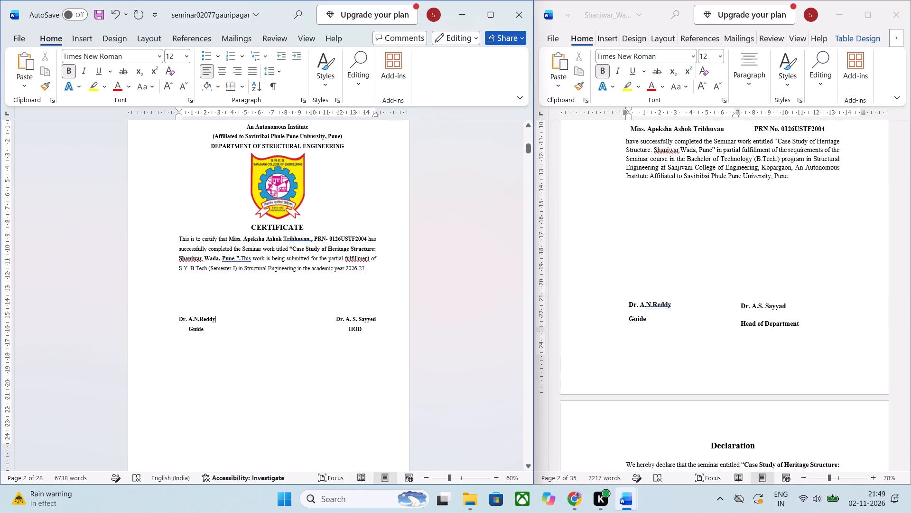
scroll(710, 342, "down", 1)
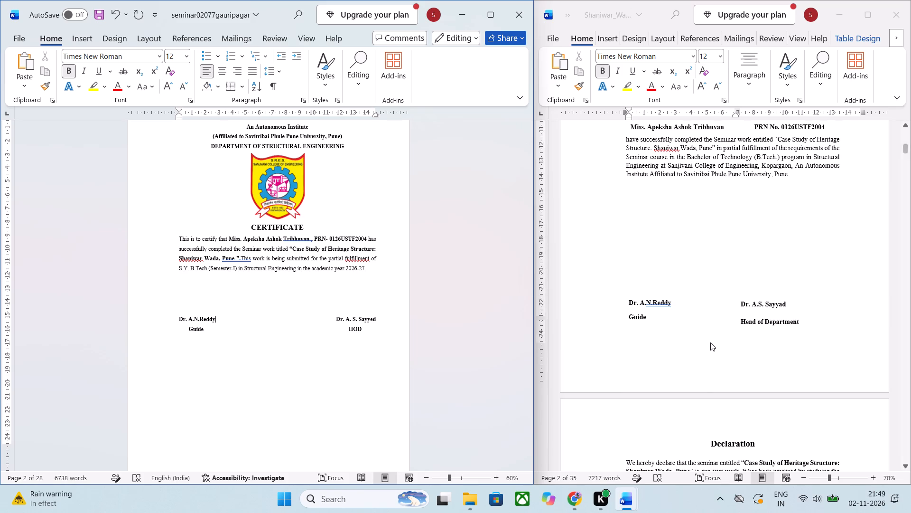
scroll(710, 342, "down", 6)
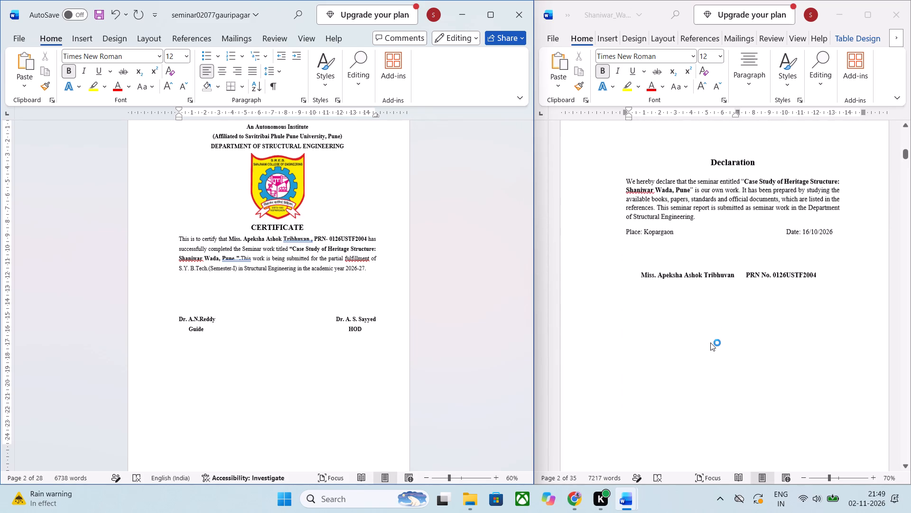
scroll(365, 361, "right", 1)
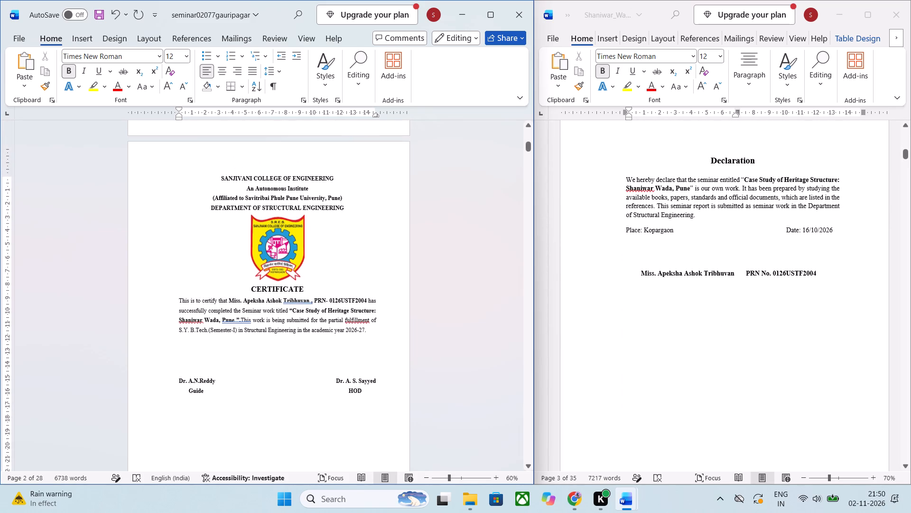
scroll(365, 361, "right", 1)
scroll(365, 361, "down", 1)
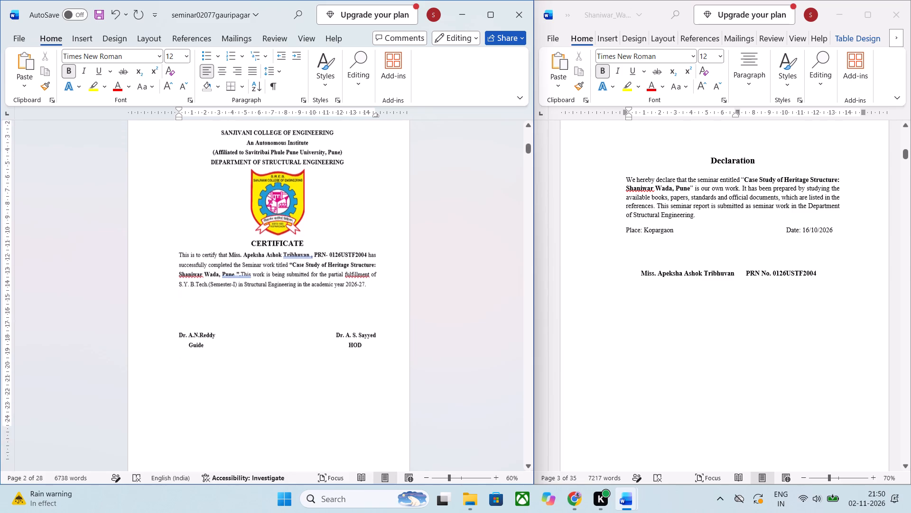
scroll(365, 361, "down", 4)
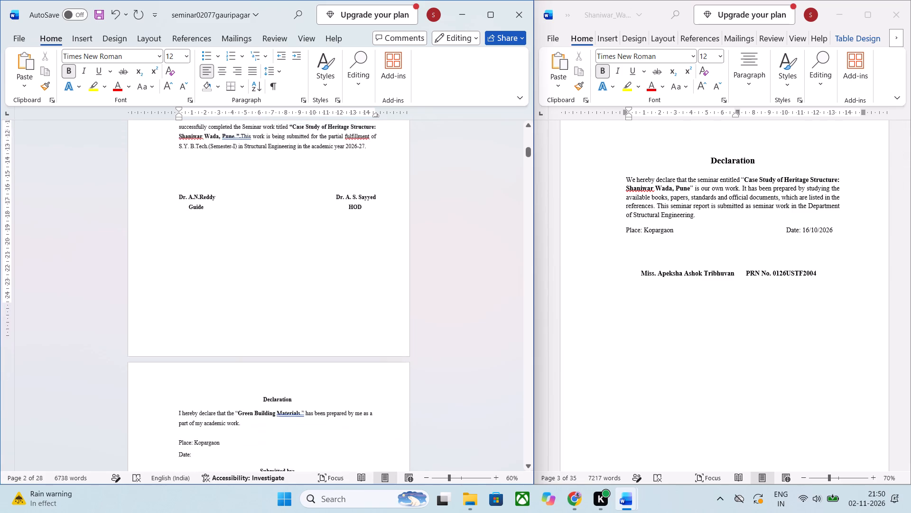
scroll(365, 361, "down", 7)
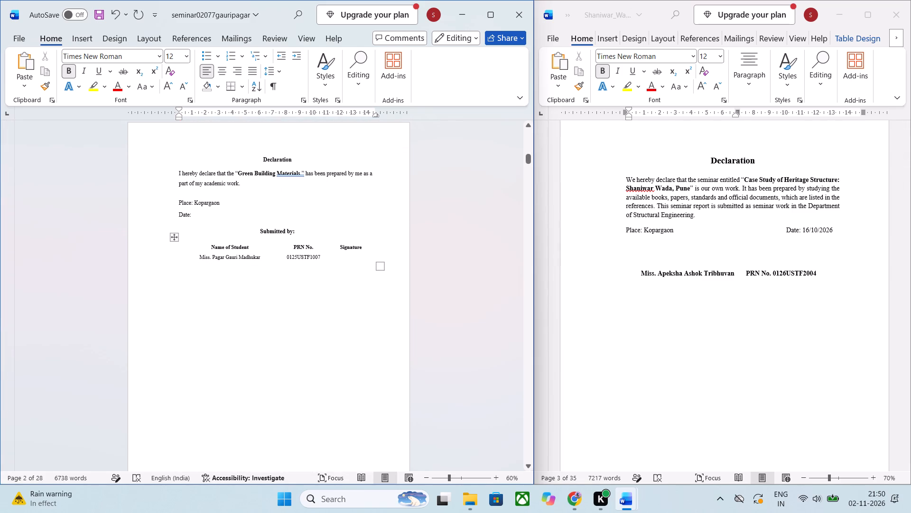
scroll(365, 361, "down", 1)
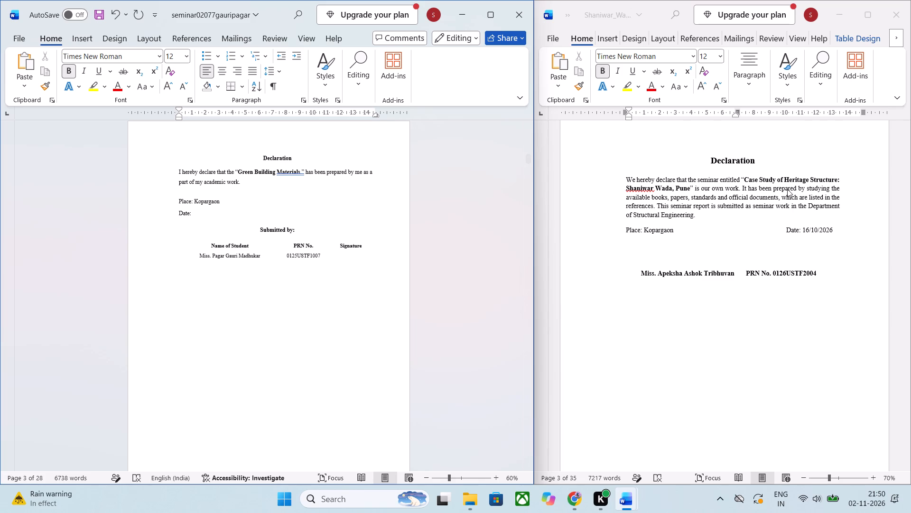
left_click(300, 173)
key("BackSpace")
key("BackSpace")
key("BackSpace")
key("BackSpace")
key("BackSpace")
key("BackSpace")
key("BackSpace")
key("BackSpace")
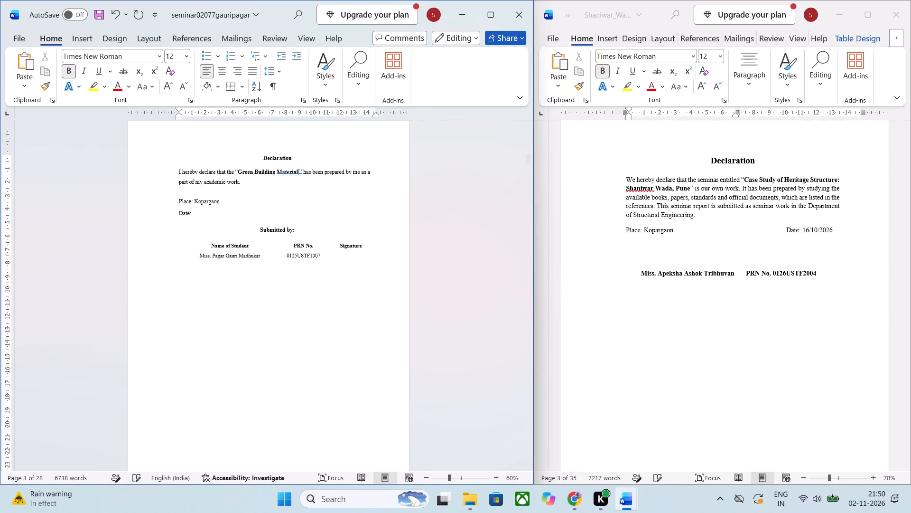
key("BackSpace")
key("BackSpace")
key("BackSpace")
key("BackSpace")
key("BackSpace")
key("BackSpace")
key("BackSpace")
key("BackSpace")
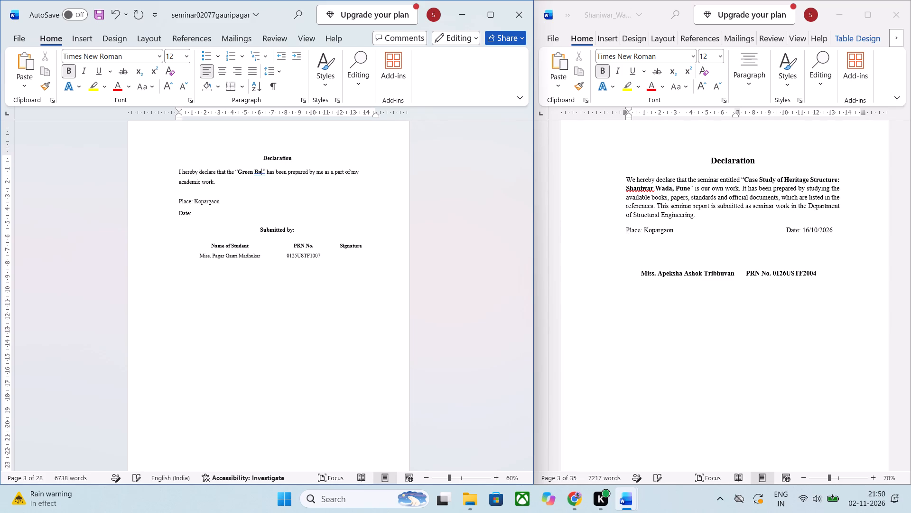
key("BackSpace")
key("BackSpace")
key("BackSpace")
key("BackSpace")
key("BackSpace")
key("BackSpace")
key("BackSpace")
key("BackSpace")
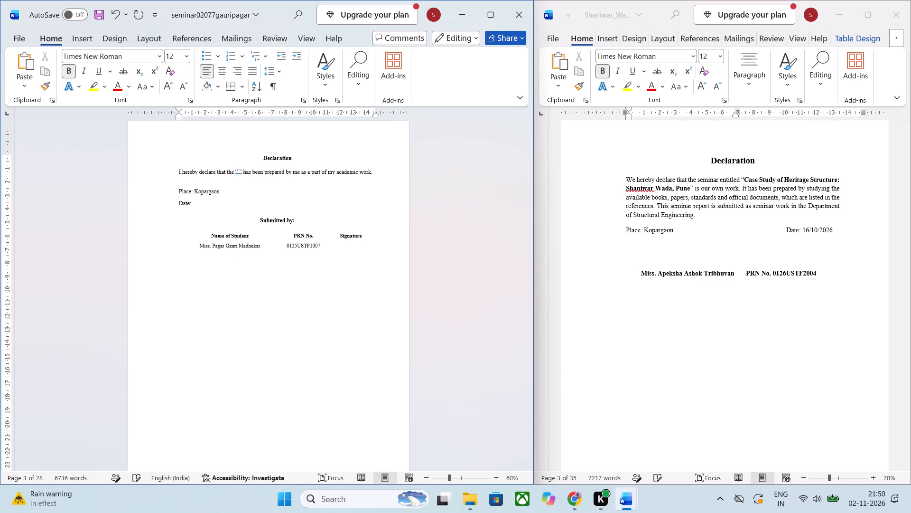
key("super+v")
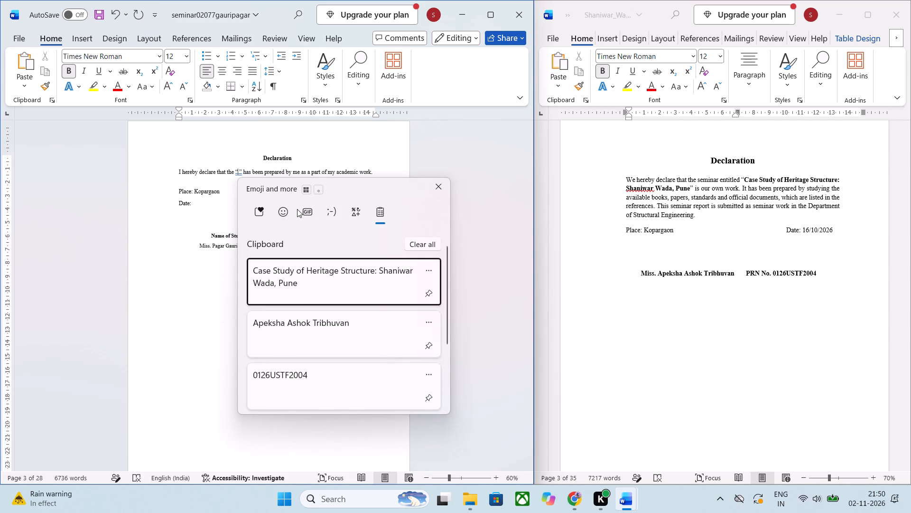
left_click(307, 278)
key("ctrl+v")
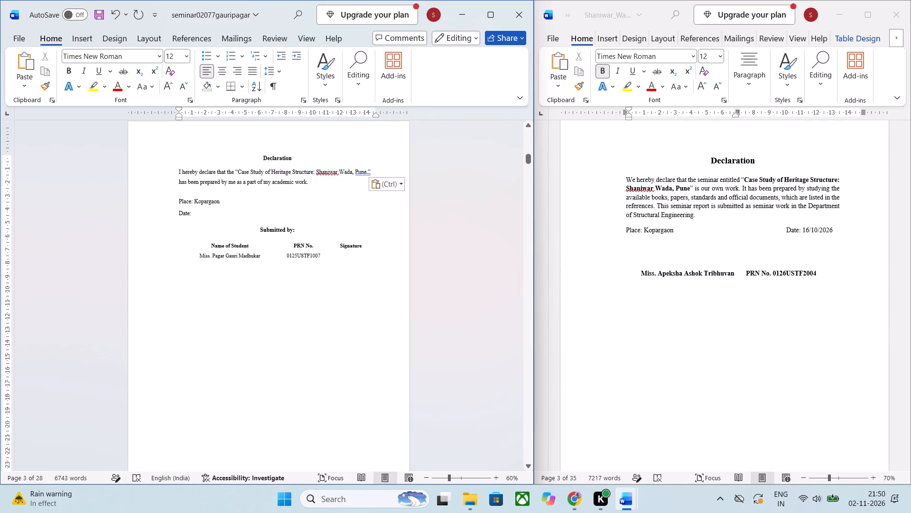
Make the inserted seminar title in the Green Building Materials declaration bold.
key("shift+Left")
key("shift+Left")
key("shift+Left")
key("shift+Left")
key("shift+Left")
key("shift+Left")
key("shift+Left")
key("shift+Left")
key("shift+Left")
key("shift+Left")
key("shift+Left")
key("shift+Left")
key("shift+Left")
key("shift+Left")
key("shift+Left")
key("shift+Left")
key("shift+Left")
key("shift+Left")
key("shift+Left")
key("shift+Left")
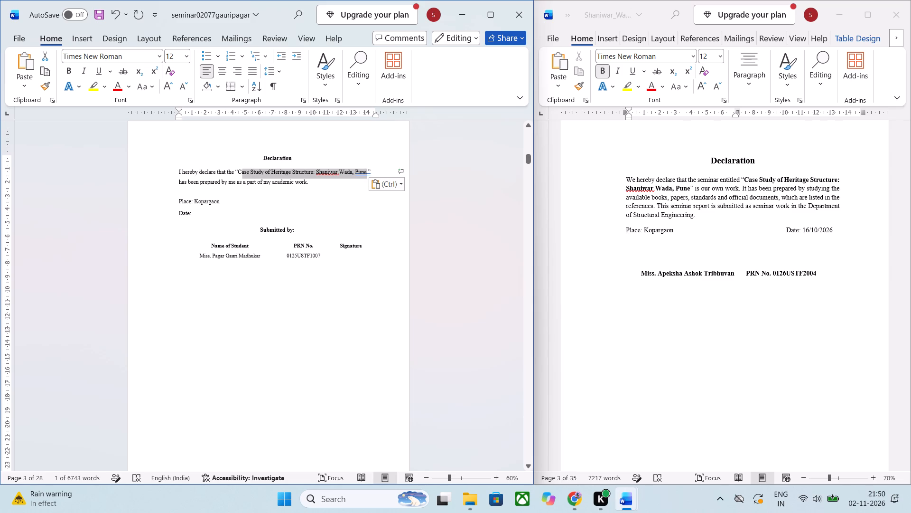
key("shift+Left")
key("ctrl+b")
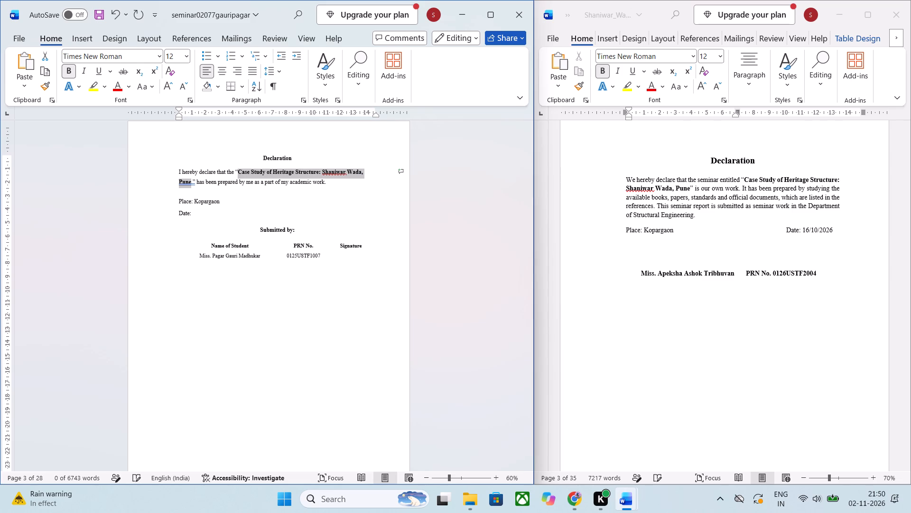
left_click(289, 199)
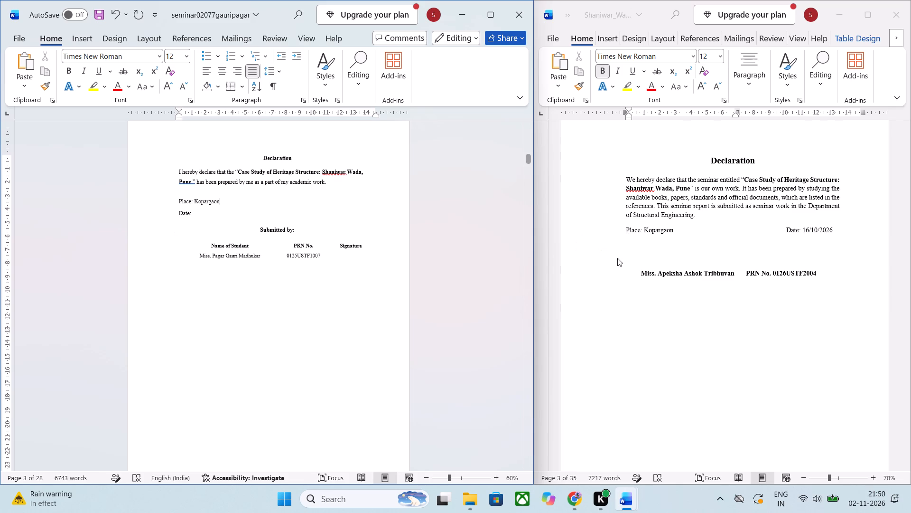
Replace the student's name after "Miss." in the Green Building Materials declaration table with the copied name from the Shaniwar Wada report.
scroll(627, 270, "down", 1)
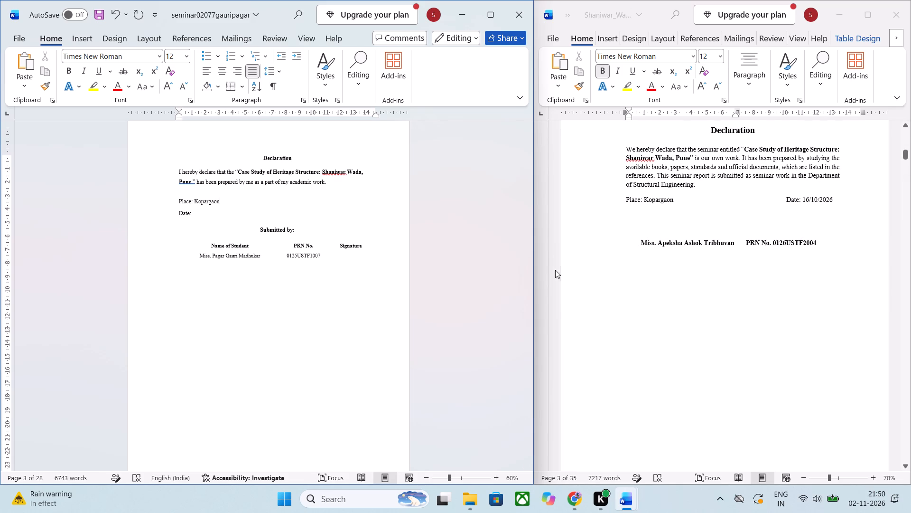
left_click(230, 209)
left_click(261, 258)
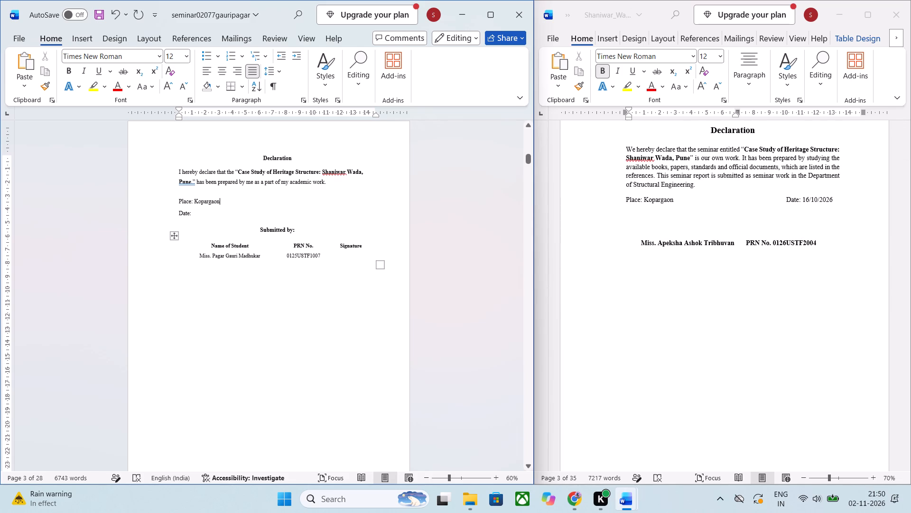
left_click(261, 254)
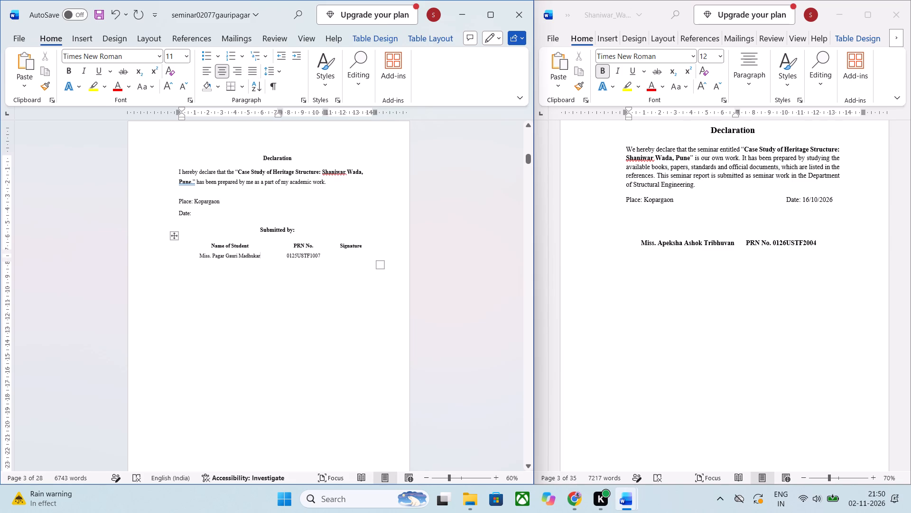
key("BackSpace")
key("BackSpace")
key("BackSpace")
key("BackSpace")
key("BackSpace")
key("BackSpace")
key("BackSpace")
key("BackSpace")
key("BackSpace")
key("BackSpace")
key("BackSpace")
key("BackSpace")
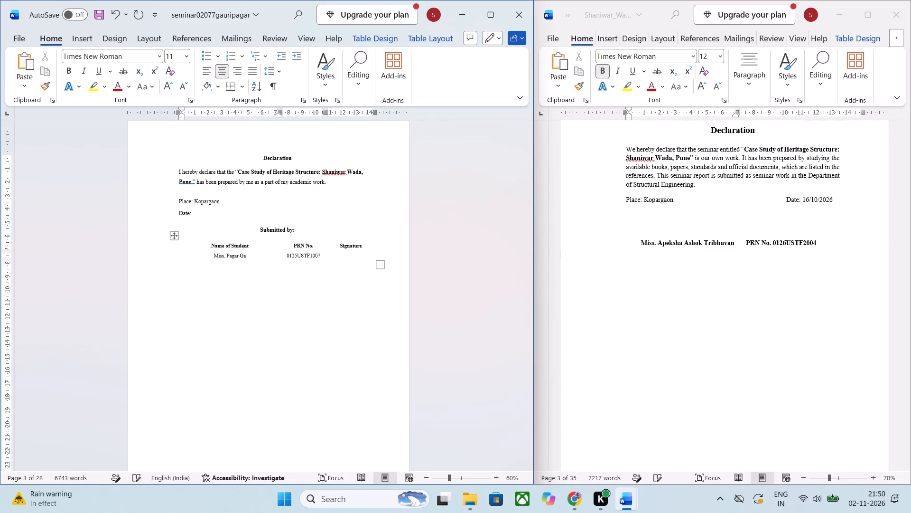
key("BackSpace")
key("BackSpace")
key("BackSpace")
key("BackSpace")
key("BackSpace")
key("BackSpace")
key("BackSpace")
key("BackSpace")
key("super+v")
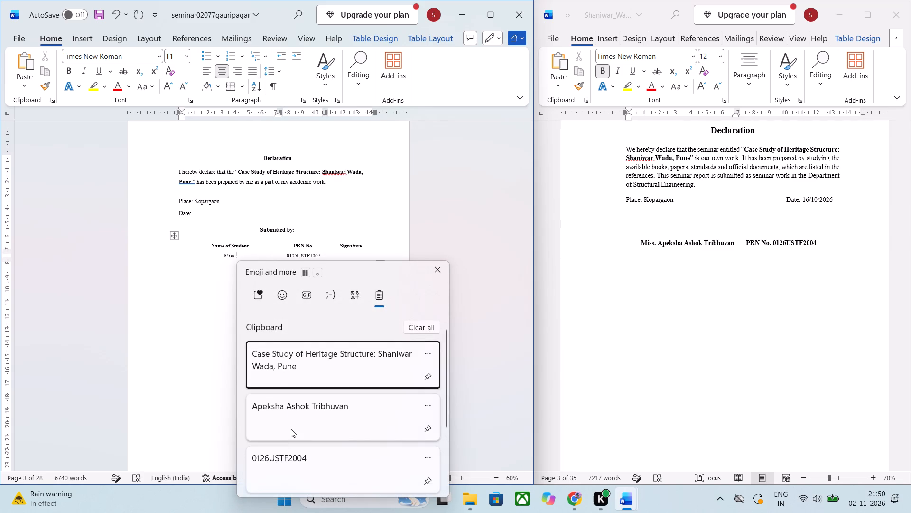
left_click(291, 427)
key("ctrl+v")
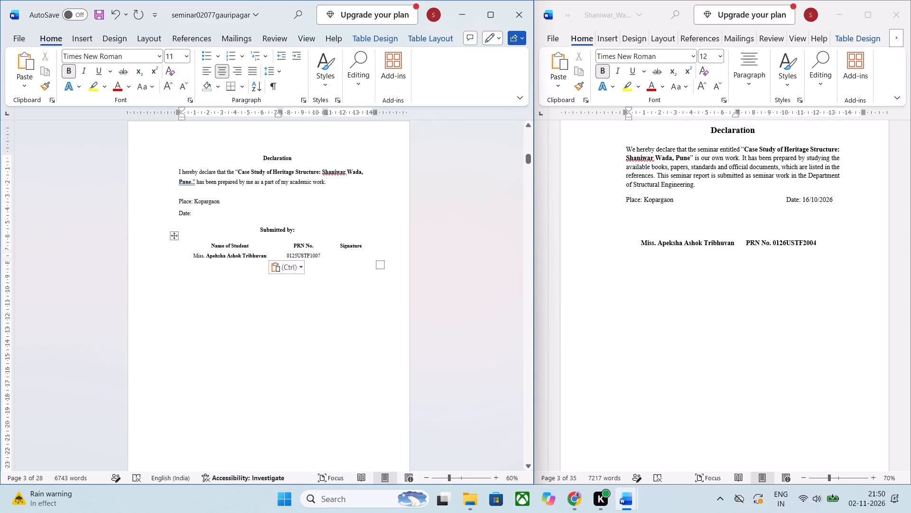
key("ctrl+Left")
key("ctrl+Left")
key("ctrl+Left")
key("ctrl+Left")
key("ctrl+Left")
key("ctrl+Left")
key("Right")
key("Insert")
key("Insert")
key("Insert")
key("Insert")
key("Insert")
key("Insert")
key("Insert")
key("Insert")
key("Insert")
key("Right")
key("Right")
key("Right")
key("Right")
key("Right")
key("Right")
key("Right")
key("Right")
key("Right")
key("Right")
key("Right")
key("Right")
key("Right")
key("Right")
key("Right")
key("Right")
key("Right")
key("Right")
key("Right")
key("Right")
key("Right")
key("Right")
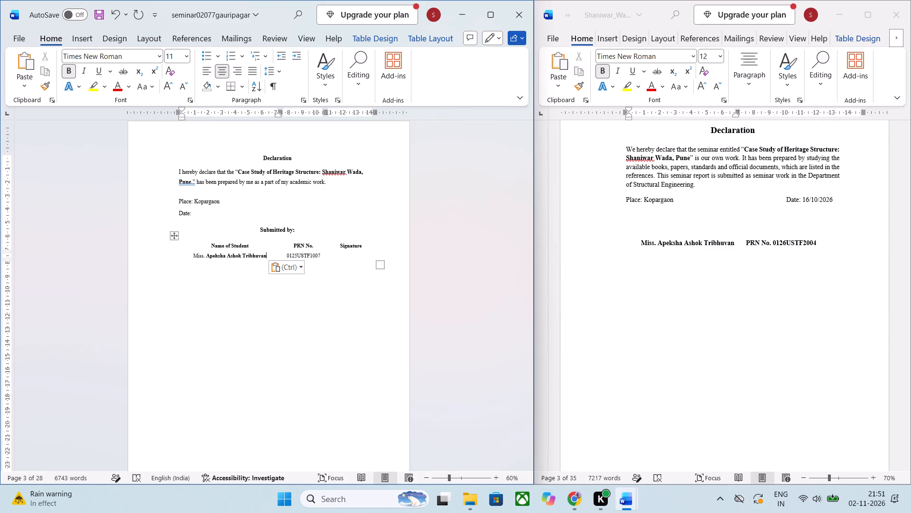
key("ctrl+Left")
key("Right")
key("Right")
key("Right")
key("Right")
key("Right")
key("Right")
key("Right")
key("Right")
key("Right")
Add an empty row at the bottom of the student table in the Green Building Materials declaration.
key("Tab")
key("Tab")
key("Tab")
key("Left")
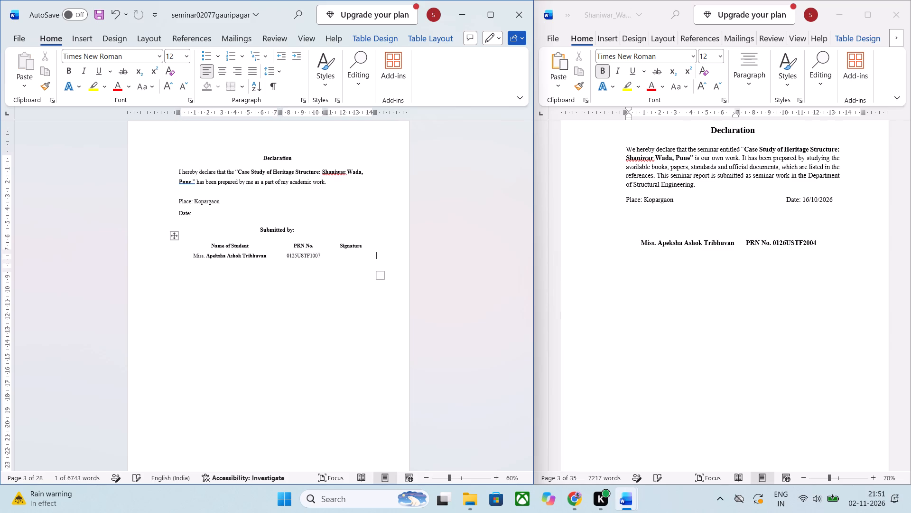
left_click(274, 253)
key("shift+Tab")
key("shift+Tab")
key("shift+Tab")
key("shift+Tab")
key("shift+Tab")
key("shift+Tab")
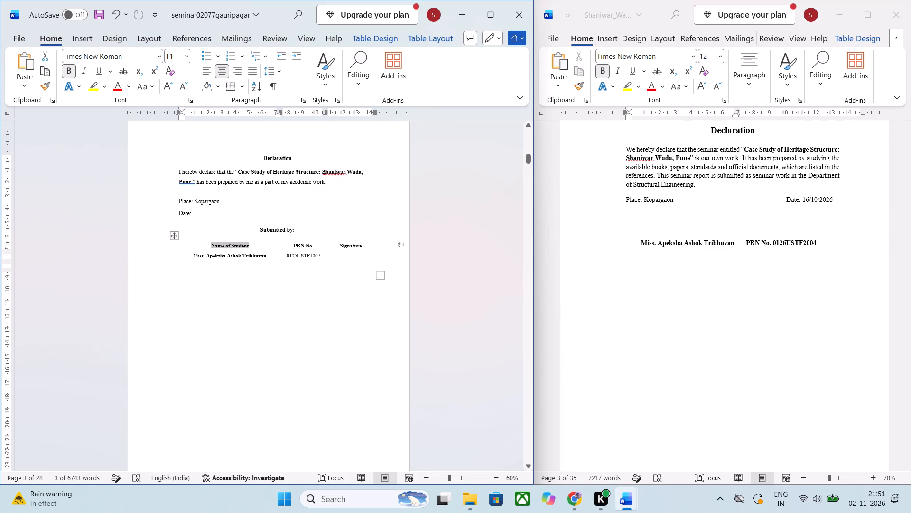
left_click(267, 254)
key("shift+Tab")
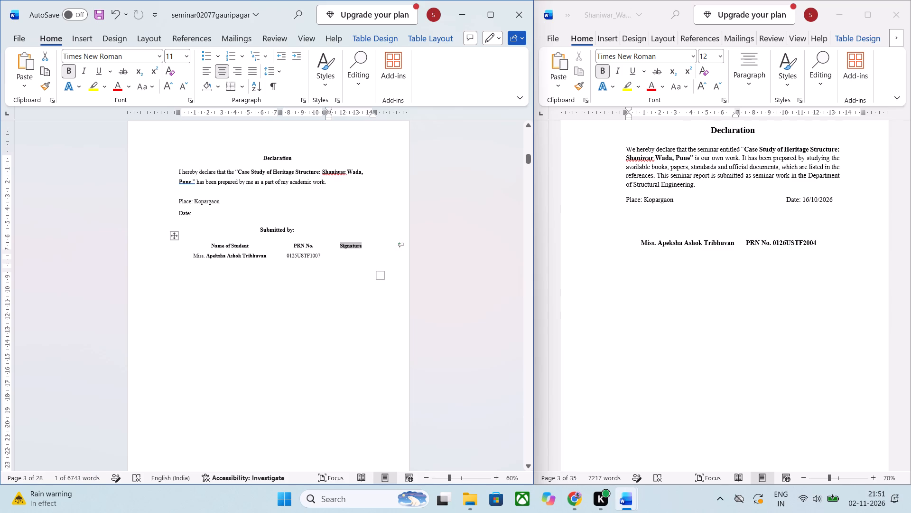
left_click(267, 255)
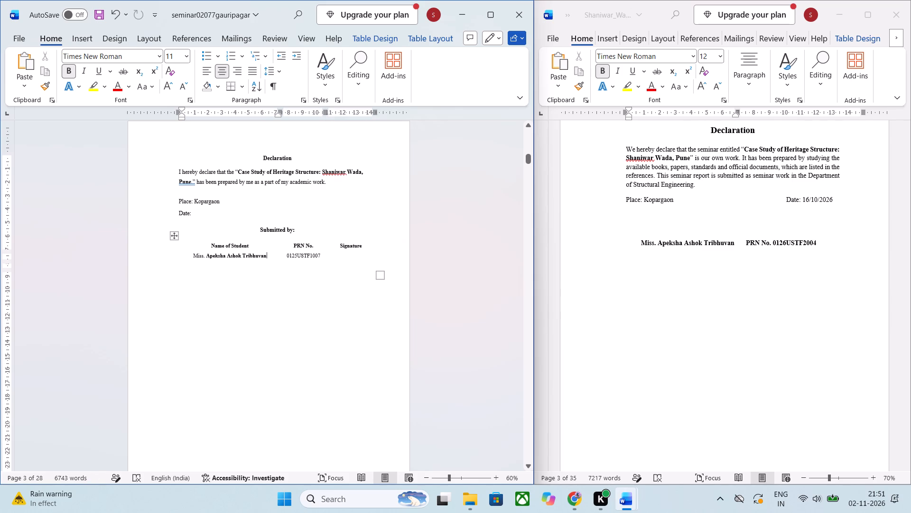
Remove the bold formatting from the student's name after "Miss." in the Green Building Materials declaration table.
key("shift+Left")
key("shift+Tab")
key("Left")
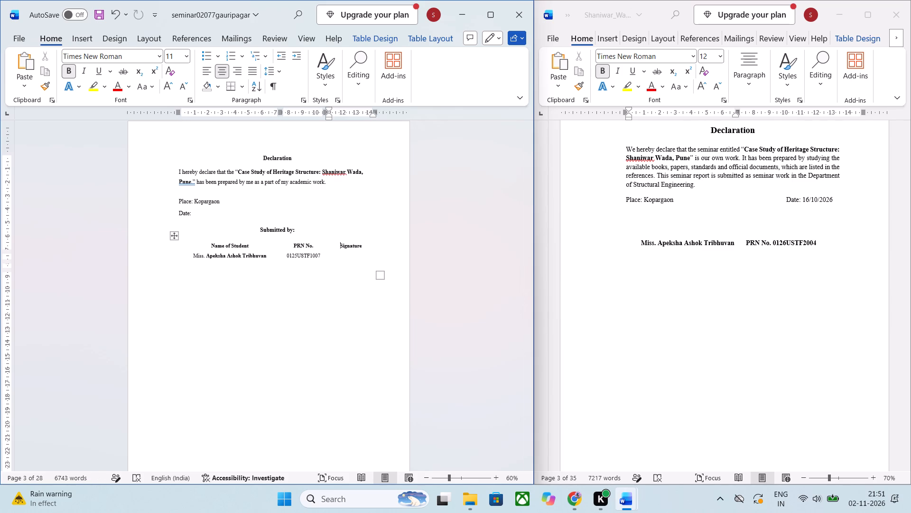
left_click(267, 255)
key("Left")
key("Right")
key("ctrl+shift+Tab")
key("Left")
key("Right")
key("shift+Left")
key("shift+Left")
key("shift+Left")
key("shift+Left")
key("shift+Left")
key("shift+Left")
key("shift+Left")
key("shift+Left")
key("shift+Left")
key("shift+Left")
key("shift+Left")
key("shift+Left")
key("shift+Left")
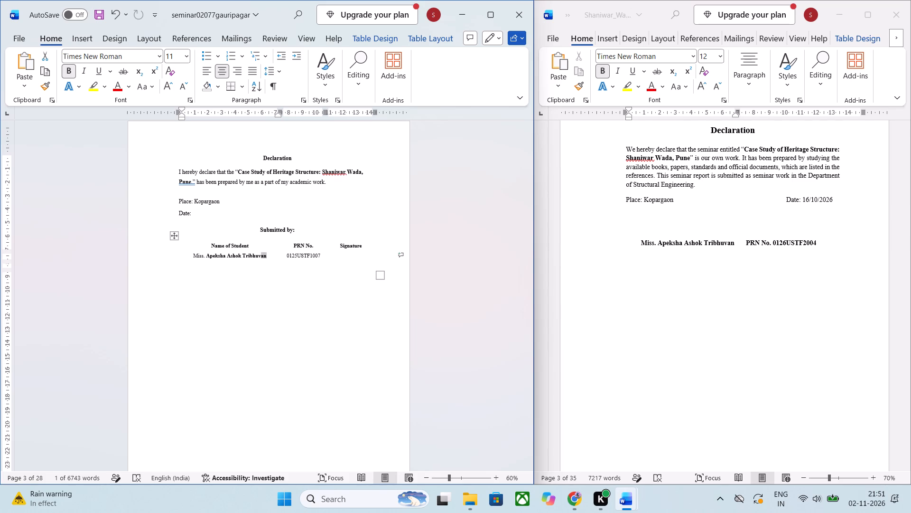
key("shift+Left")
key("shift+Left")
key("shift+Left")
key("shift+Left")
key("shift+Left")
key("shift+Left")
key("shift+Left")
key("shift+Left")
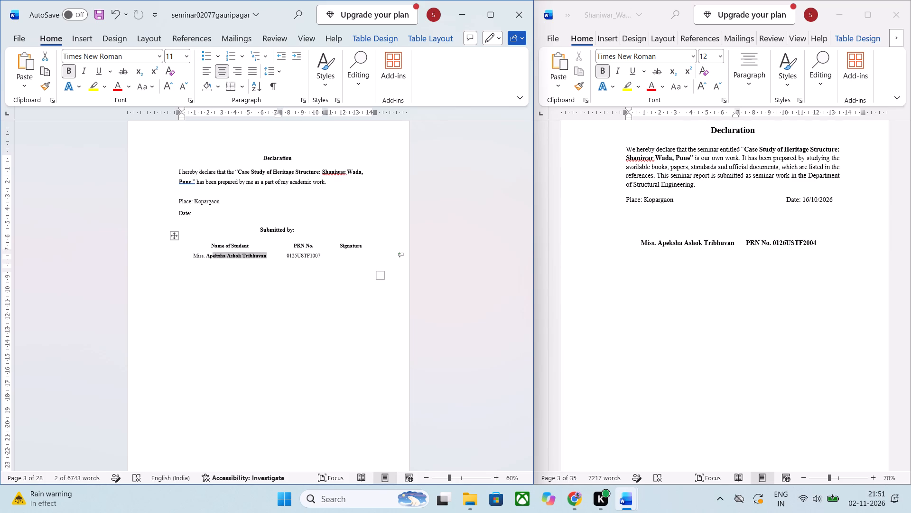
key("shift+Left")
key("shift+Left")
key("ctrl+b")
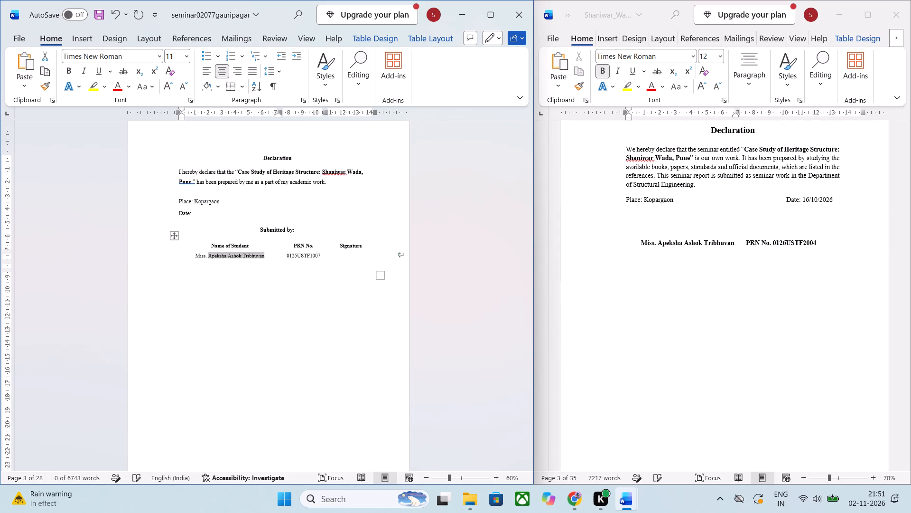
Replace the PRN in the Green Building Materials declaration table with the copied PRN from the Shaniwar Wada report.
left_click(319, 257)
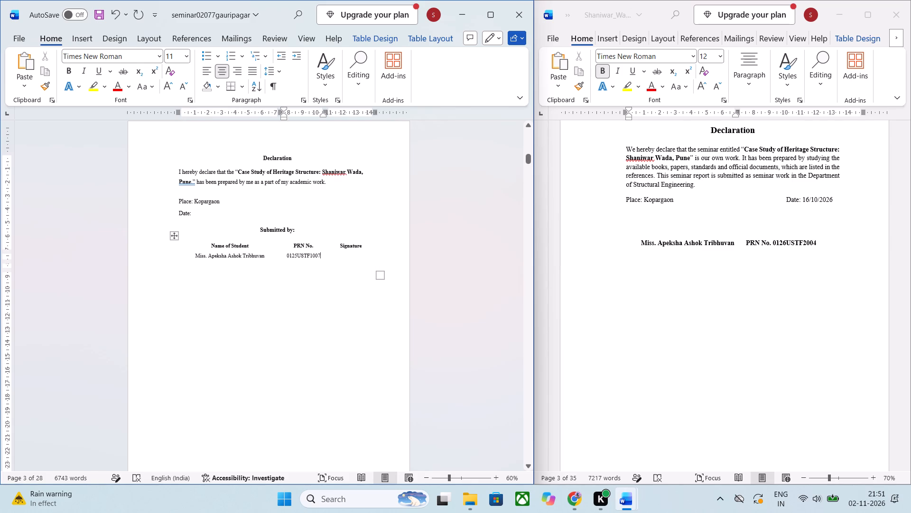
double_click(304, 252)
key("super+v")
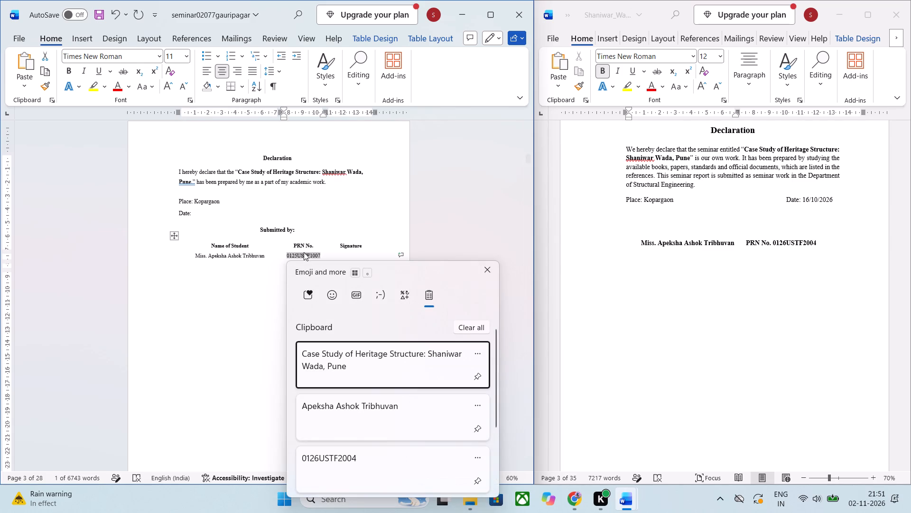
left_click(325, 465)
key("ctrl+v")
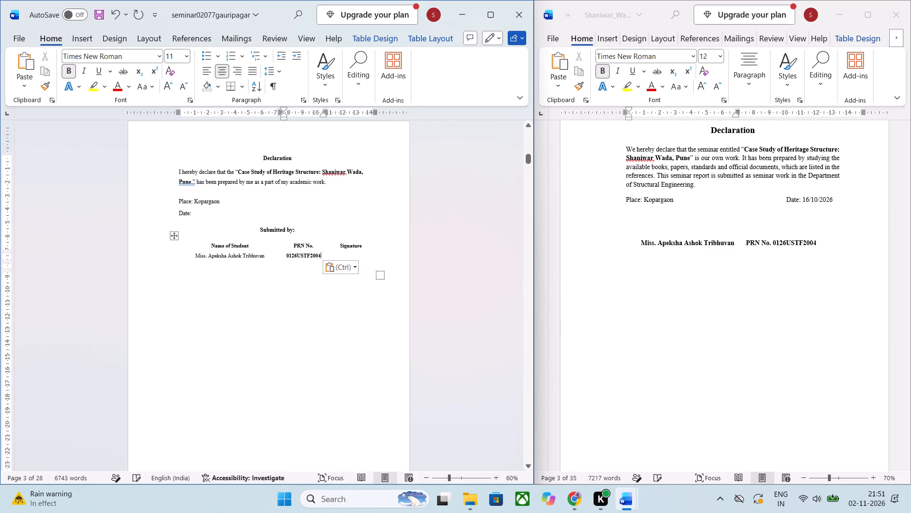
Remove the bold formatting from the inserted PRN in the declaration table.
double_click(300, 257)
key("ctrl+b")
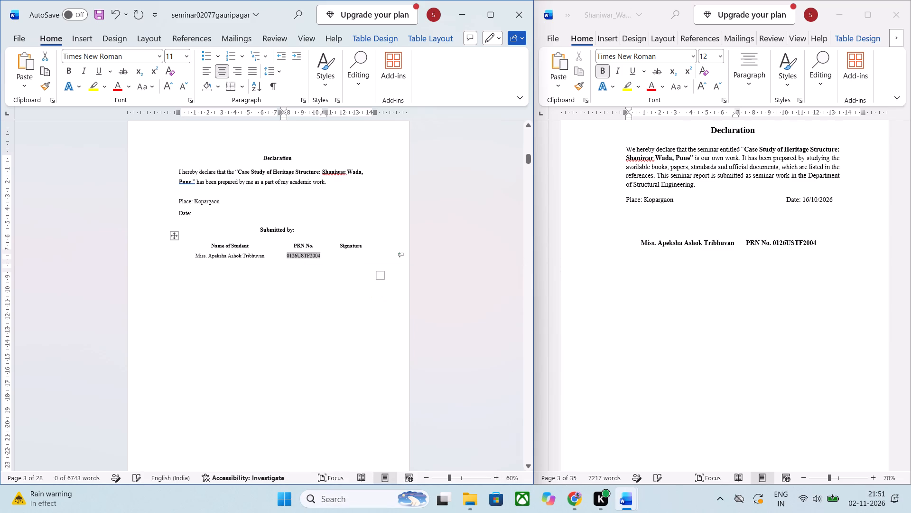
left_click(352, 286)
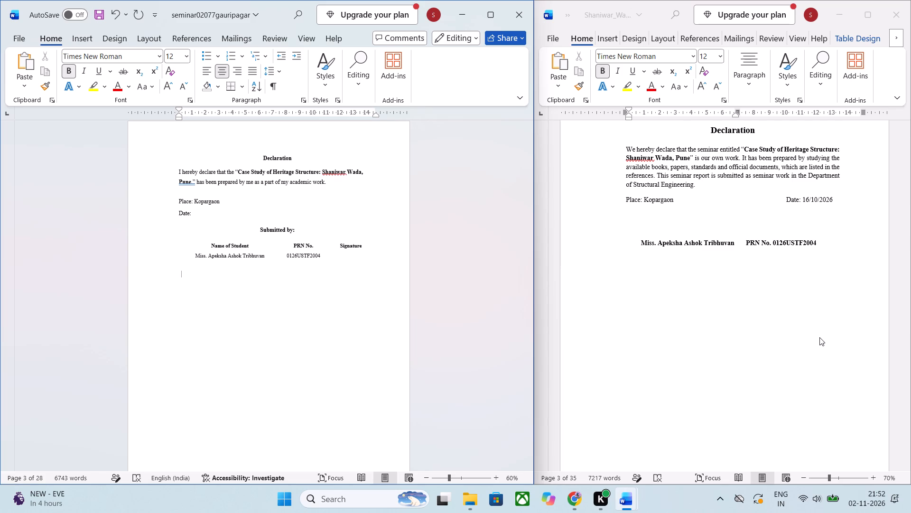
Examine the acknowledgement pages of the Shaniwar Wada and Green Building Materials reports side by side.
scroll(819, 337, "down", 1)
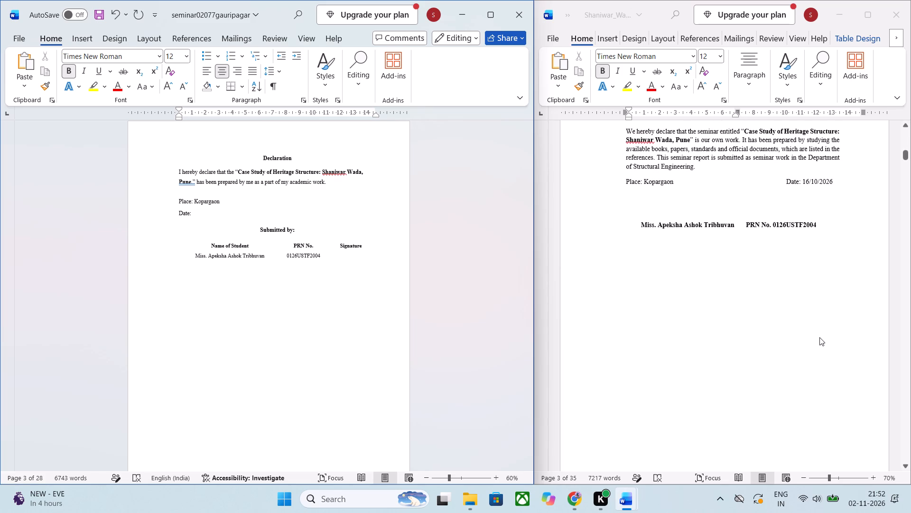
scroll(819, 337, "down", 11)
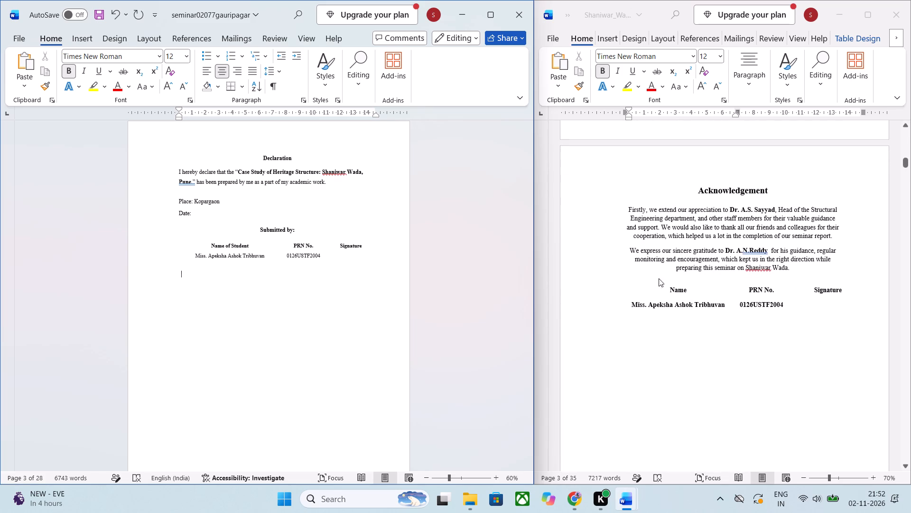
scroll(330, 330, "down", 9)
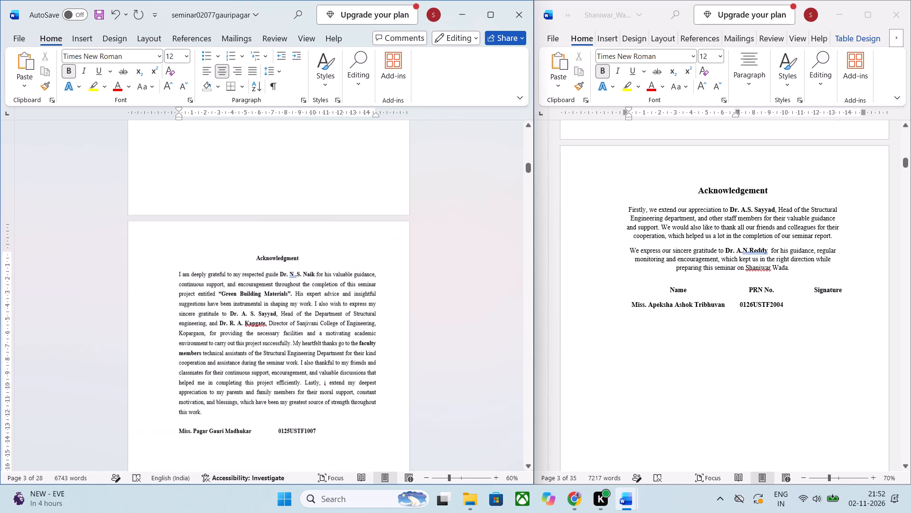
scroll(330, 330, "down", 2)
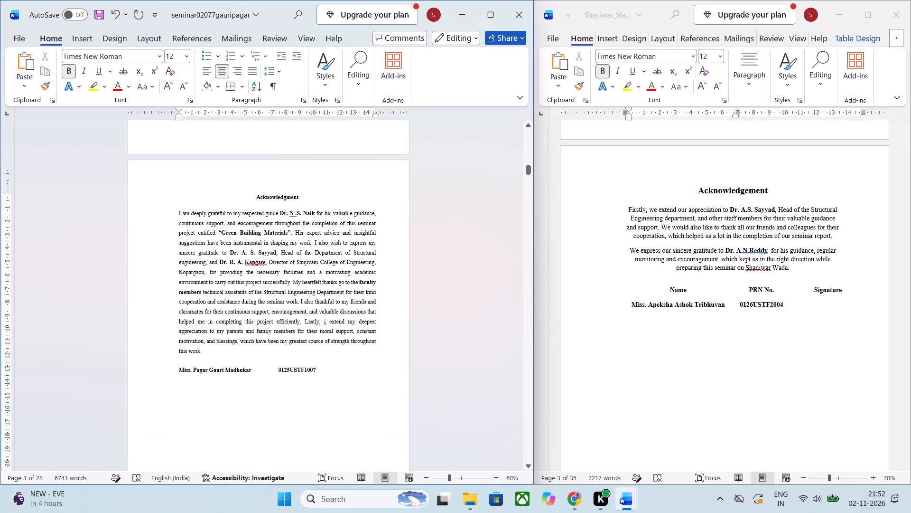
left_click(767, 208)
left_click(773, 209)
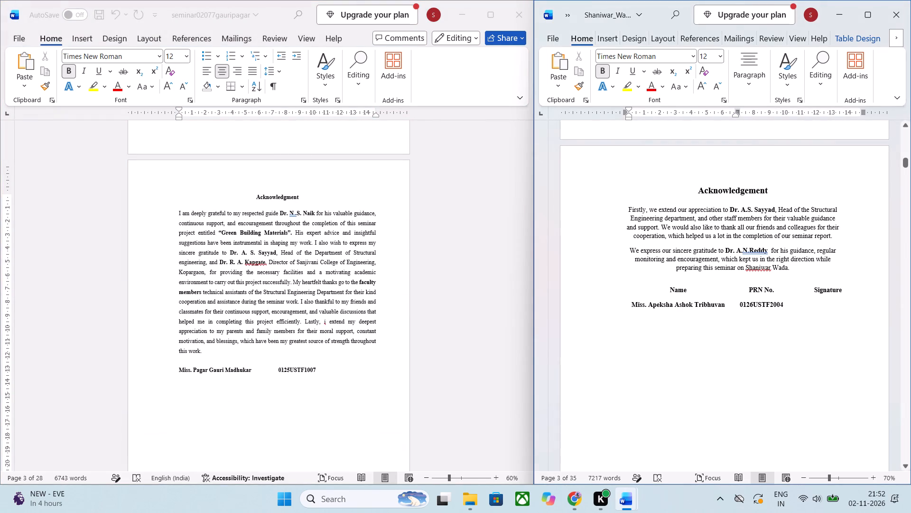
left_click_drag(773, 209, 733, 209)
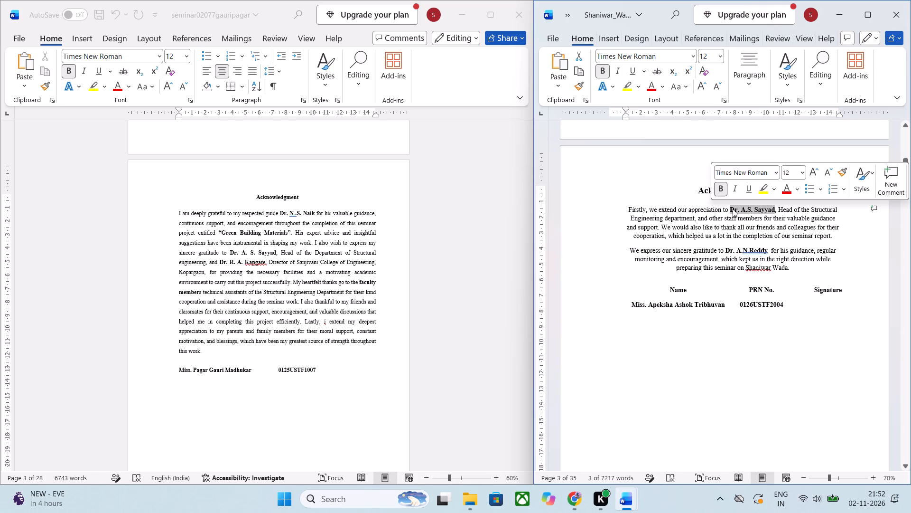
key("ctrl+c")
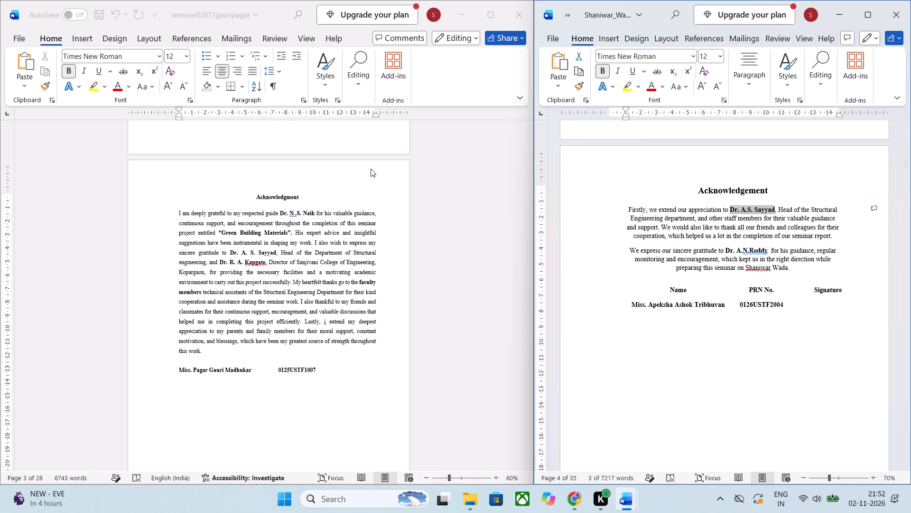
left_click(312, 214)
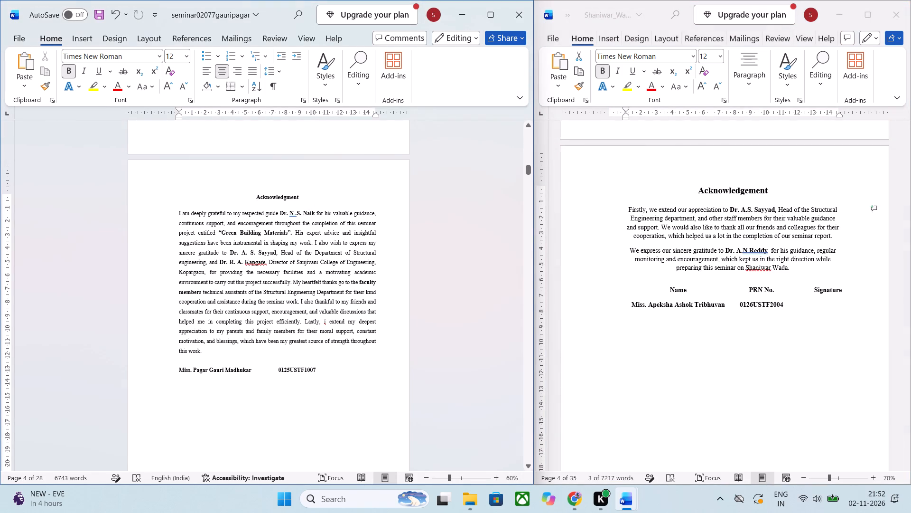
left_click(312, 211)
Replace the acknowledgment body text in the Green Building Materials document with both acknowledgement paragraphs from the Shaniwar Wada report.
left_click(793, 269)
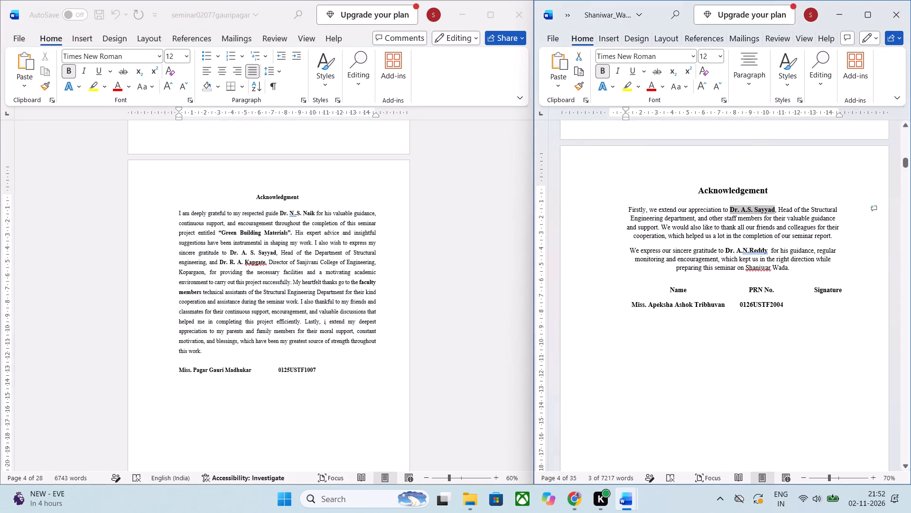
left_click_drag(793, 269, 607, 209)
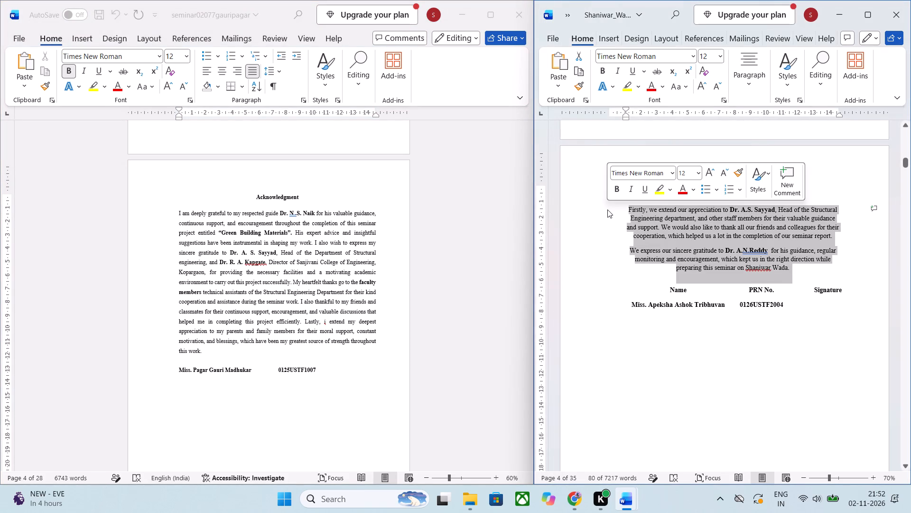
key("ctrl+c")
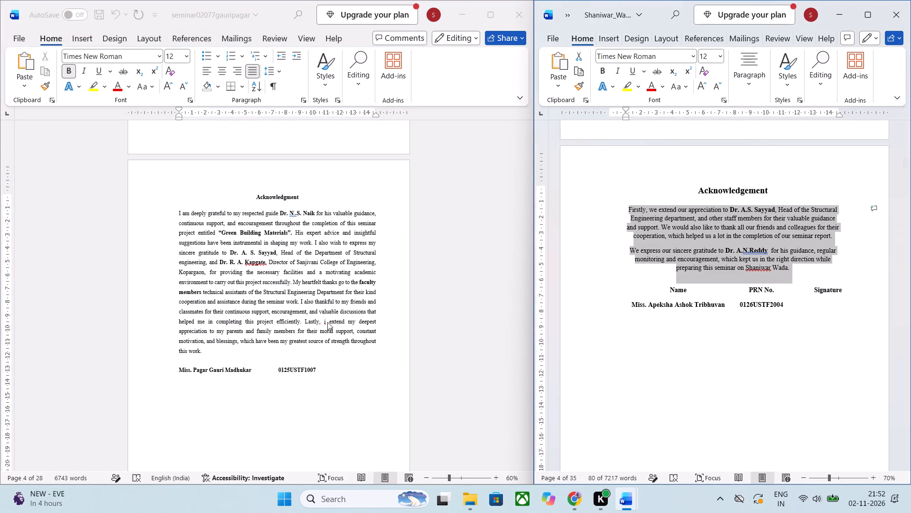
left_click(203, 353)
left_click_drag(203, 353, 157, 250)
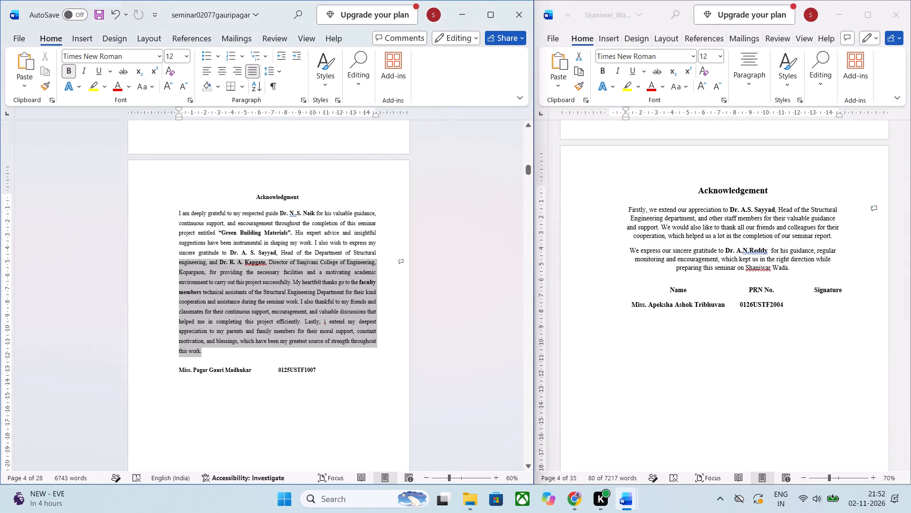
left_click_drag(157, 250, 151, 216)
key("ctrl+v")
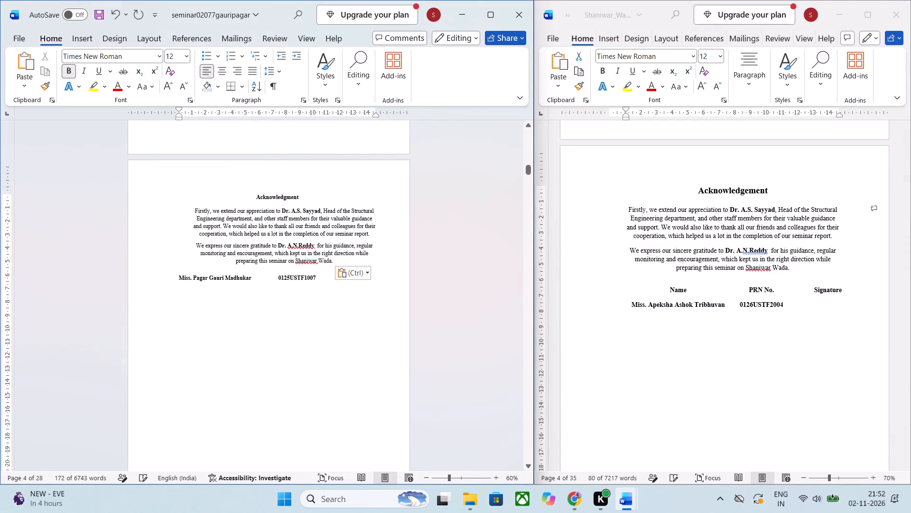
Justify both inserted paragraphs in the Green Building Materials acknowledgment.
triple_click(255, 228)
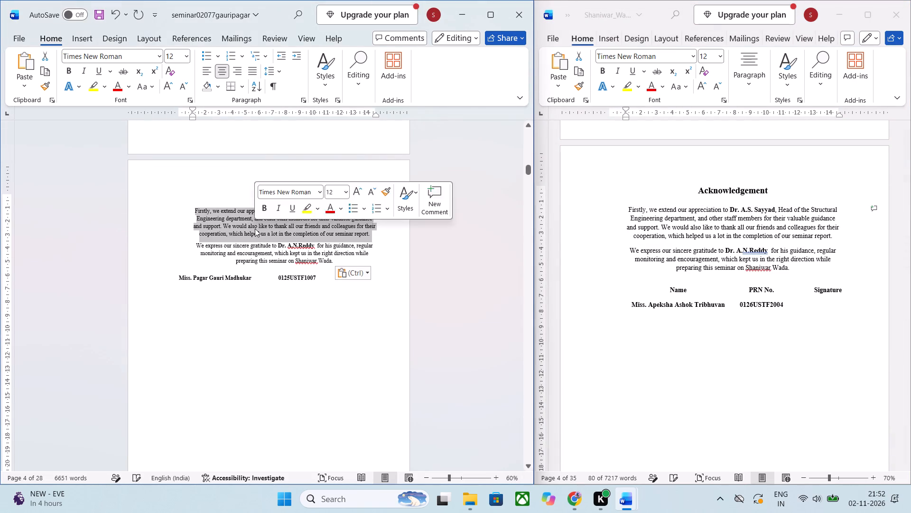
left_click(337, 261)
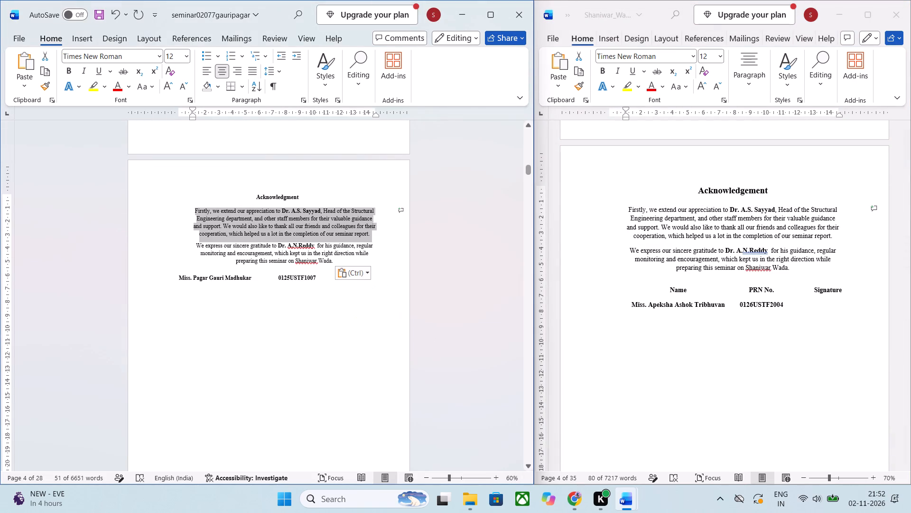
left_click_drag(337, 261, 186, 212)
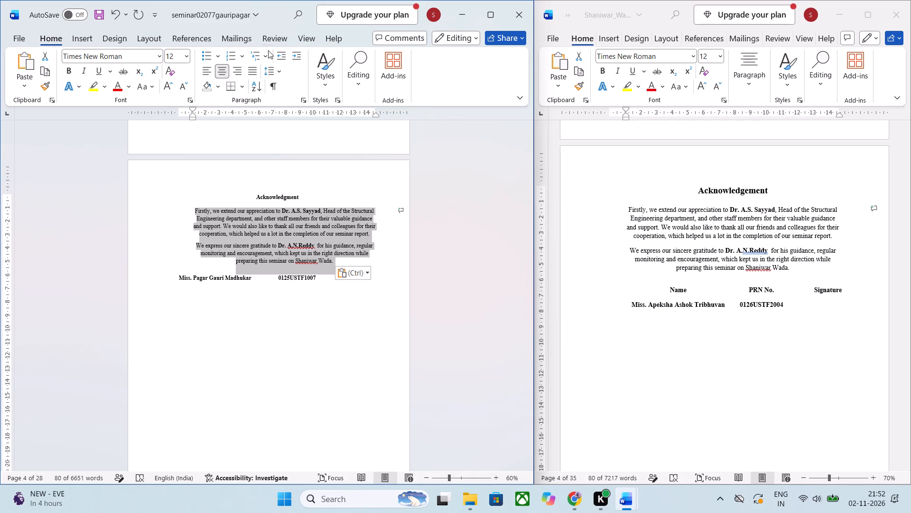
left_click(254, 73)
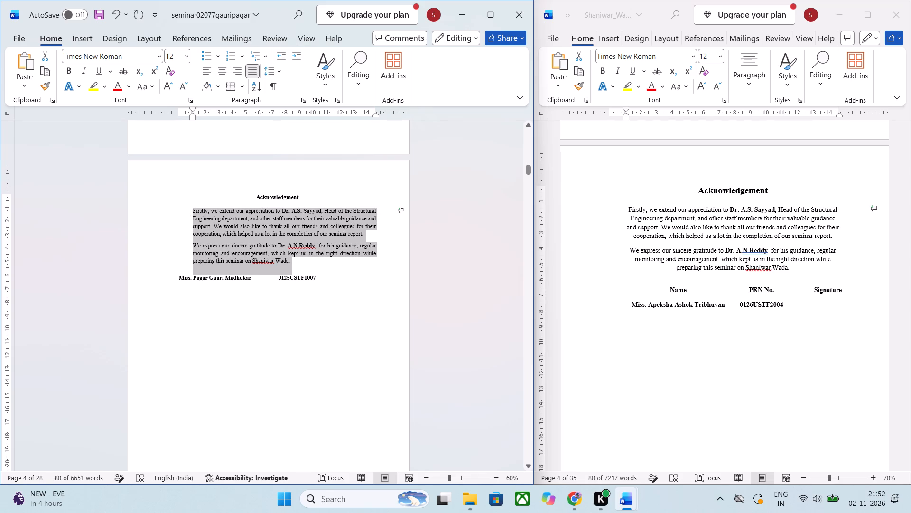
Replace the student name after "Miss." below the Green Building Materials acknowledgment with the Shaniwar Wada student's name.
left_click(330, 283)
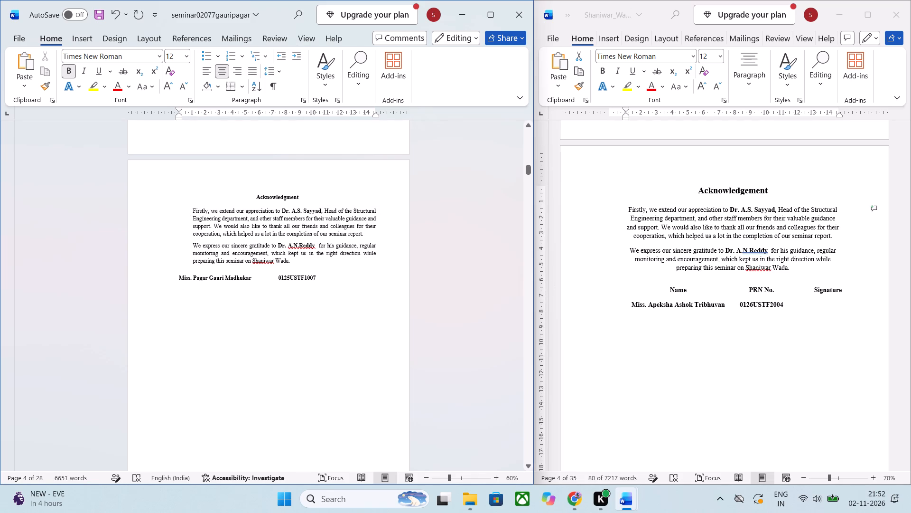
left_click_drag(256, 275, 198, 276)
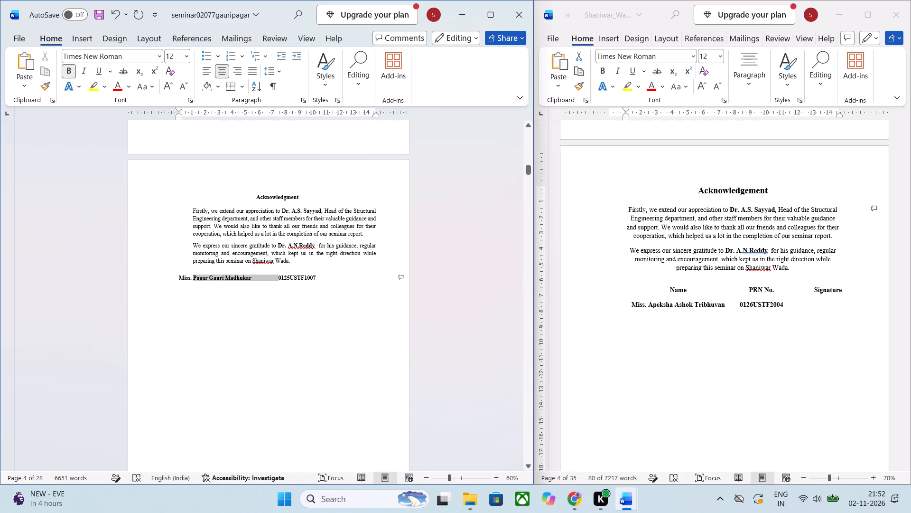
left_click_drag(198, 276, 246, 278)
left_click(246, 278)
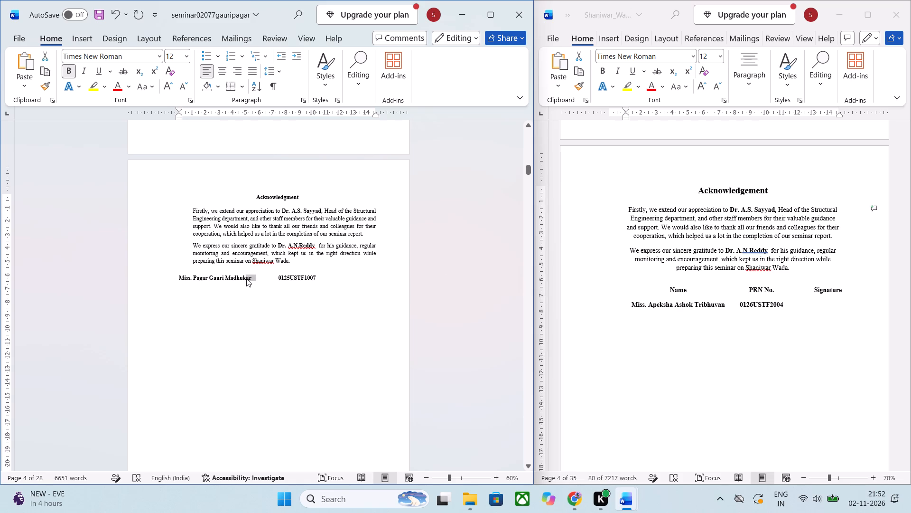
left_click(251, 278)
key("shift+Left")
key("shift+Left")
key("shift+Left")
key("shift+Left")
key("shift+Left")
key("shift+Left")
key("shift+Left")
key("shift+Left")
key("shift+Left")
key("shift+Left")
key("shift+Left")
key("shift+Left")
key("shift+Left")
key("shift+Left")
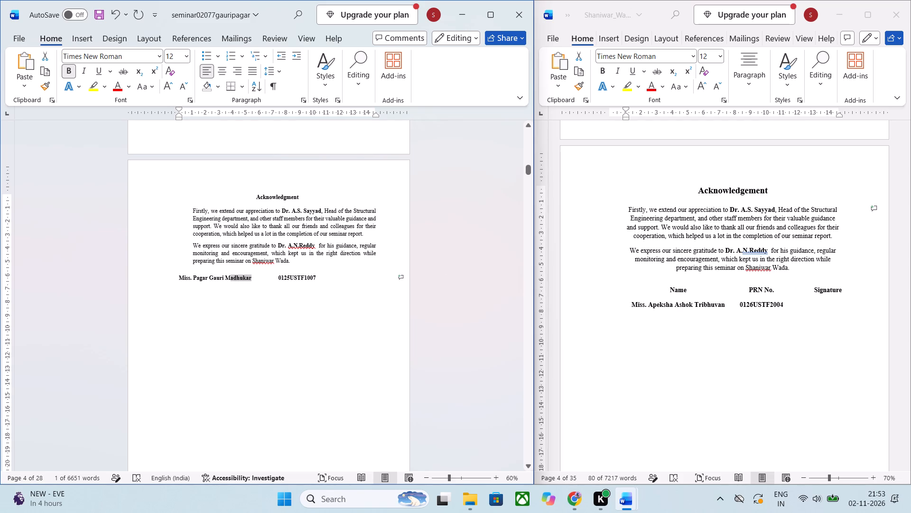
key("shift+Left")
key("shift+Left")
key("shift+Left")
key("shift+Left")
key("shift+Left")
key("shift+Left")
key("super+v")
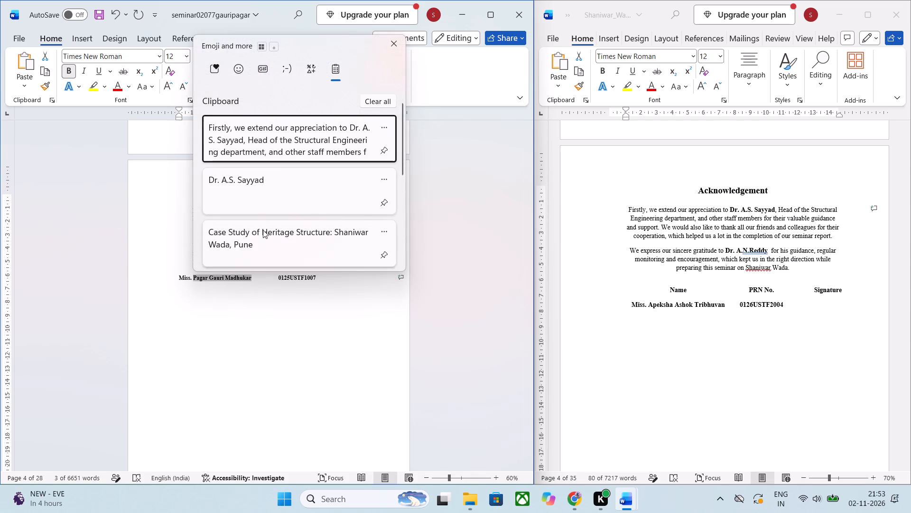
scroll(268, 195, "down", 3)
left_click(270, 166)
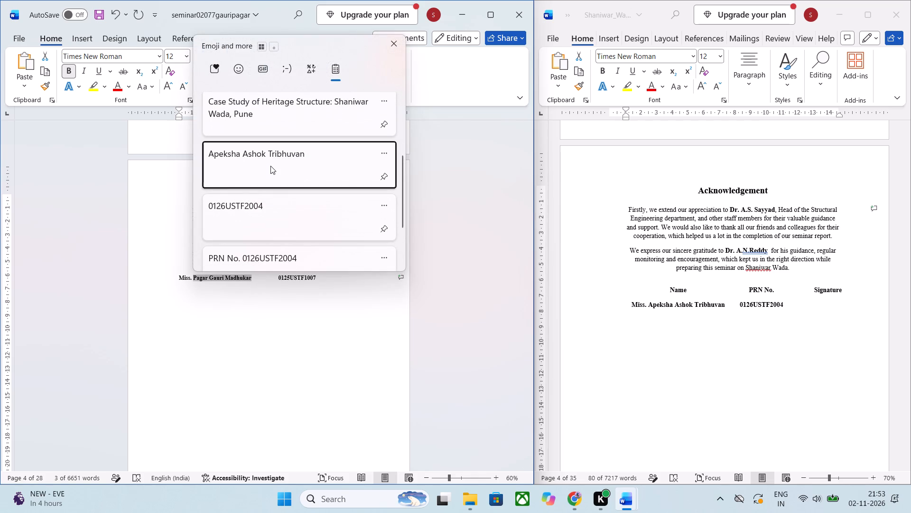
key("ctrl+v")
Replace the PRN beside the student name in the Green Building Materials acknowledgment with the Shaniwar Wada student's PRN.
left_click(324, 274)
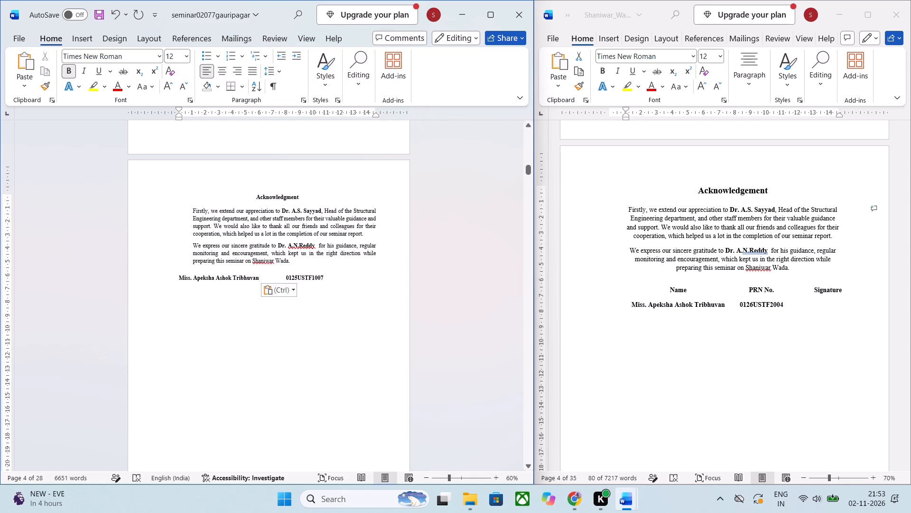
left_click_drag(324, 274, 295, 274)
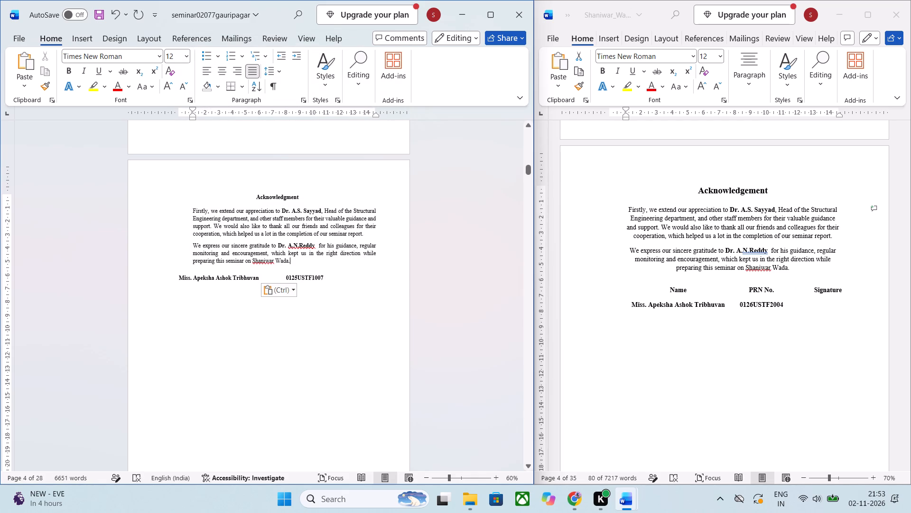
left_click(330, 280)
left_click_drag(322, 275, 286, 277)
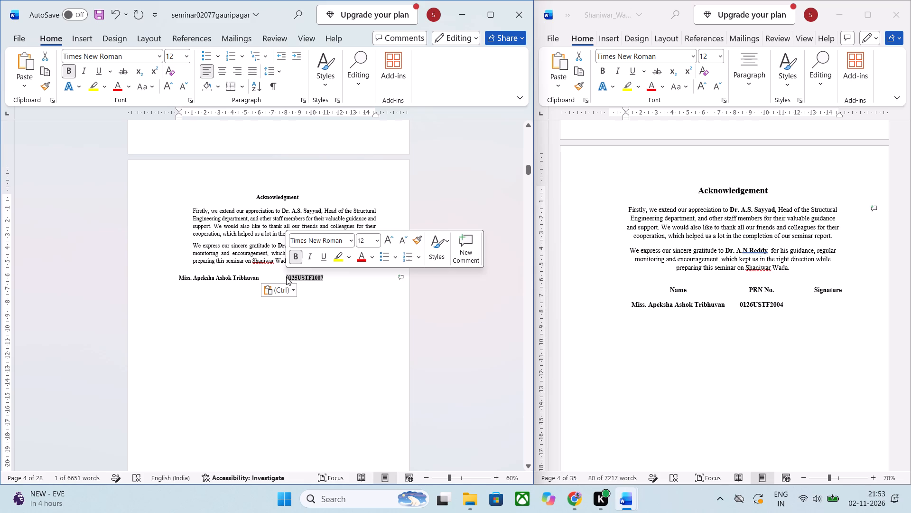
key("super+v")
scroll(371, 198, "down", 3)
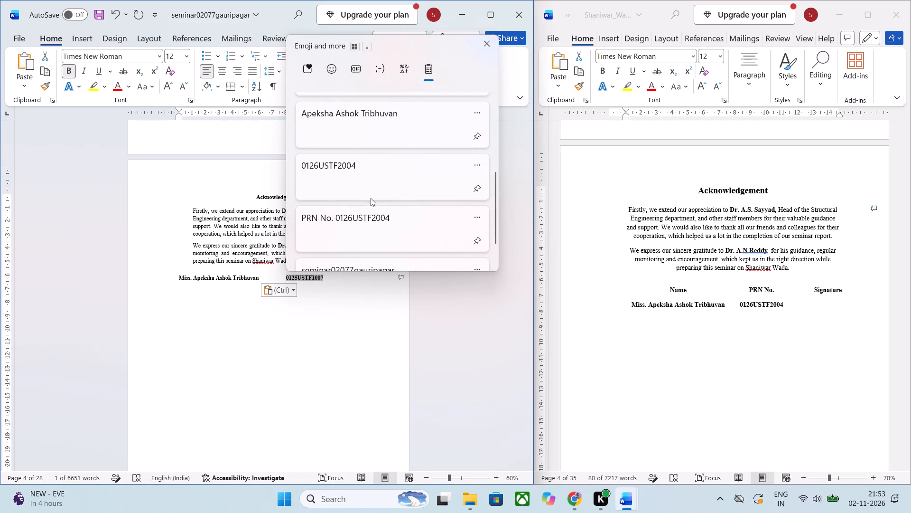
left_click(366, 177)
key("ctrl+v")
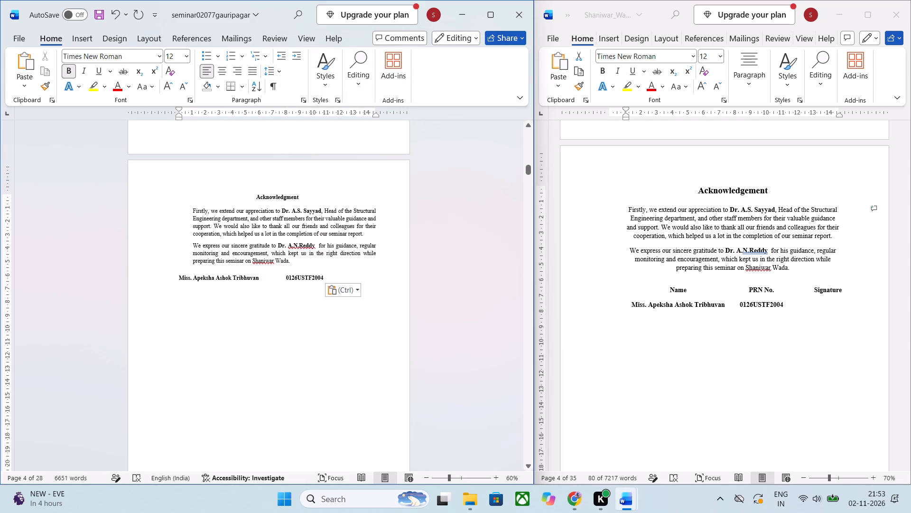
left_click(321, 336)
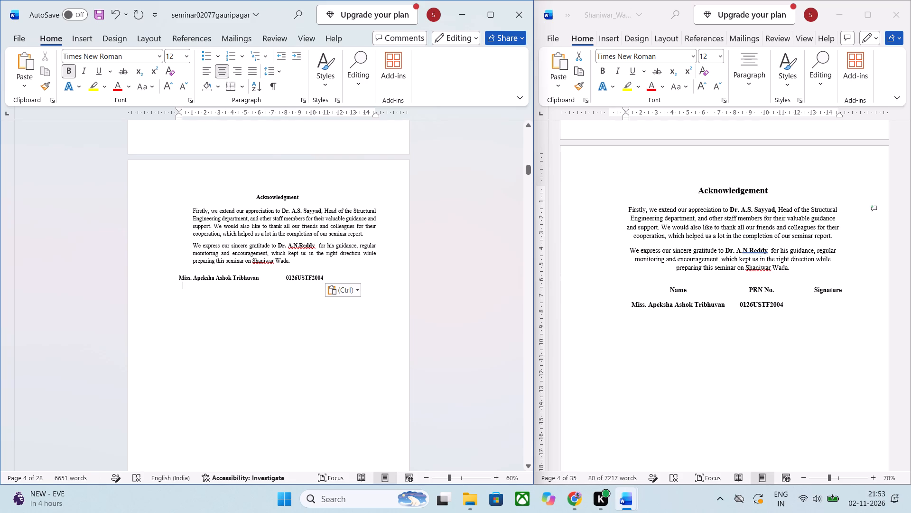
Indent the student name and PRN line with eleven leading spaces so it lines up with the acknowledgment paragraphs.
scroll(200, 329, "down", 1)
scroll(200, 329, "up", 1)
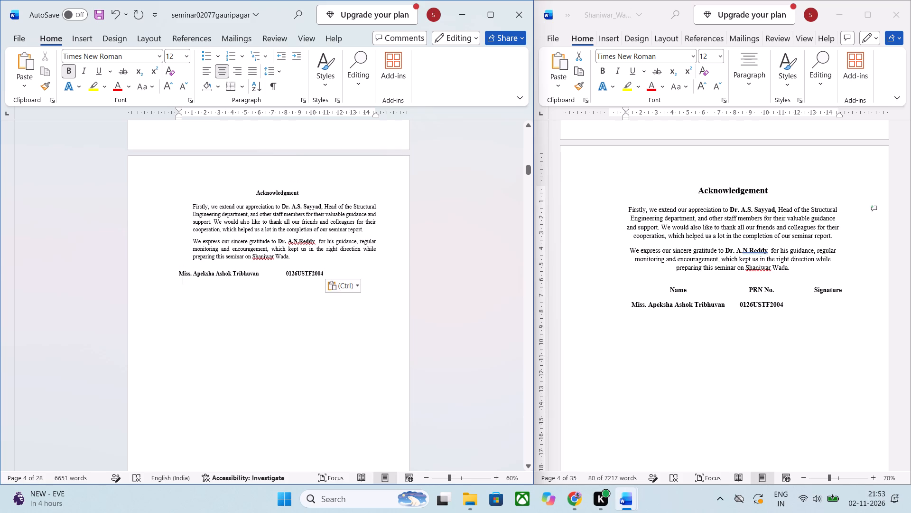
left_click(195, 279)
left_click(176, 266)
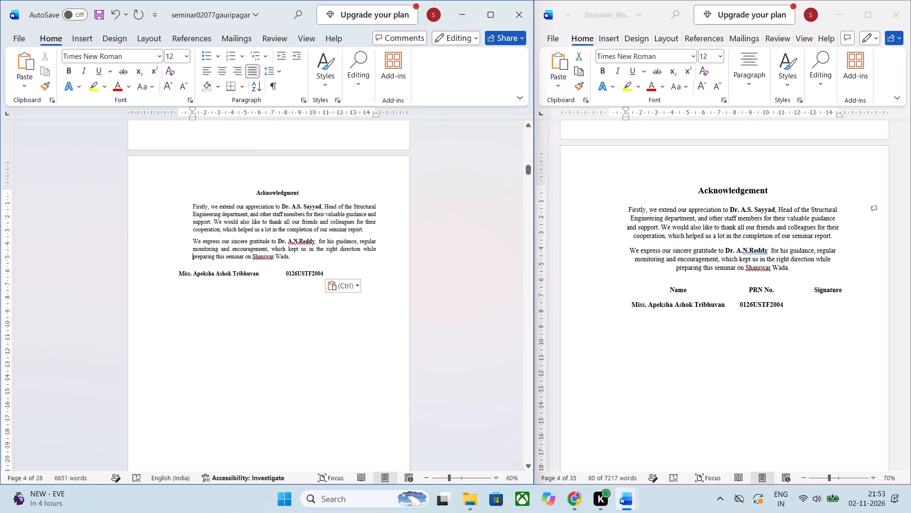
left_click(183, 273)
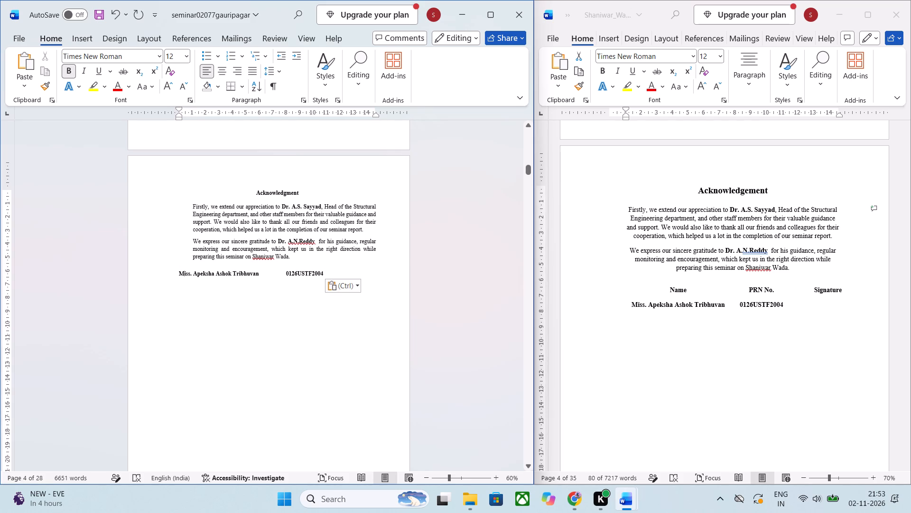
left_click(174, 270)
key("space")
key("space")
key("space")
key("space")
key("space")
key("space")
key("space")
key("space")
key("space")
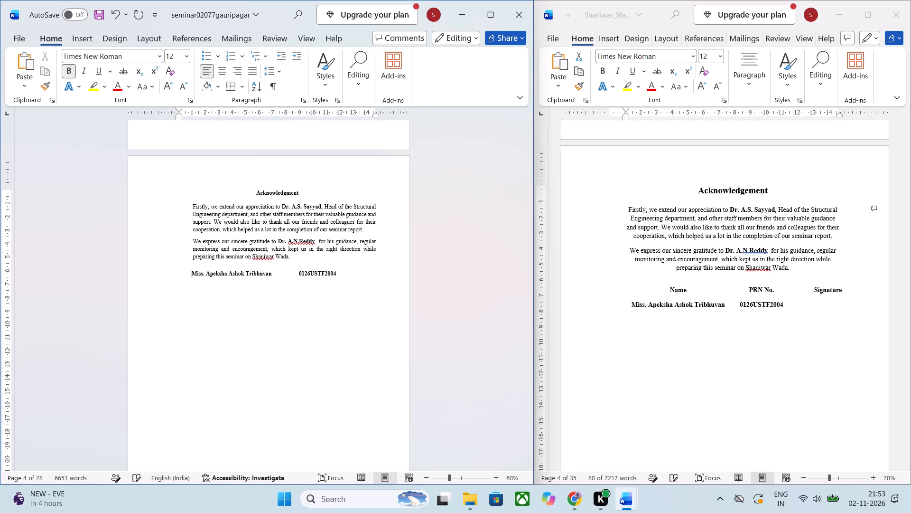
key("space")
key("space")
key("space")
key("BackSpace")
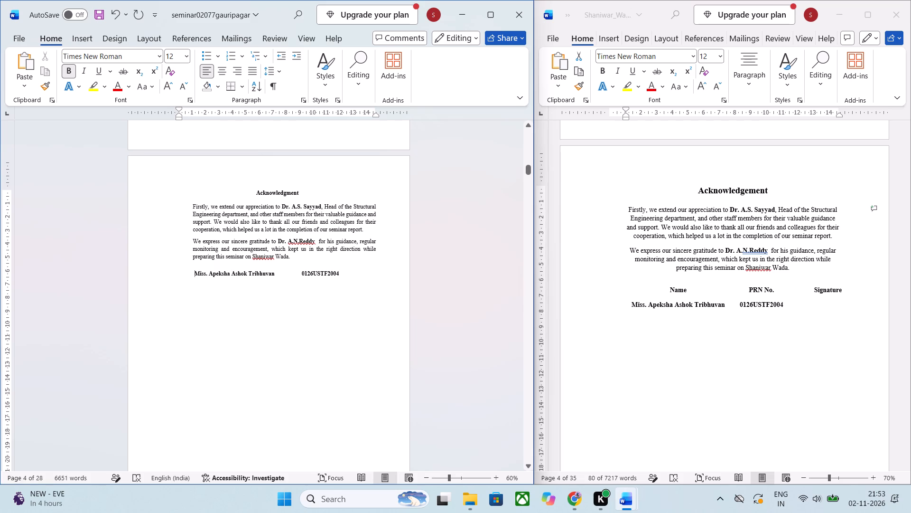
Examine the pages after the acknowledgement in both reports and compare their contents tables side by side.
scroll(337, 321, "down", 9)
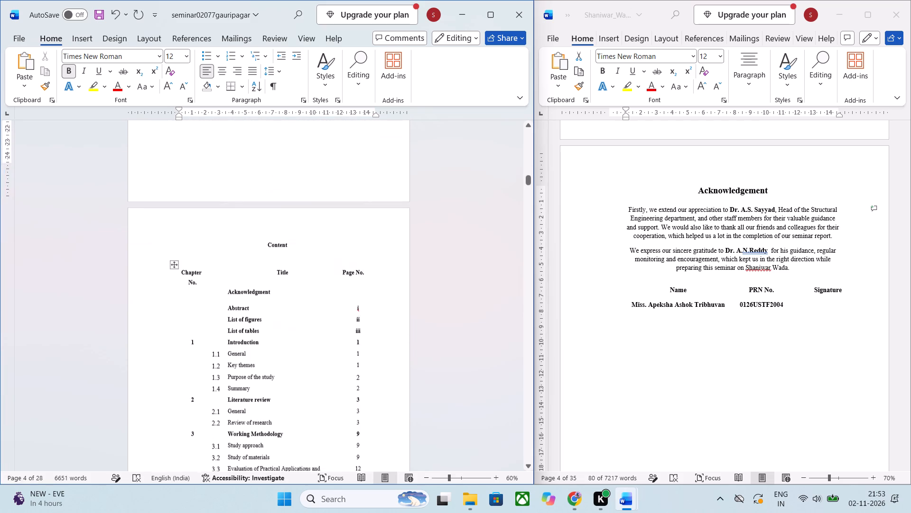
scroll(337, 321, "down", 1)
scroll(660, 254, "down", 9)
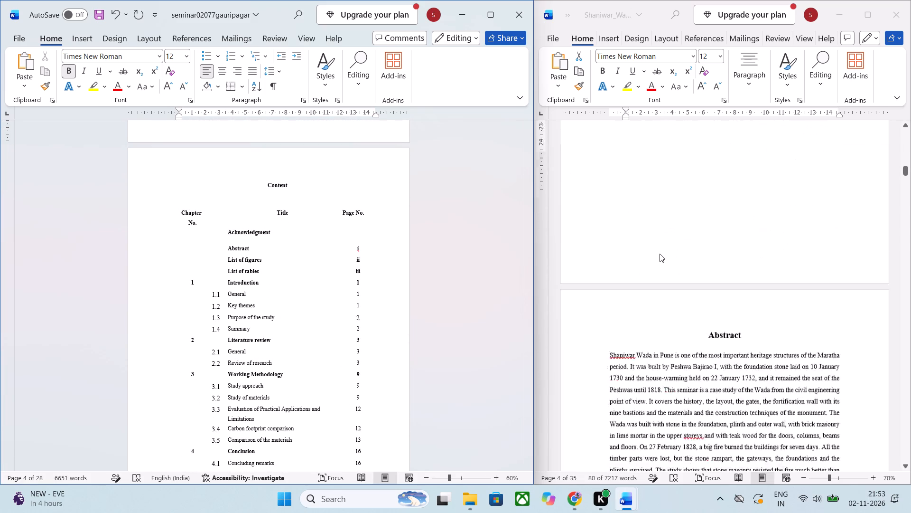
scroll(660, 254, "down", 2)
scroll(660, 254, "up", 10)
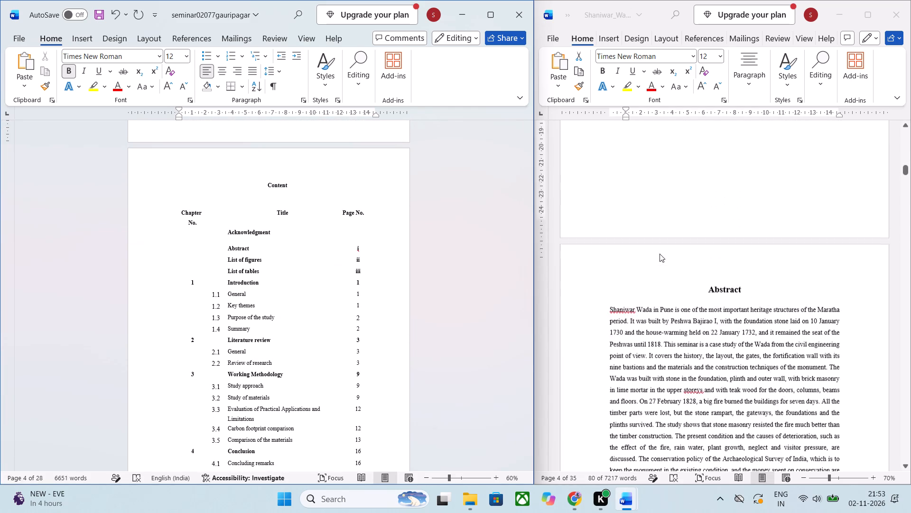
scroll(660, 254, "up", 8)
scroll(660, 254, "down", 3)
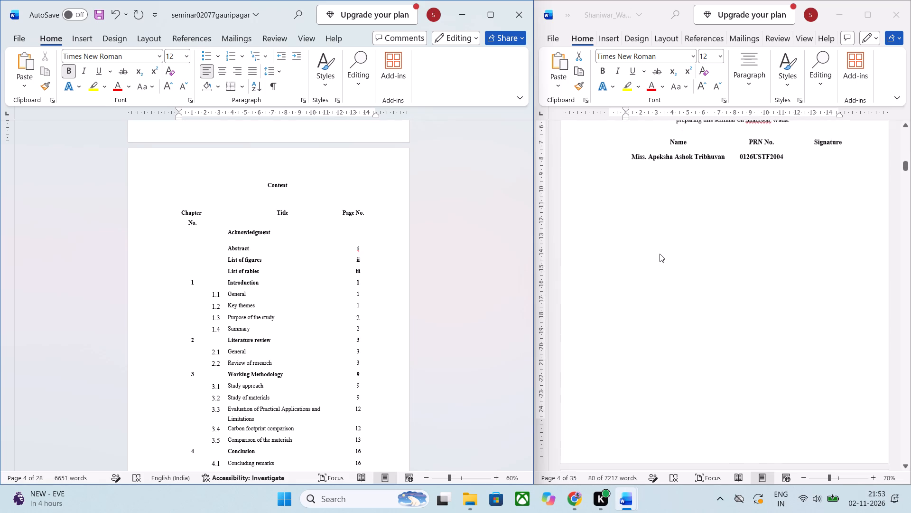
scroll(660, 254, "down", 15)
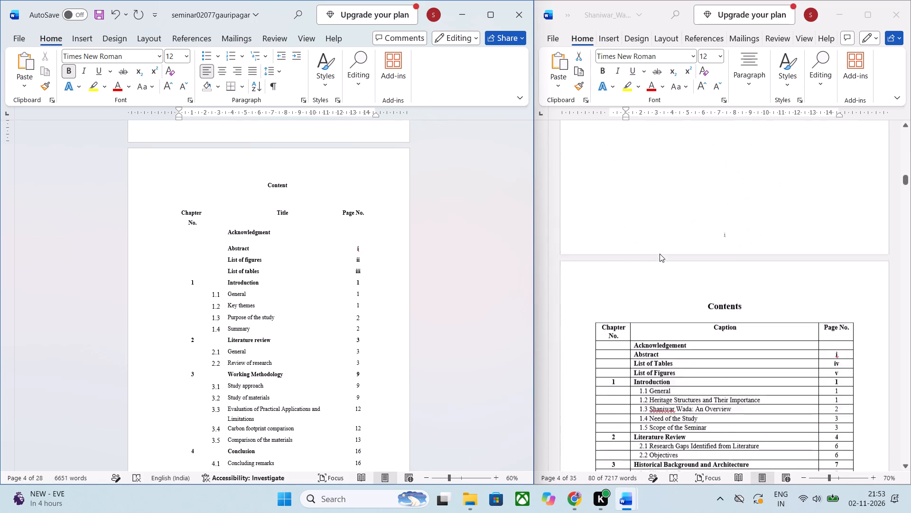
scroll(660, 254, "down", 2)
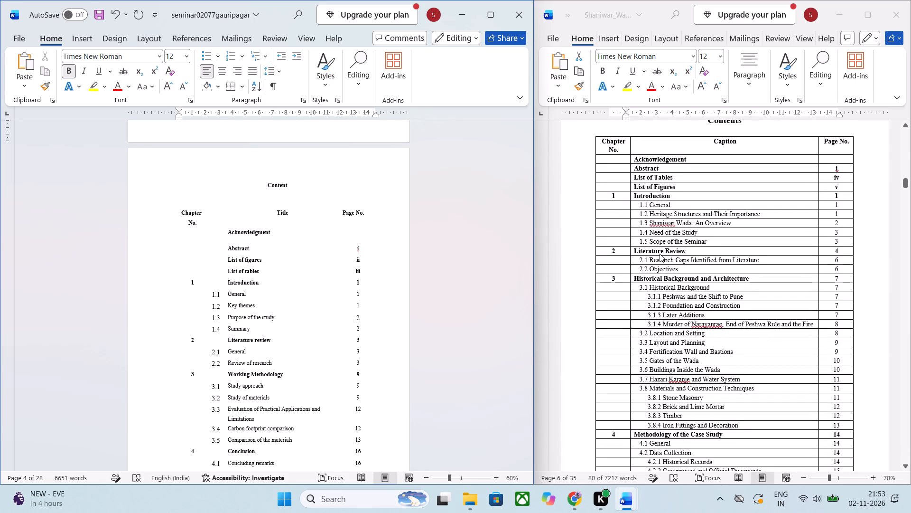
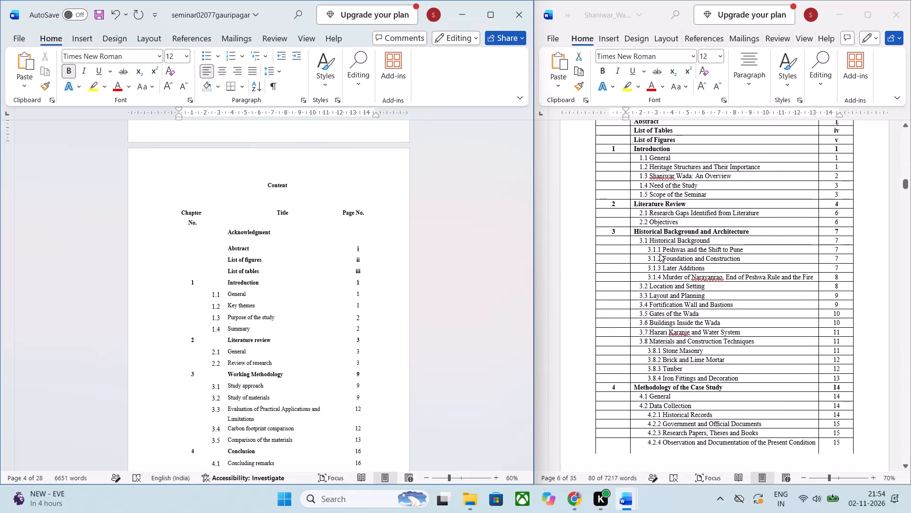
Compare the front-matter and chapter 1 to 4 entries of the contents tables in both reports.
scroll(660, 254, "up", 3)
scroll(660, 254, "down", 2)
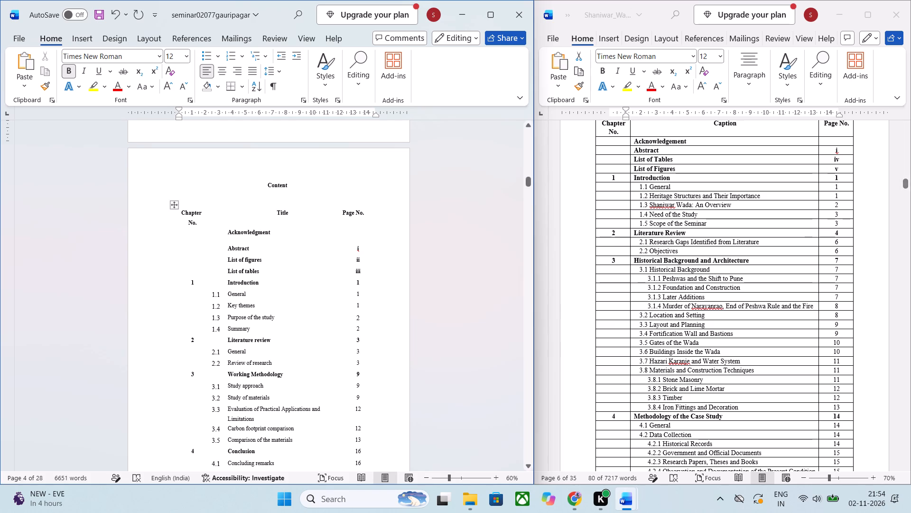
scroll(726, 378, "down", 4)
scroll(726, 378, "up", 4)
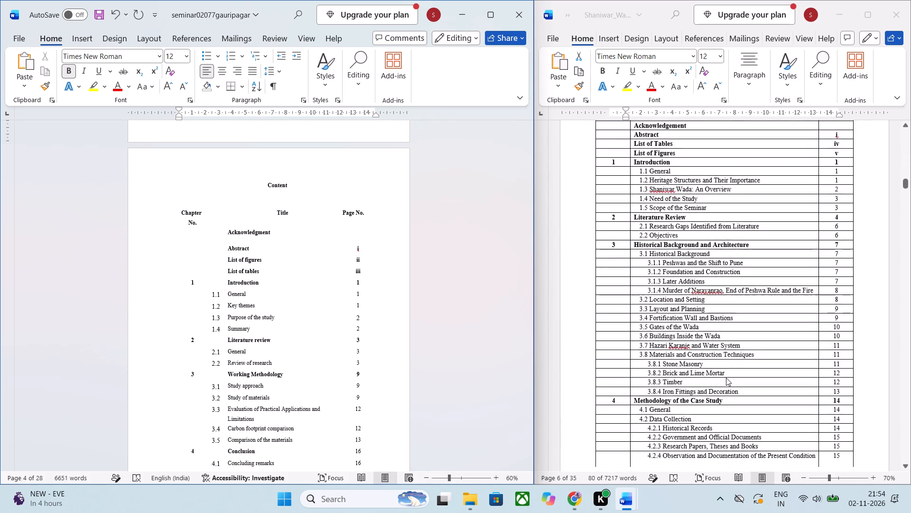
scroll(726, 378, "up", 1)
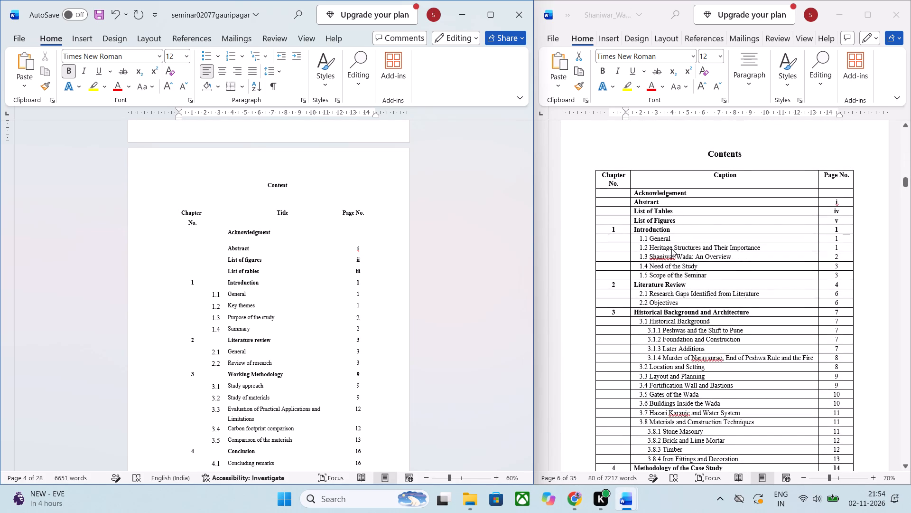
left_click(646, 193)
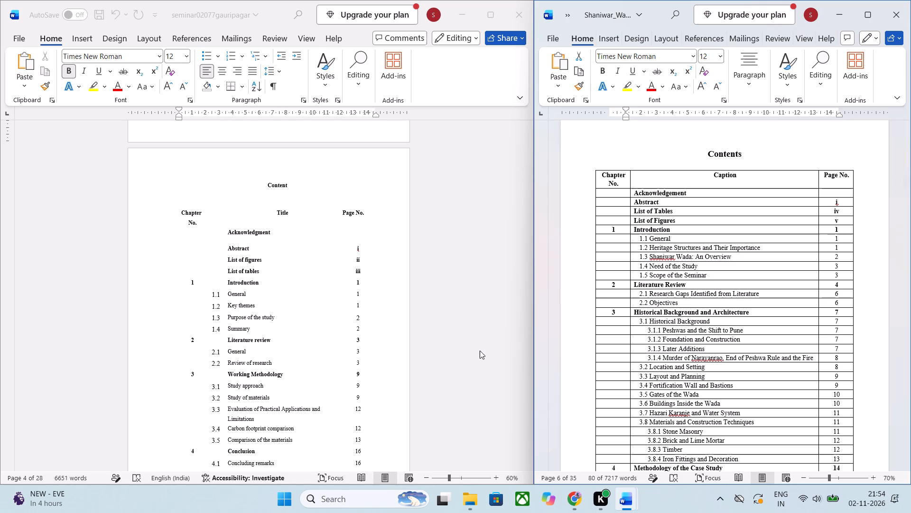
scroll(480, 351, "down", 2)
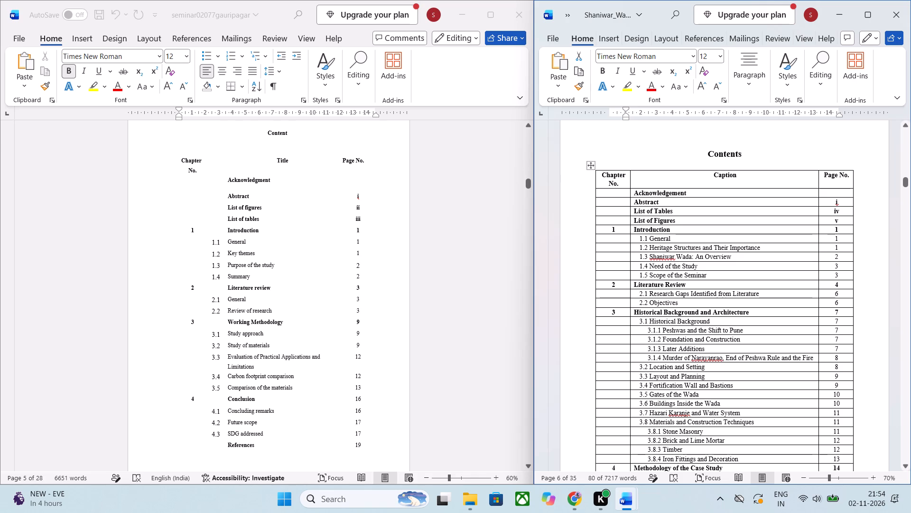
Replace the 1.2 title "Key themes" in the Green Building Materials contents table with the Shaniwar Wada entry "1.2 Heritage Structures and Their Importance".
left_click_drag(765, 249, 637, 254)
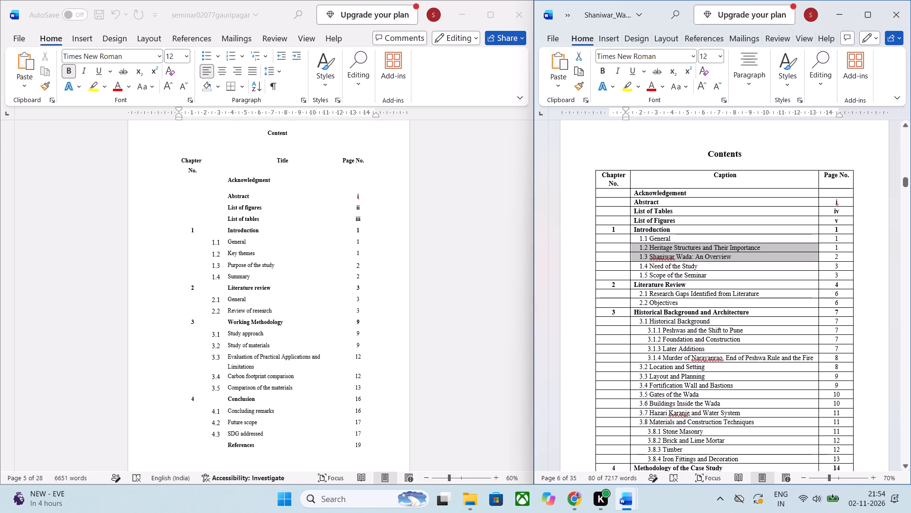
left_click_drag(637, 254, 645, 249)
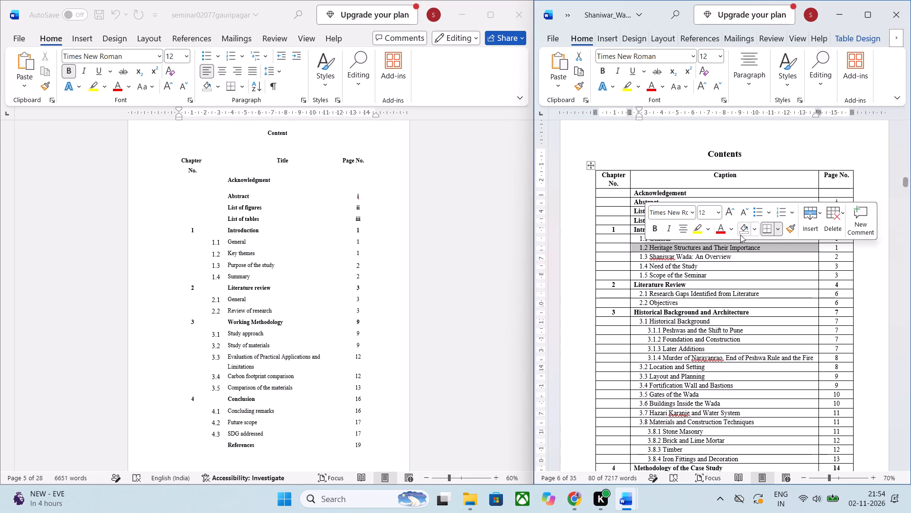
left_click(757, 250)
left_click(763, 250)
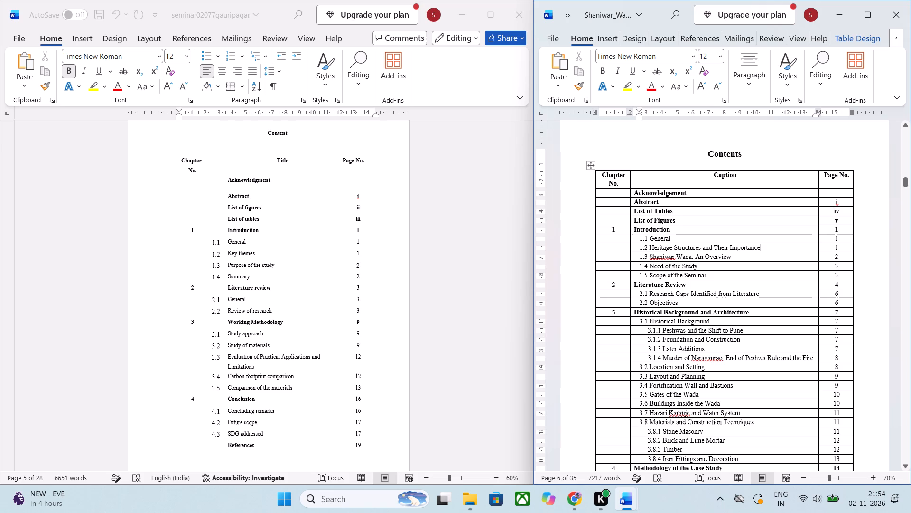
key("shift+Left")
key("shift+Left")
key("shift+Left")
key("shift+Left")
key("shift+Left")
key("shift+Left")
key("shift+Left")
key("shift+Left")
key("shift+Left")
key("shift+Left")
key("shift+Left")
key("shift+Left")
key("shift+Left")
key("shift+Left")
key("shift+Left")
key("shift+Left")
key("shift+Left")
key("shift+Left")
key("shift+Left")
key("shift+Left")
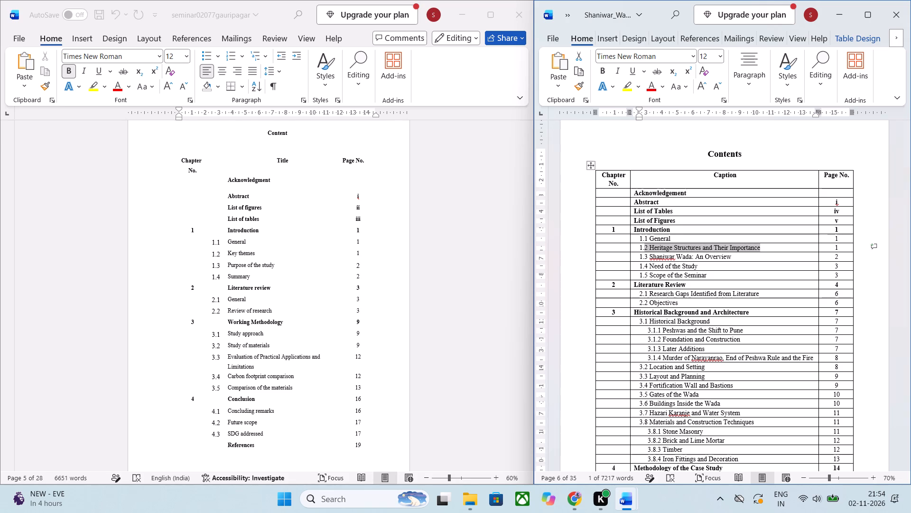
key("shift+Left")
key("shift+Left")
key("ctrl+c")
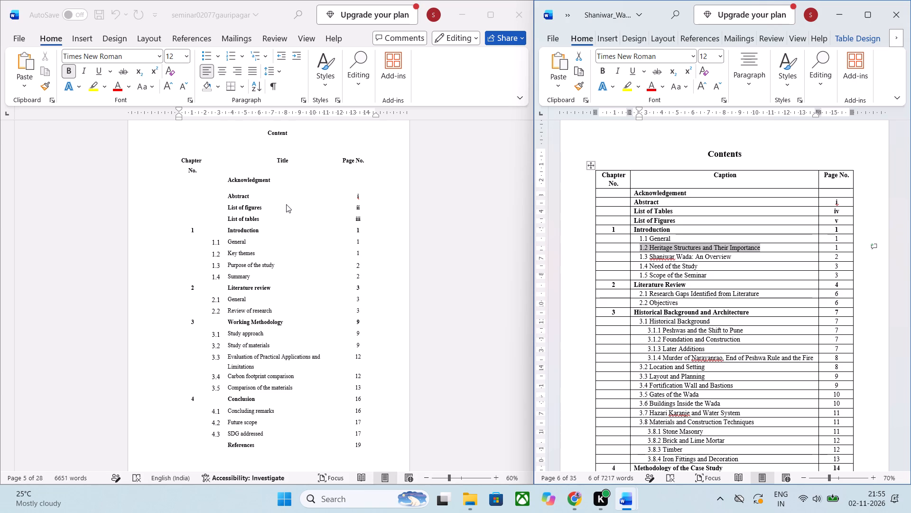
left_click(256, 253)
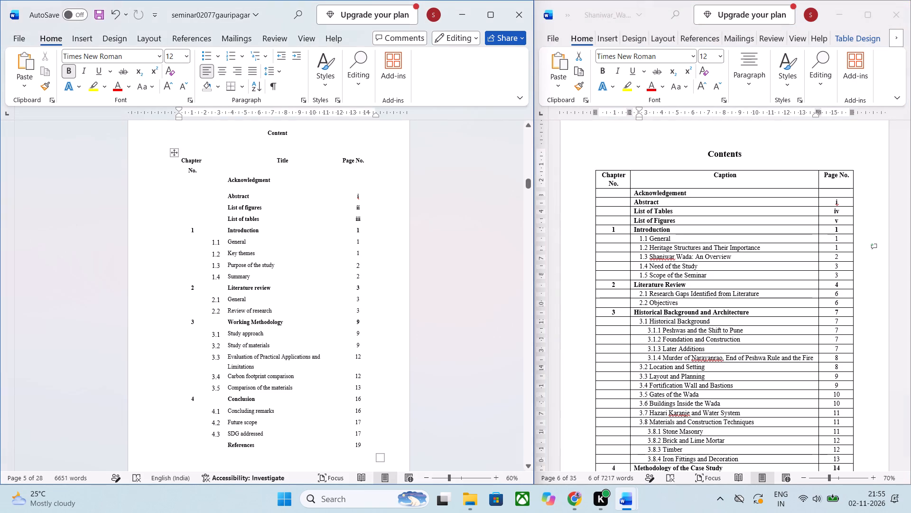
left_click(256, 253)
left_click_drag(256, 255, 229, 258)
key("backslash")
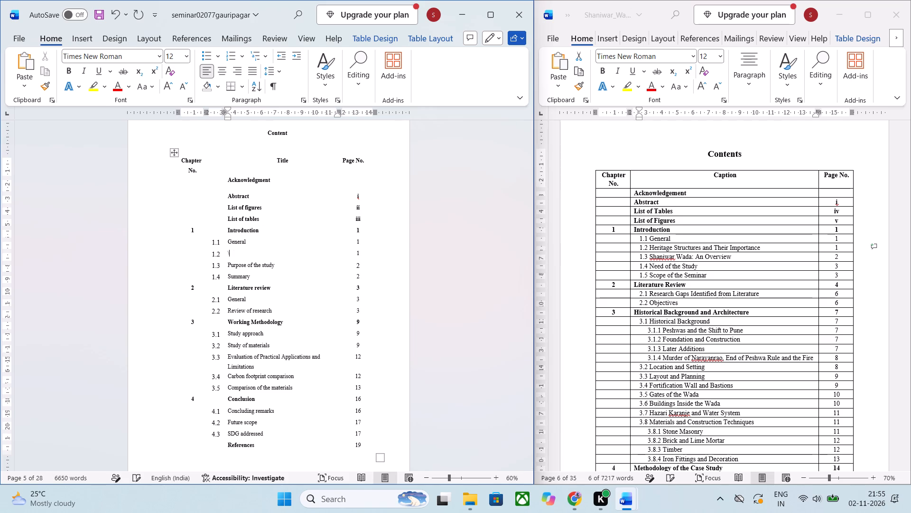
key("ctrl+v")
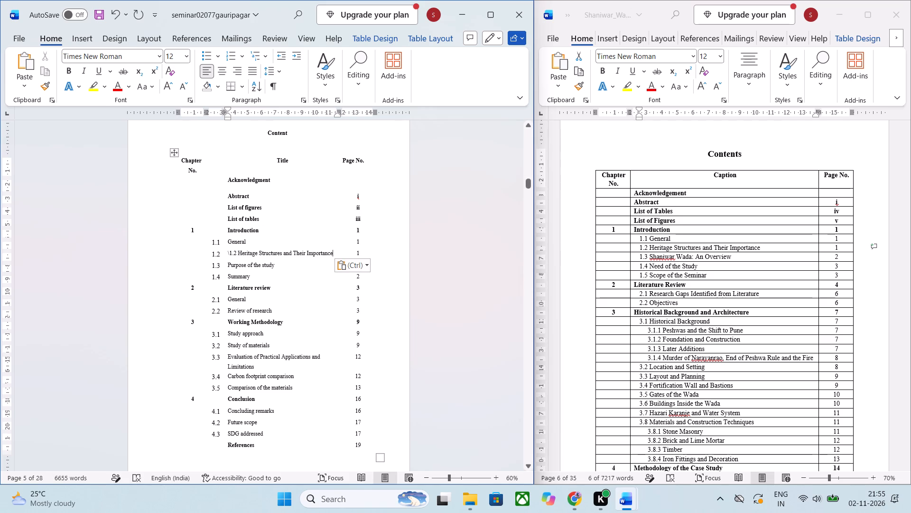
Delete the stray backslash and duplicate number 1.2 before "Heritage Structures and Their Importance" in the title column.
left_click(234, 253)
key("Right")
key("Right")
key("BackSpace")
key("BackSpace")
key("BackSpace")
key("BackSpace")
key("BackSpace")
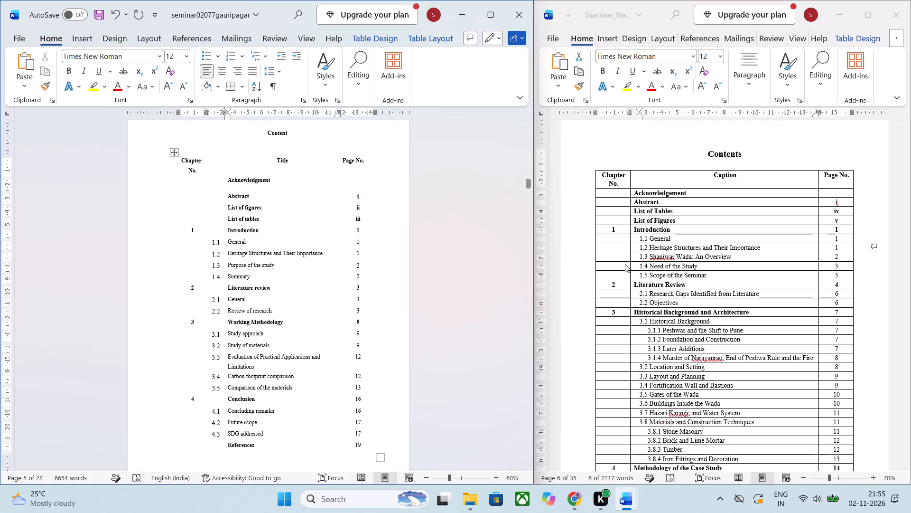
Replace the 1.3 title "Purpose of the study" with "Shaniwar Wada: An Overview" copied from the Shaniwar Wada contents table.
left_click(731, 256)
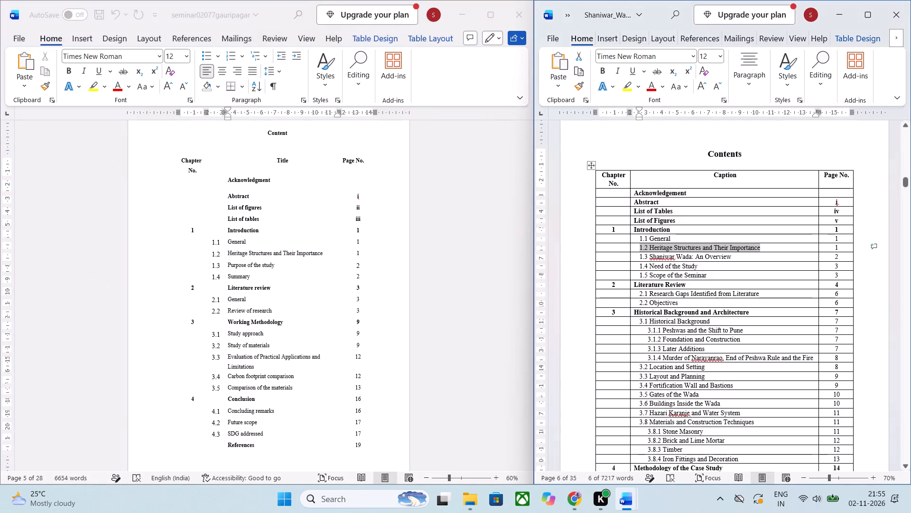
left_click(731, 257)
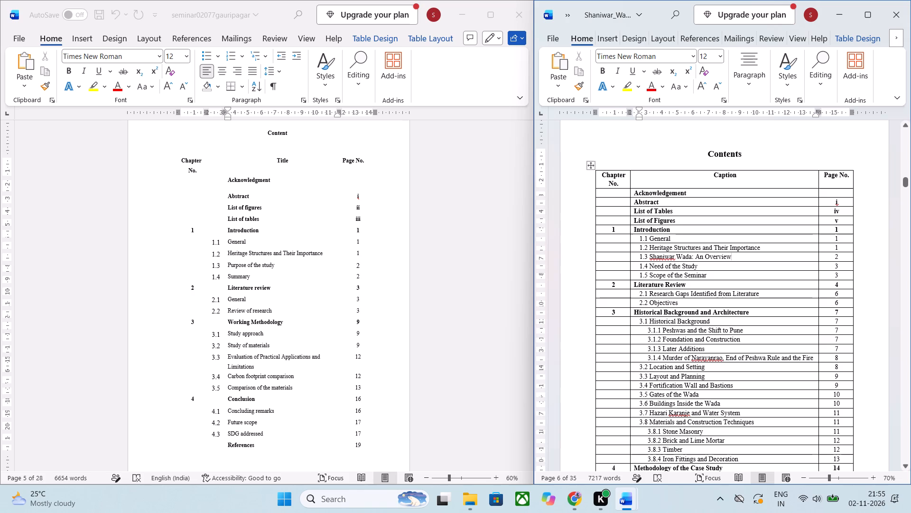
key("shift+Left")
key("shift+Left")
key("shift+Left")
key("shift+Left")
key("shift+Left")
key("shift+Left")
key("shift+Left")
key("shift+Left")
key("shift+Left")
key("shift+Left")
key("shift+Left")
key("shift+Left")
key("shift+Left")
key("shift+Left")
key("shift+Left")
key("shift+Left")
key("shift+Left")
key("shift+Left")
key("shift+Left")
key("shift+Left")
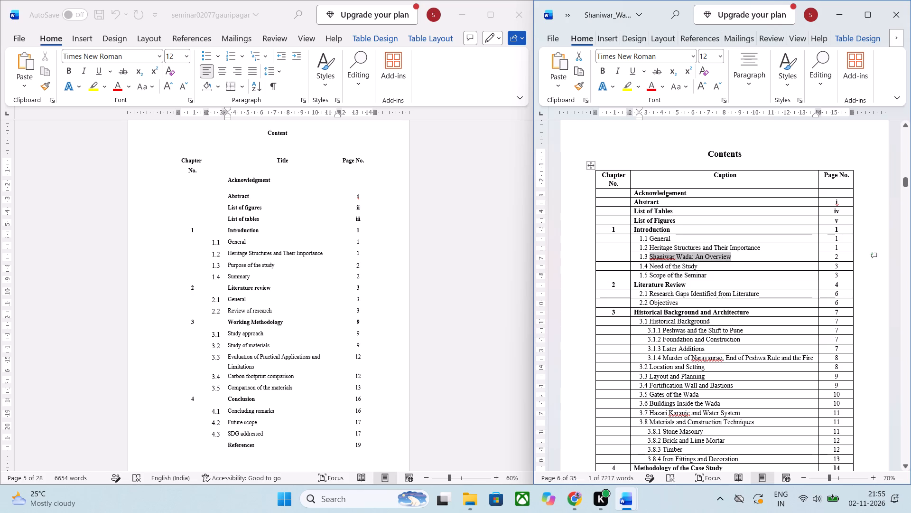
key("ctrl+c")
left_click(275, 262)
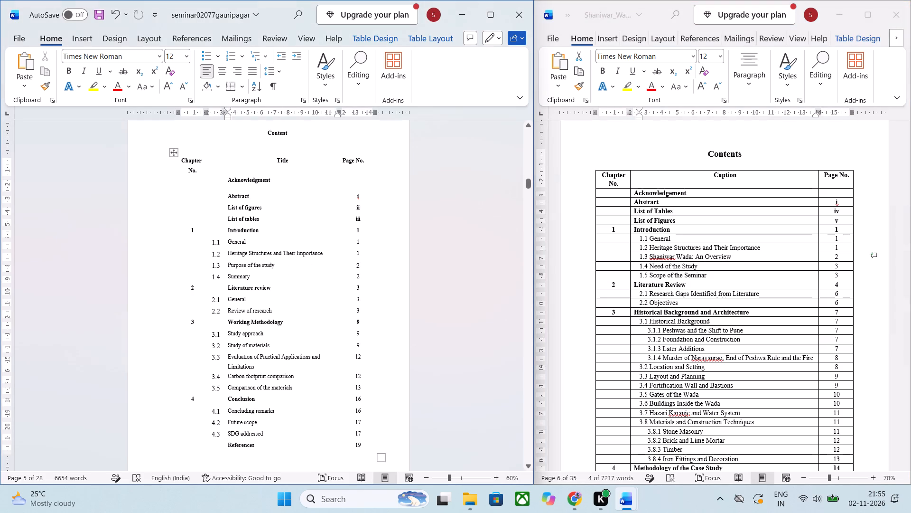
left_click(275, 271)
key("shift+Left")
key("shift+Left")
key("shift+Left")
key("shift+Left")
key("shift+Left")
key("shift+Left")
key("shift+Left")
key("shift+Left")
key("shift+Left")
key("shift+Left")
key("shift+Left")
key("shift+Left")
key("shift+Left")
key("shift+Left")
key("shift+Left")
key("shift+Left")
key("shift+Left")
key("shift+Left")
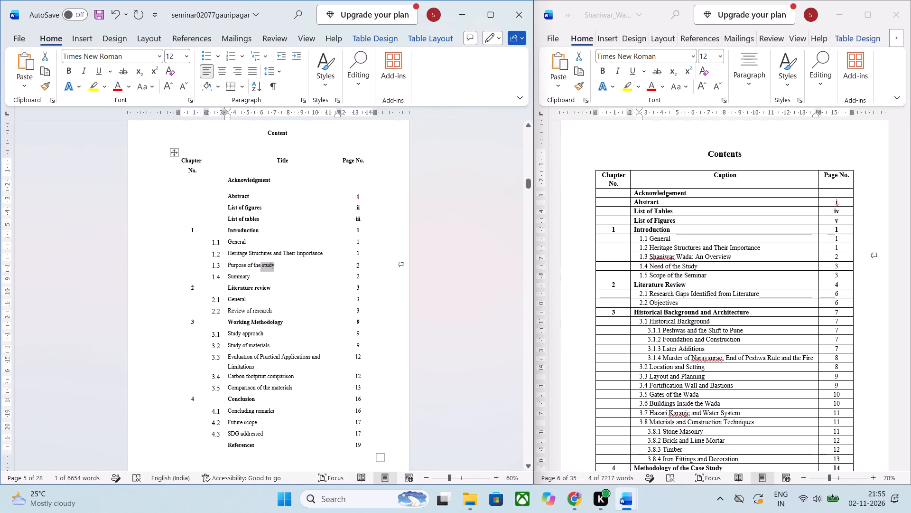
key("shift+Left")
key("shift+Left")
key("ctrl+v")
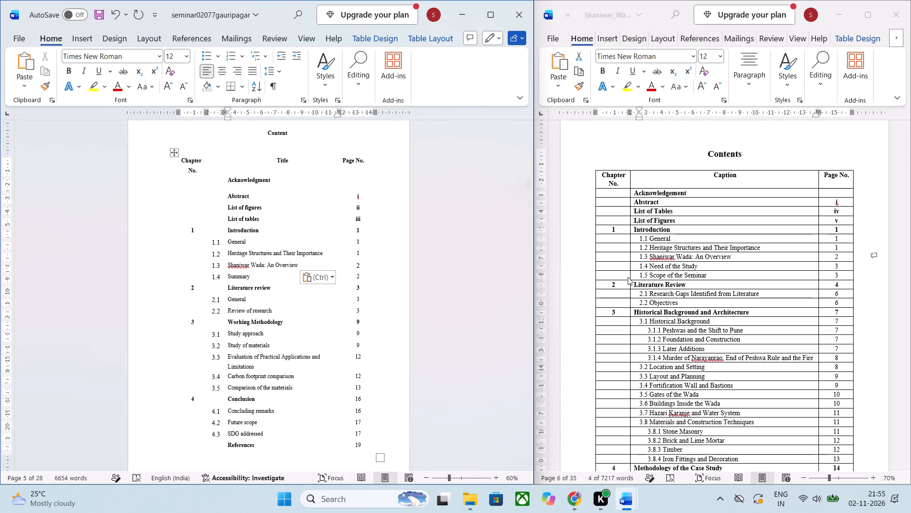
Replace the 1.4 title "Summary" with "Need of the Study" copied from the Shaniwar Wada contents table.
left_click(698, 266)
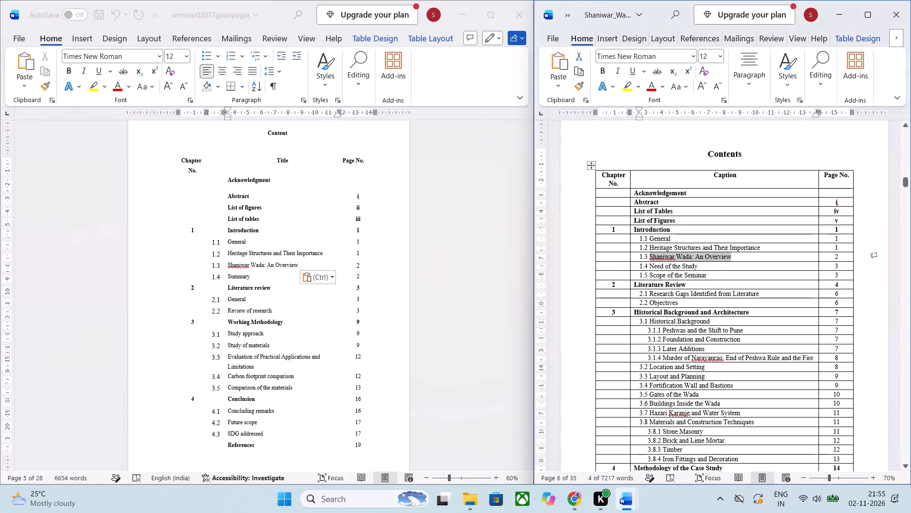
double_click(698, 266)
left_click_drag(698, 266, 684, 267)
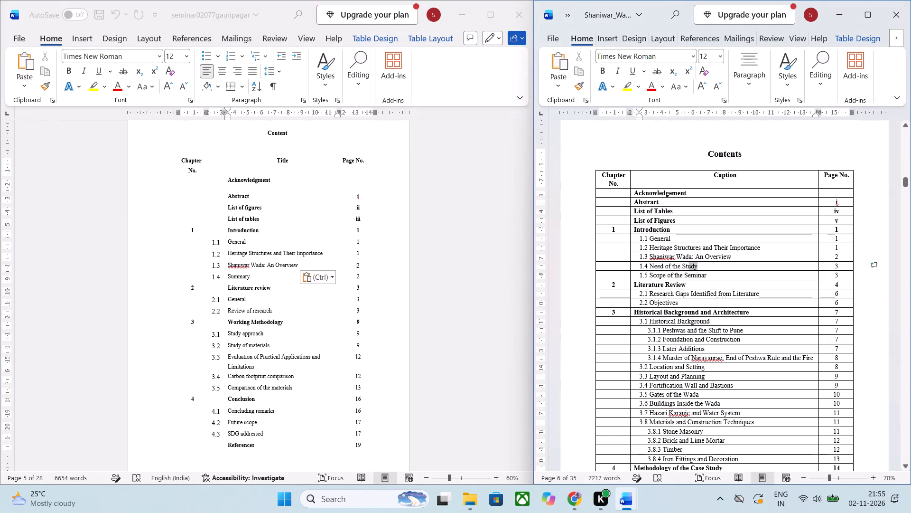
left_click_drag(684, 267, 647, 270)
left_click_drag(647, 270, 651, 270)
key("ctrl+c")
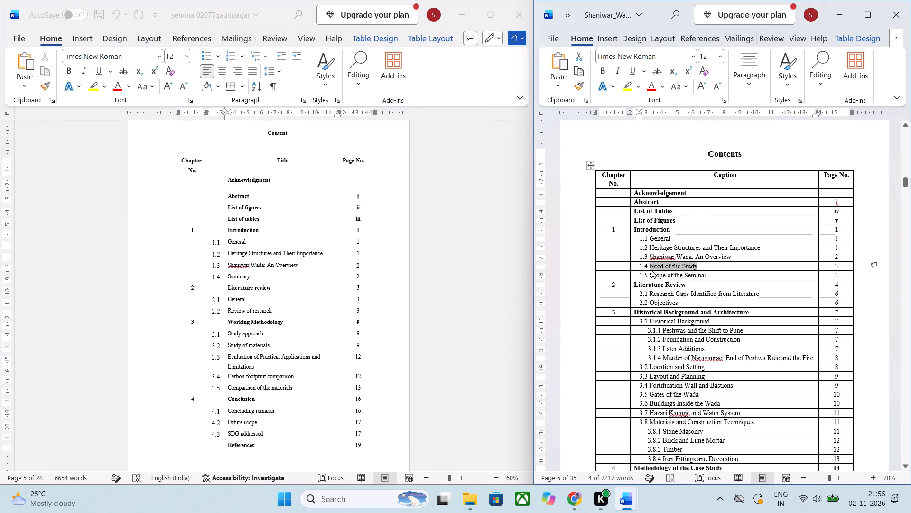
left_click(253, 275)
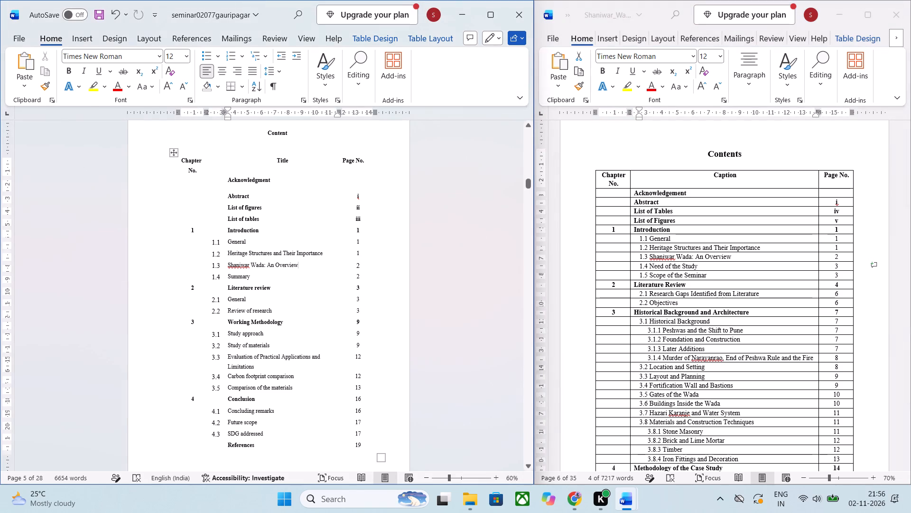
left_click_drag(251, 276, 225, 274)
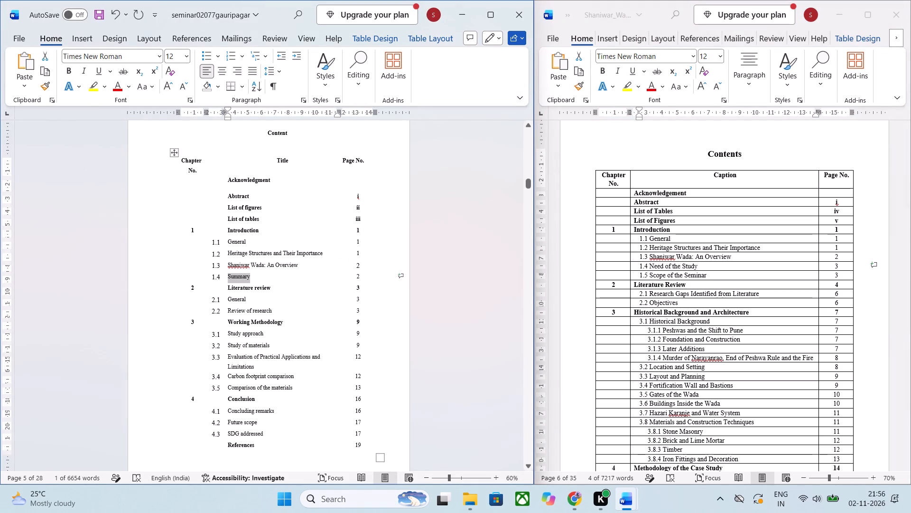
key("ctrl+v")
Add a blank line below "Need of the Study" in the Green Building Materials contents table and enter 1.5 in the subsection number column.
left_click(277, 279)
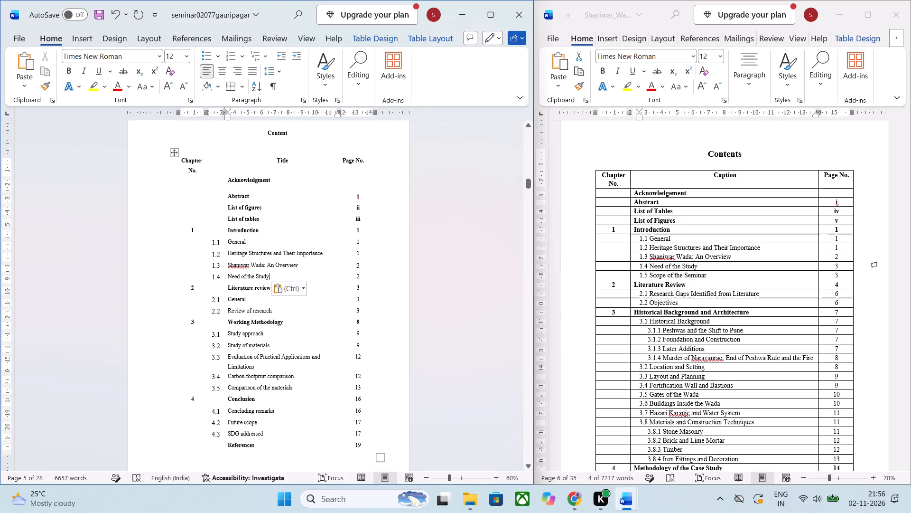
key("Return")
key("Left")
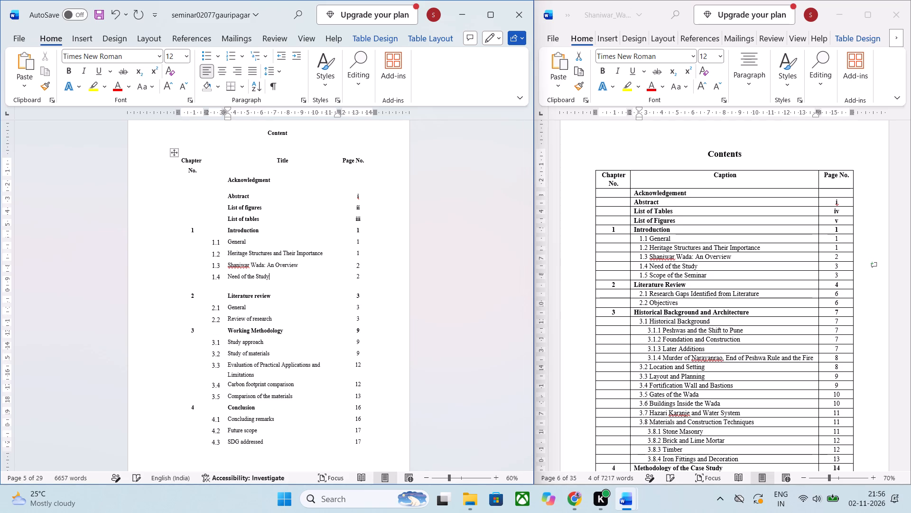
key("Right")
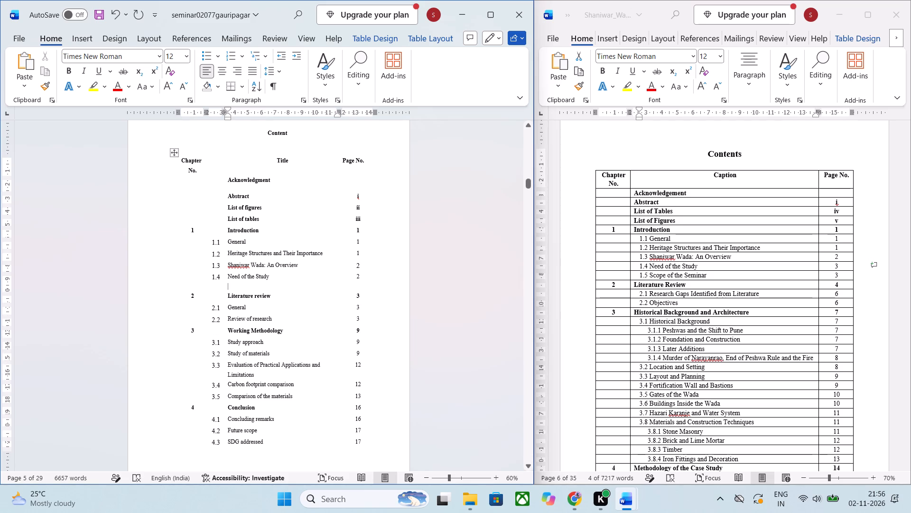
left_click(218, 284)
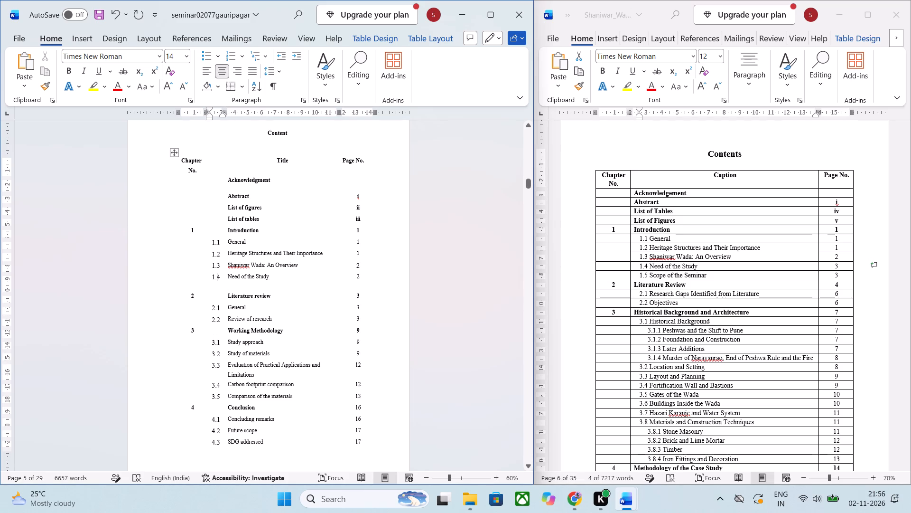
left_click(216, 292)
double_click(216, 292)
type("1.")
key("5")
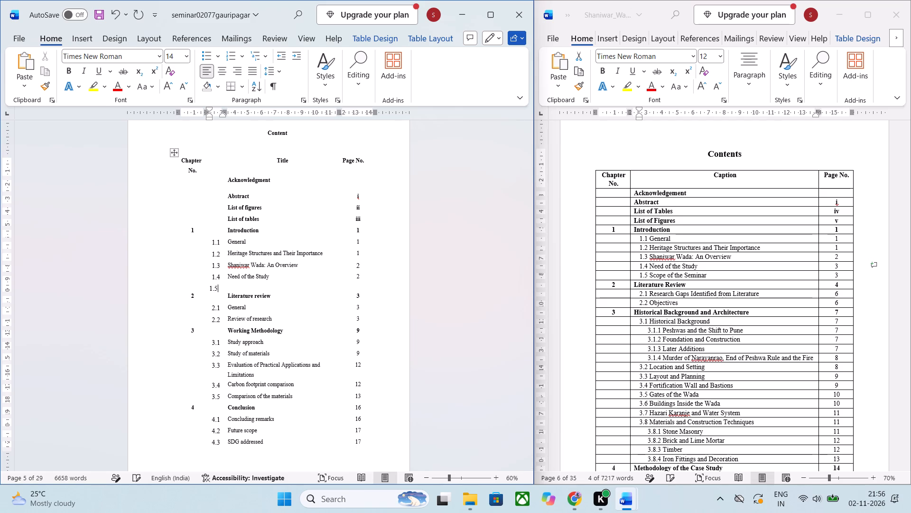
Indent the new number 1.5 with two leading spaces to line it up with the subsection numbers above.
left_click(208, 289)
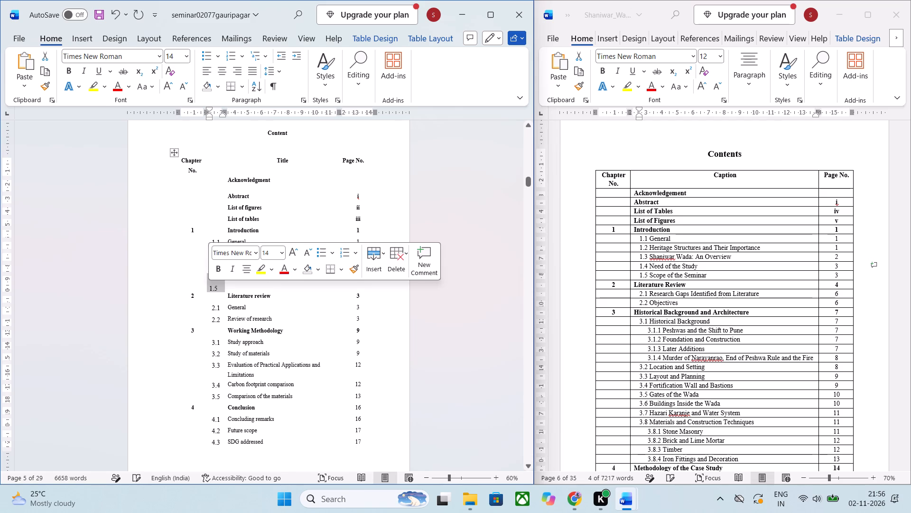
left_click(215, 289)
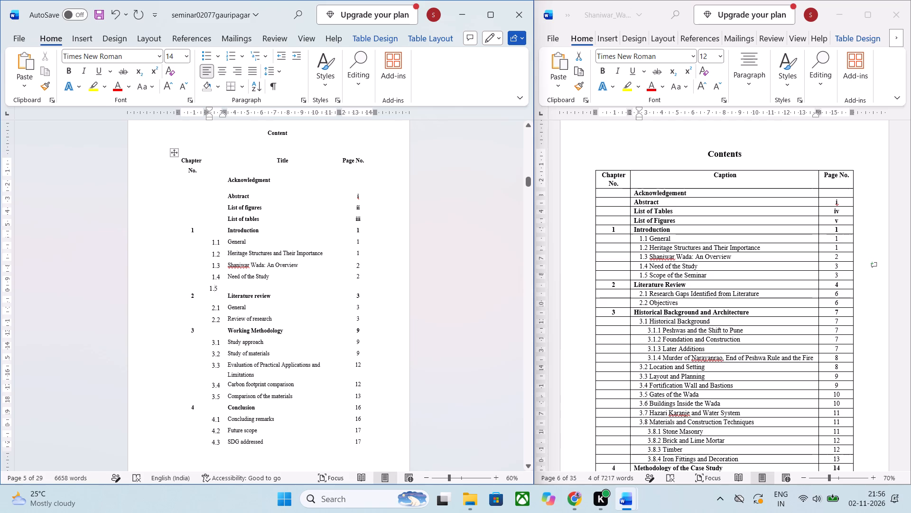
key("Left")
key("Left")
key("space")
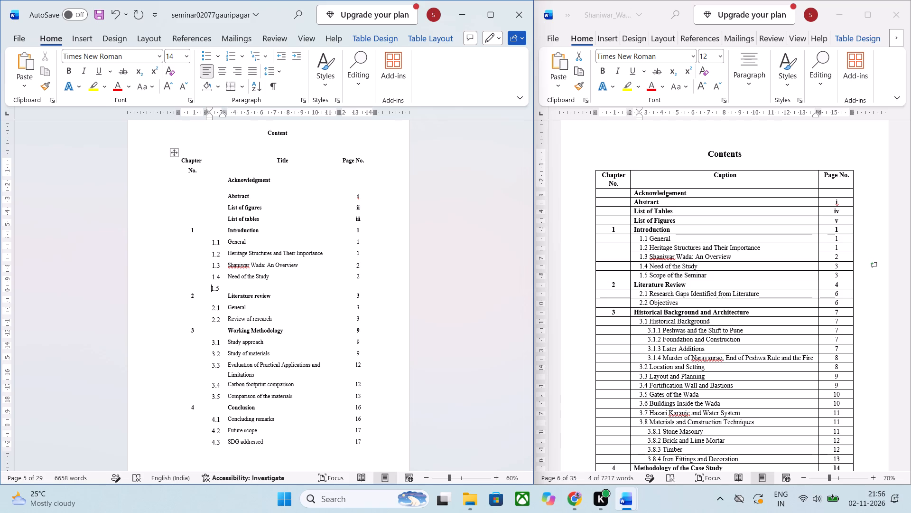
key("space")
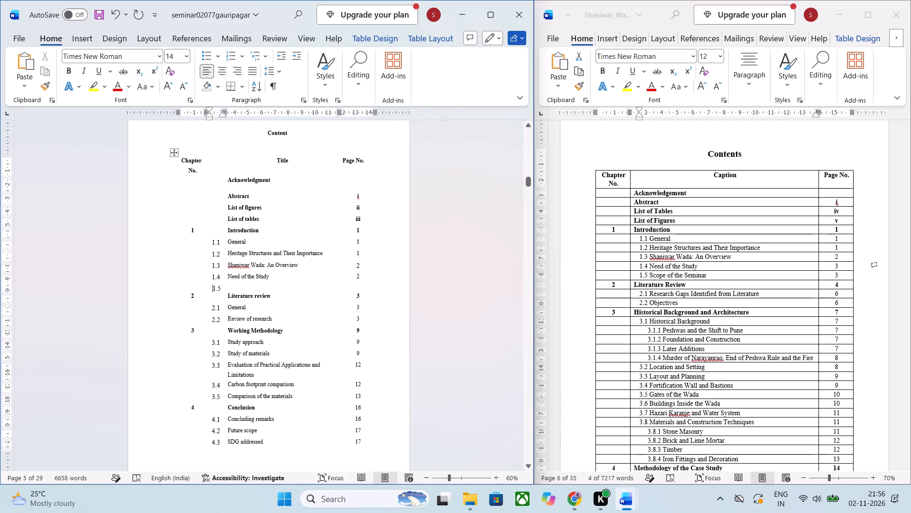
Fill in the 1.5 title with "Scope of the Seminar" copied from the Shaniwar Wada contents table.
left_click(238, 289)
left_click(710, 275)
left_click_drag(706, 275, 674, 275)
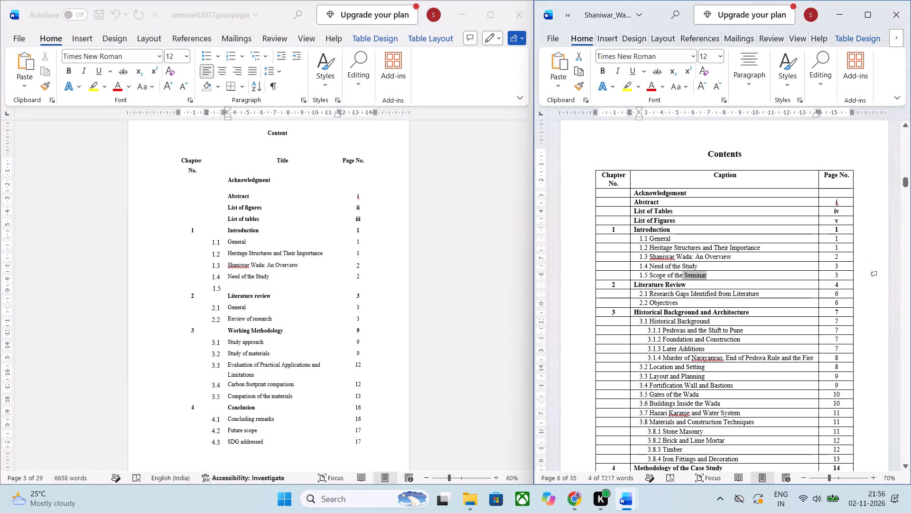
left_click_drag(674, 275, 654, 275)
key("ctrl+c")
left_click(237, 287)
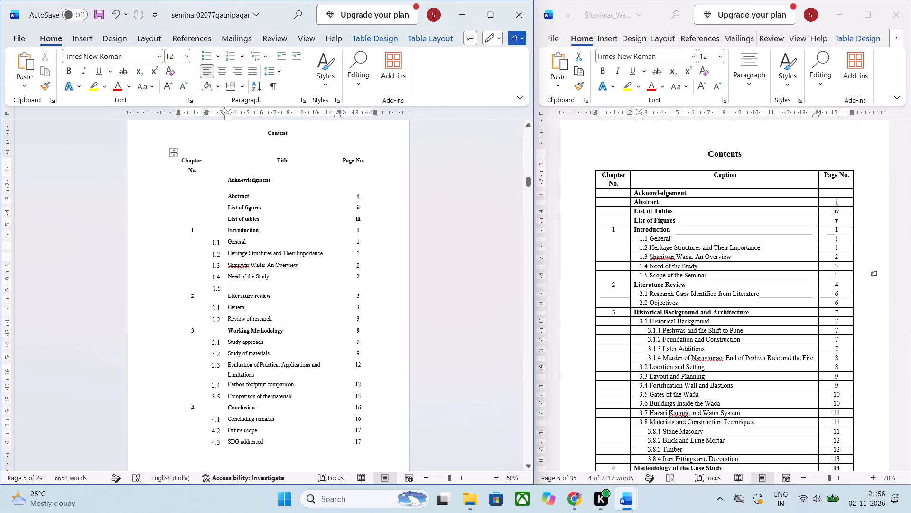
key("ctrl+v")
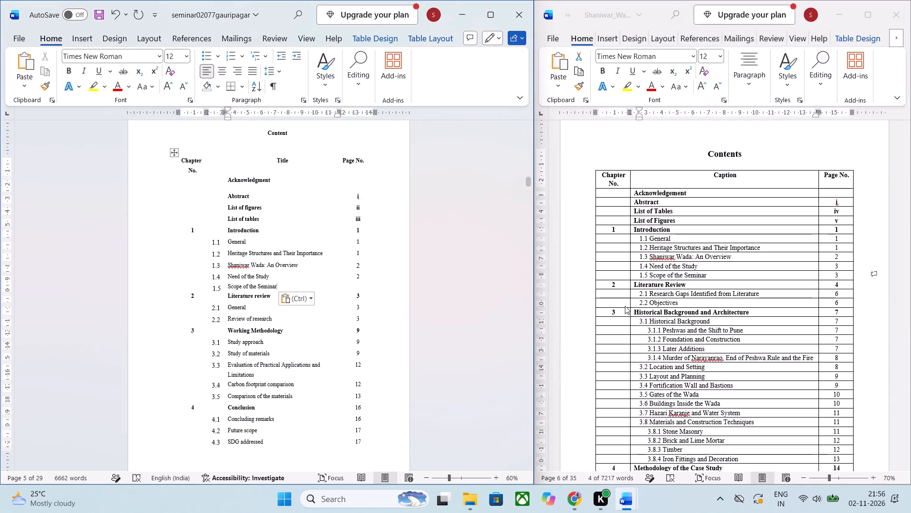
Change the page number of the 1.4 "Need of the Study" entry to 3 in non-bold text.
scroll(626, 308, "down", 2)
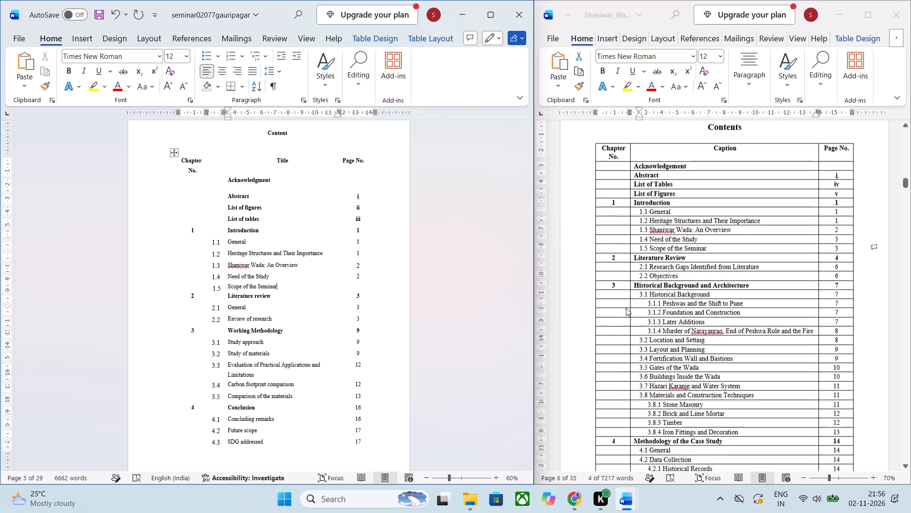
scroll(626, 308, "down", 1)
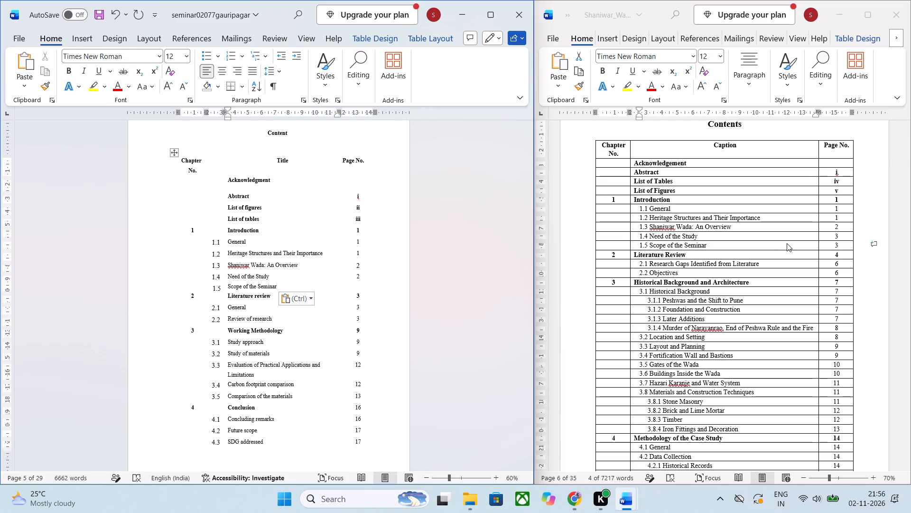
left_click(361, 265)
left_click(360, 276)
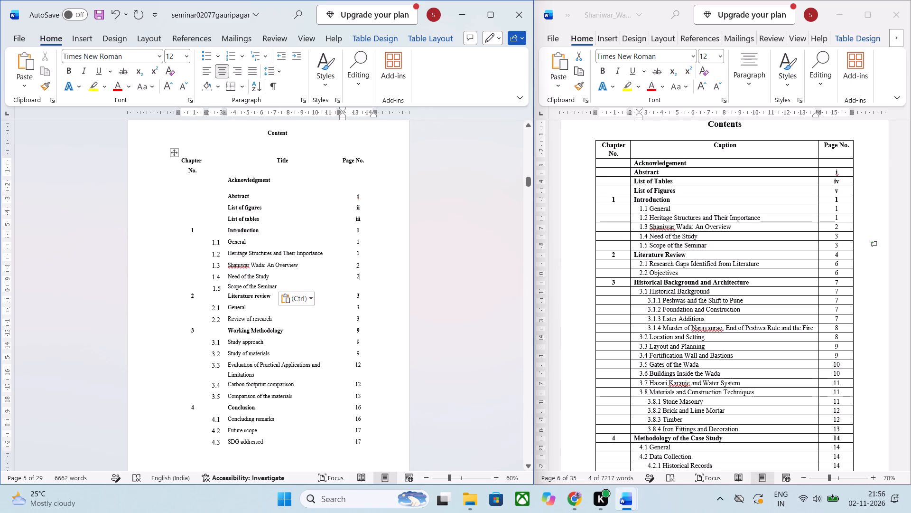
key("BackSpace")
key("Page_Down")
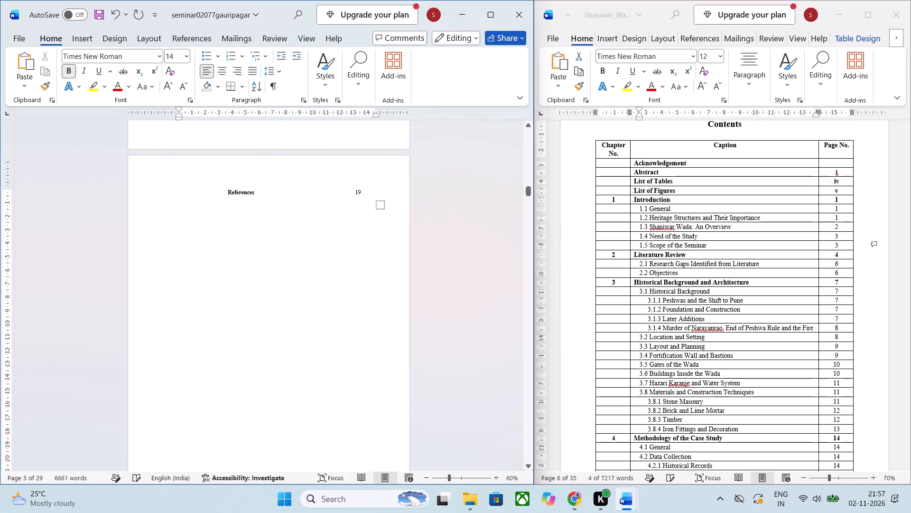
scroll(360, 276, "up", 8)
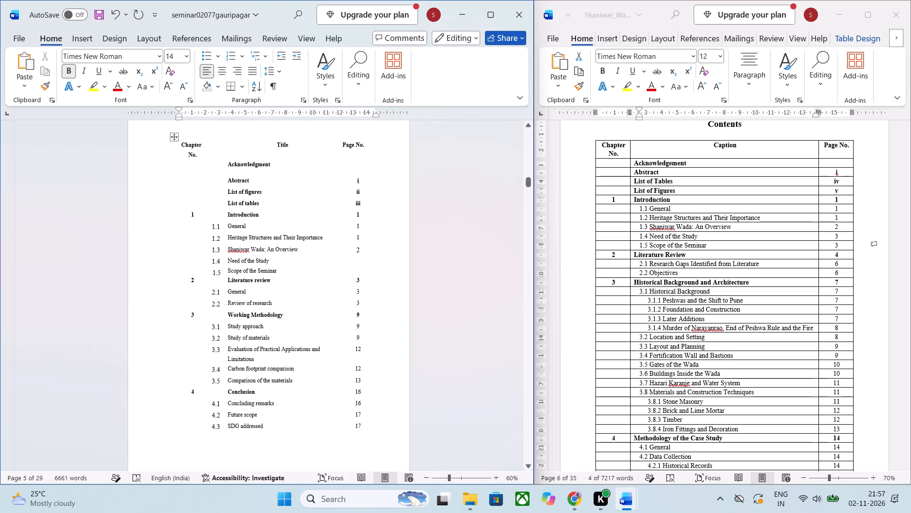
left_click(356, 258)
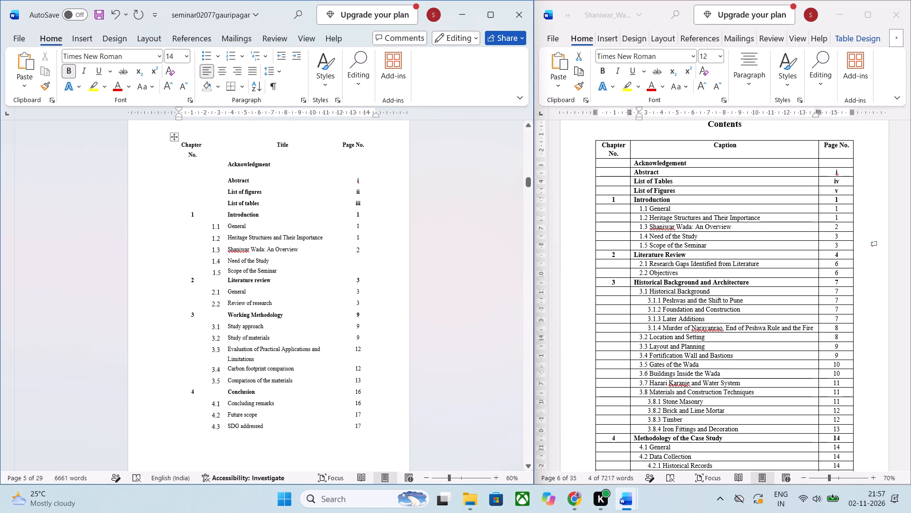
left_click(359, 262)
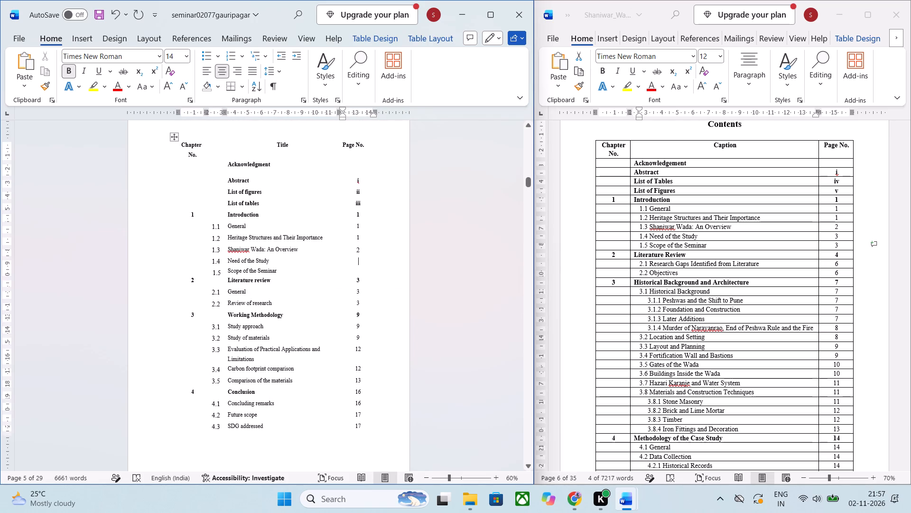
key("9")
key("BackSpace")
key("3")
key("shift+Left")
key("ctrl+b")
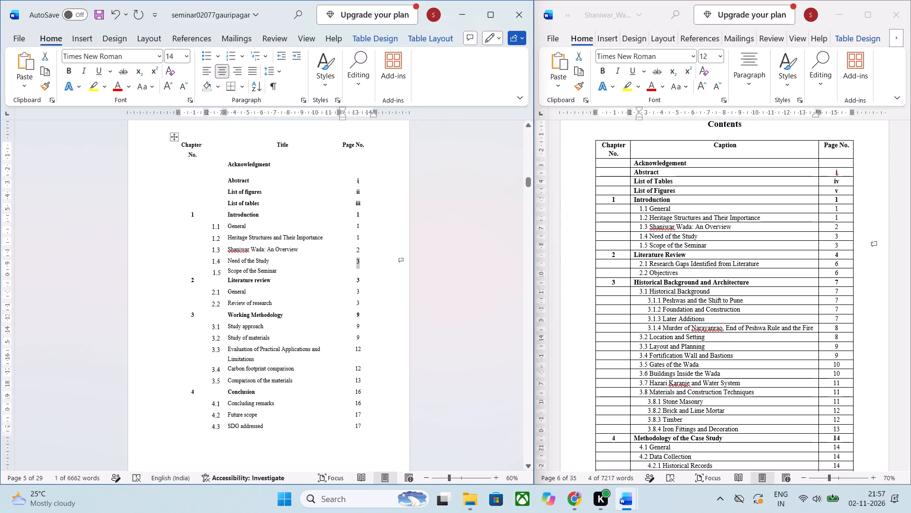
Enter page number 3 for the 1.5 "Scope of the Seminar" entry.
left_click(362, 274)
left_click(362, 274)
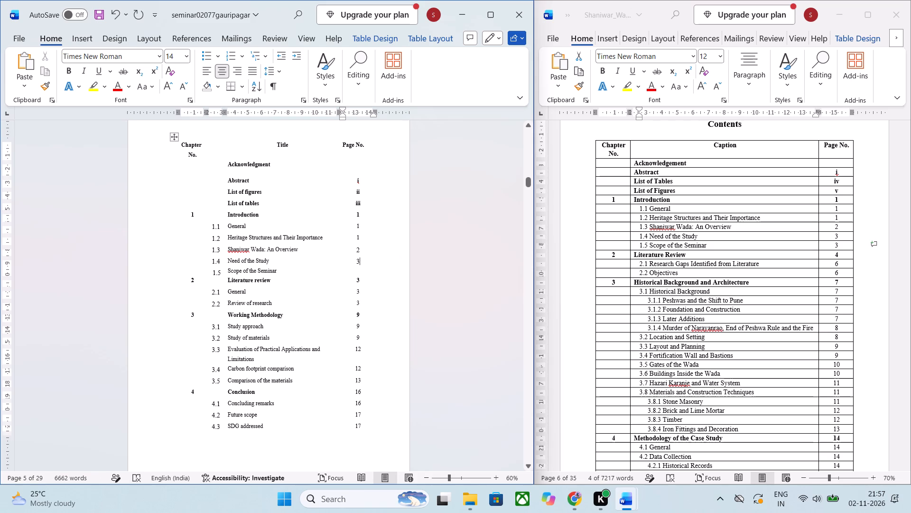
left_click(362, 274)
left_click(354, 270)
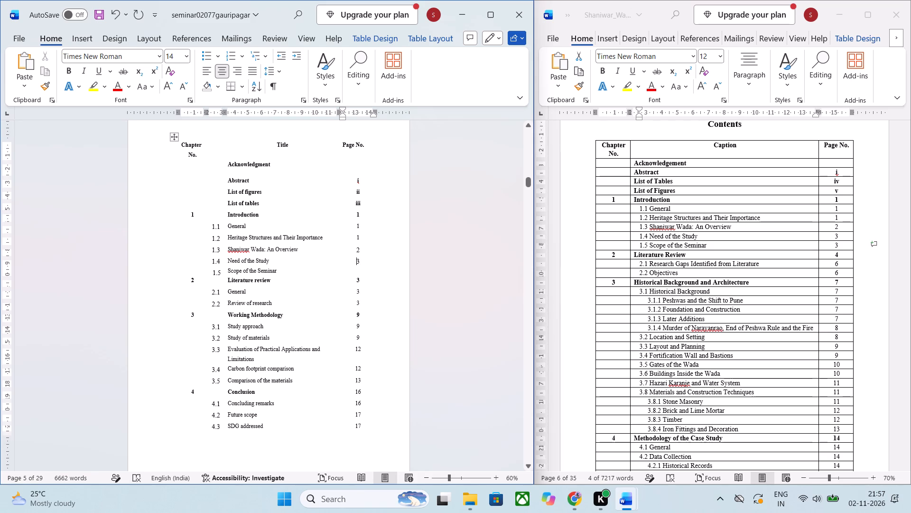
left_click(359, 270)
double_click(359, 270)
key("3")
Change the page number of the "Literature review" chapter to 4 and toggle the number's bold formatting.
left_click(366, 279)
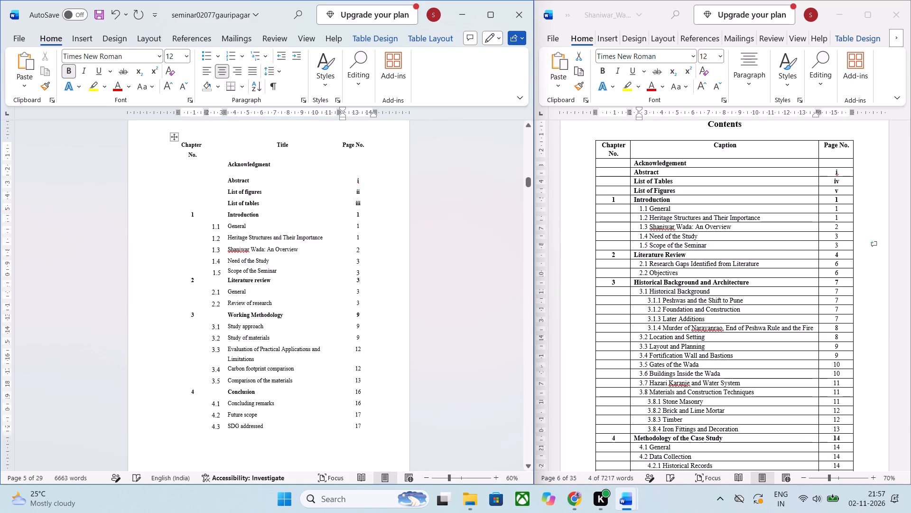
key("BackSpace")
key("4")
key("ctrl+Left")
key("Right")
key("shift+Left")
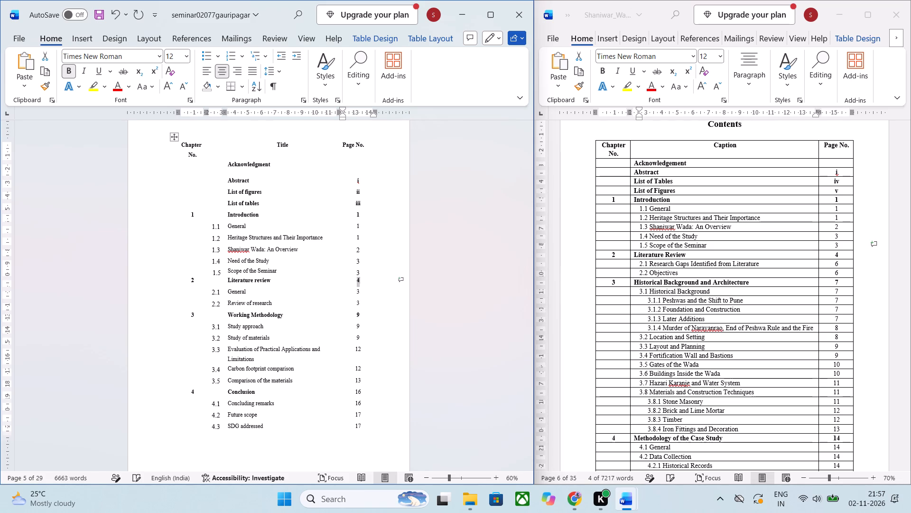
key("ctrl+b")
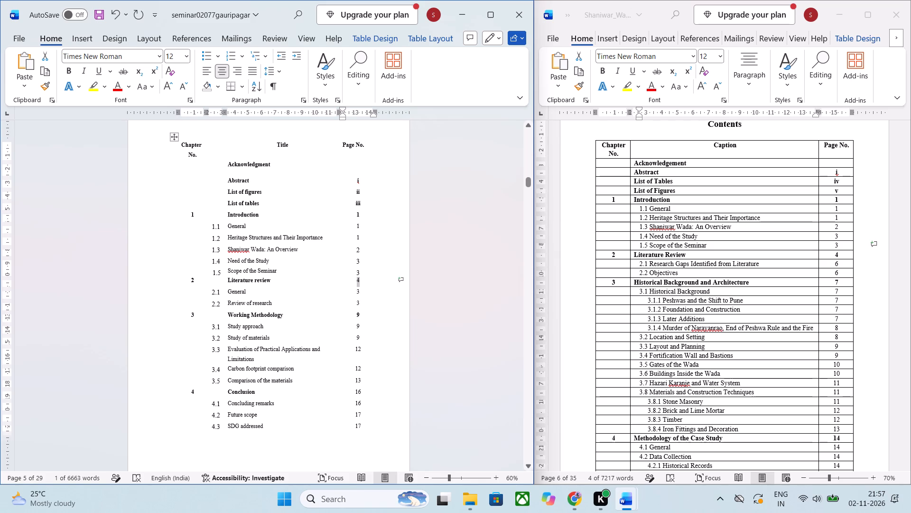
Replace the 2.1 title "General" with "Research Gaps Identified from Literature" copied from the Shaniwar Wada contents table.
left_click(405, 332)
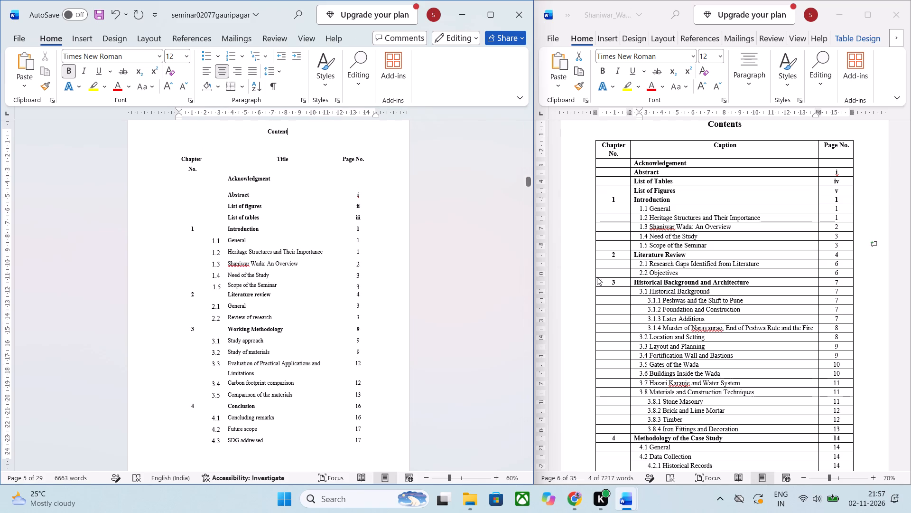
scroll(688, 322, "down", 1)
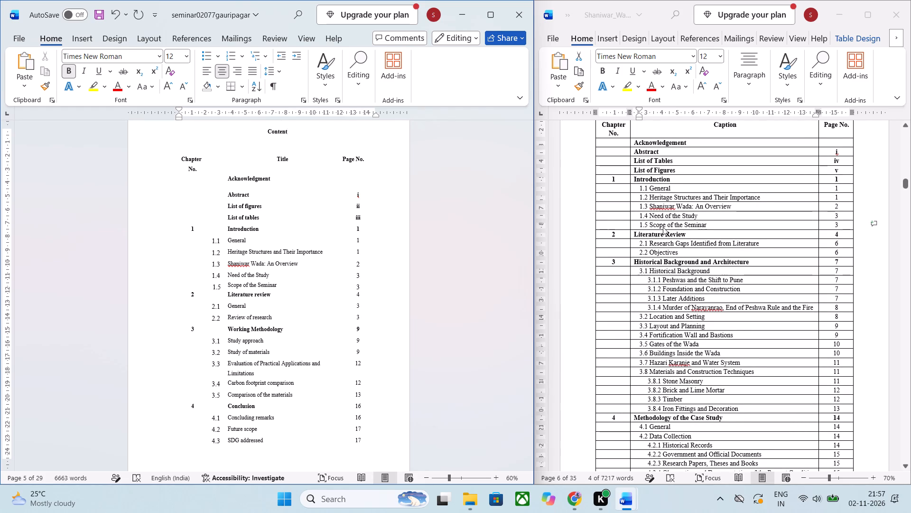
left_click(760, 244)
left_click_drag(760, 244, 667, 253)
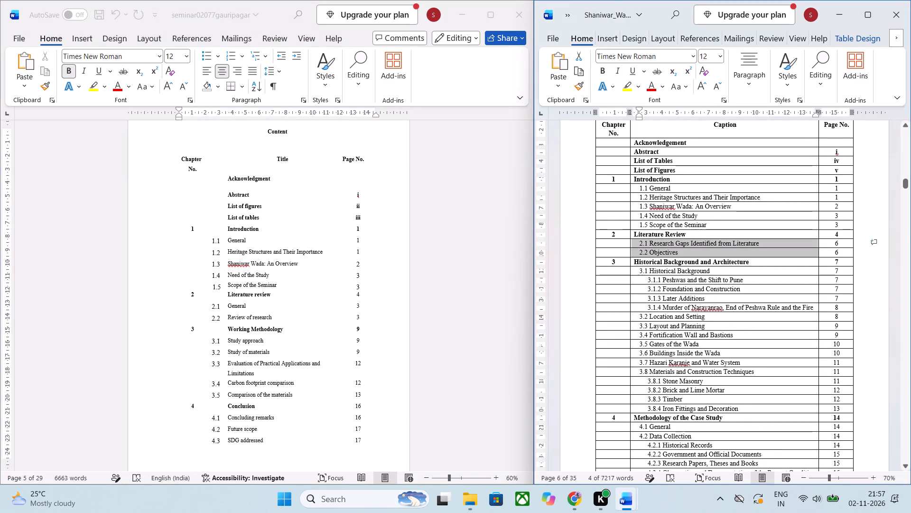
left_click_drag(667, 253, 657, 242)
left_click(657, 242)
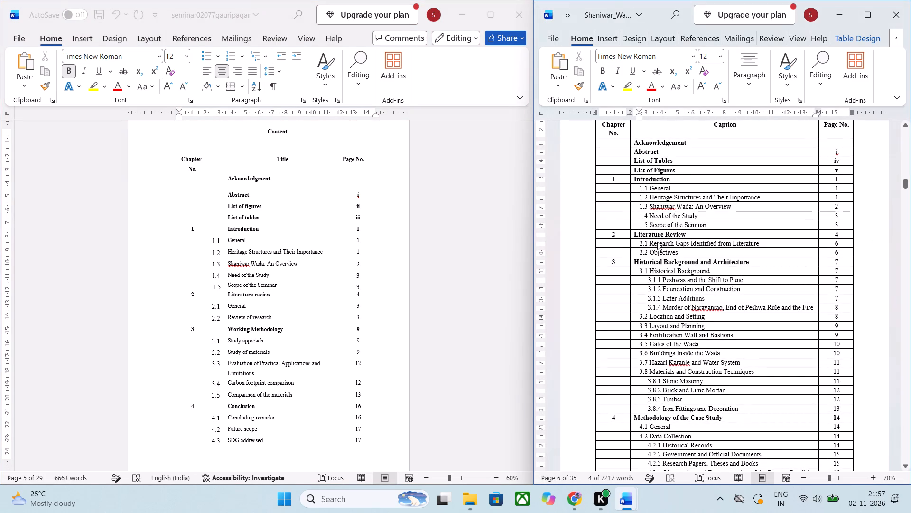
left_click(650, 242)
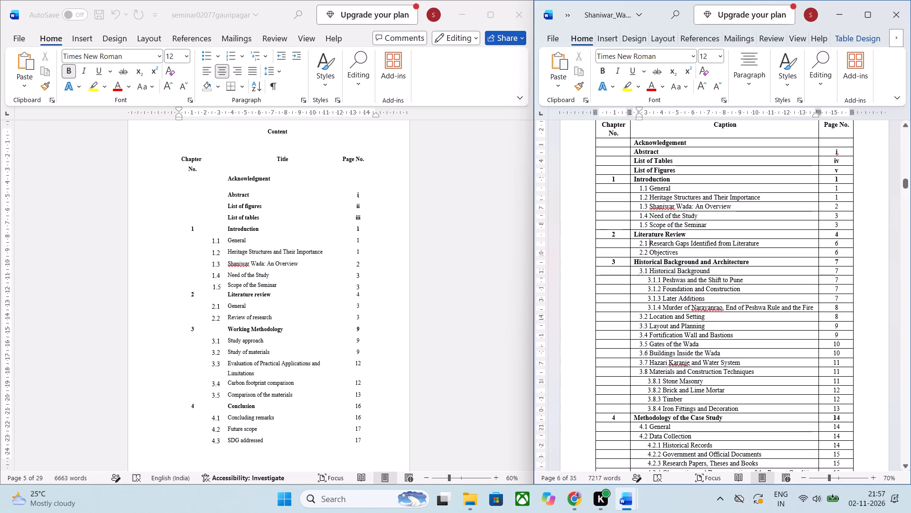
key("shift+Right")
key("shift+Right")
key("shift+Right")
key("shift+Right")
key("shift+Right")
key("shift+Right")
key("shift+Right")
key("shift+Right")
key("shift+Right")
key("shift+Right")
key("shift+Right")
key("shift+Right")
key("shift+Right")
key("shift+Right")
key("shift+Right")
key("shift+Right")
key("shift+Right")
key("shift+Right")
key("shift+Right")
key("shift+Right")
key("shift+Right")
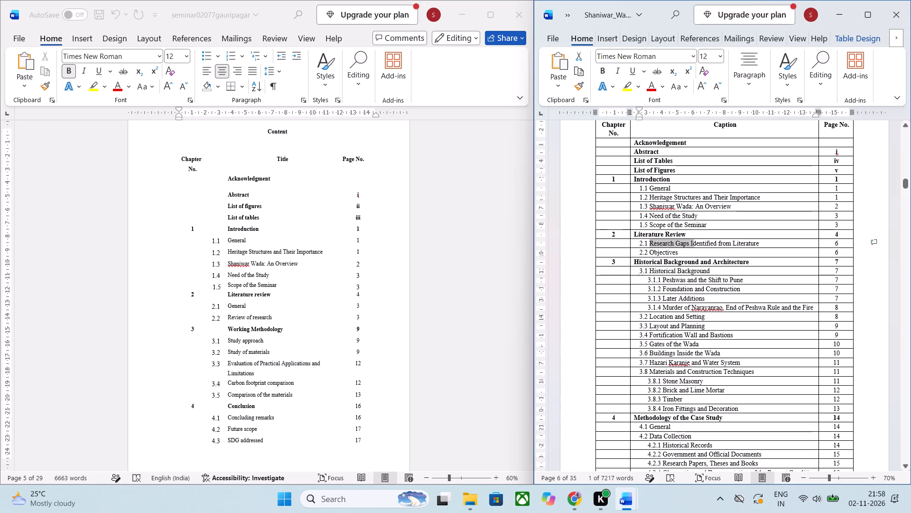
key("shift+Right")
key("shift+Right")
key("shift+Right")
key("shift+Right")
key("shift+Right")
key("shift+Right")
key("shift+Right")
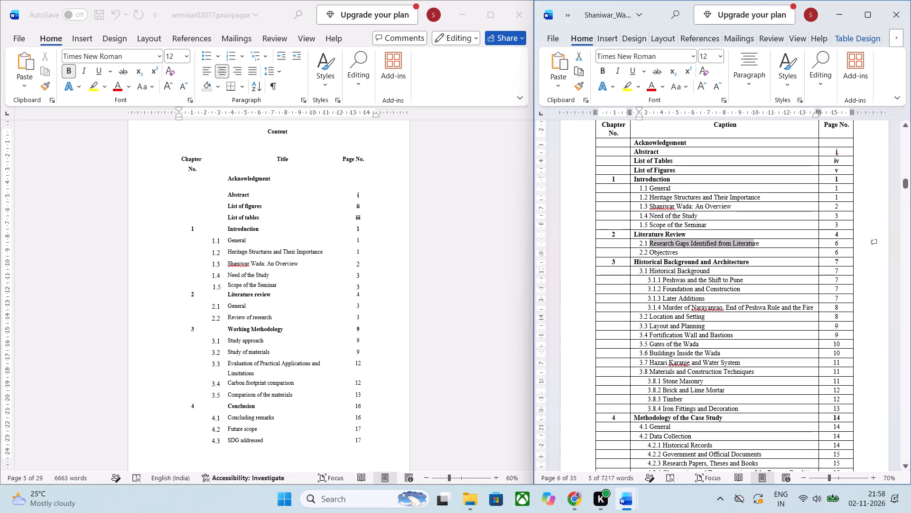
key("shift+Right")
key("shift+Right")
key("ctrl+c")
left_click(240, 307)
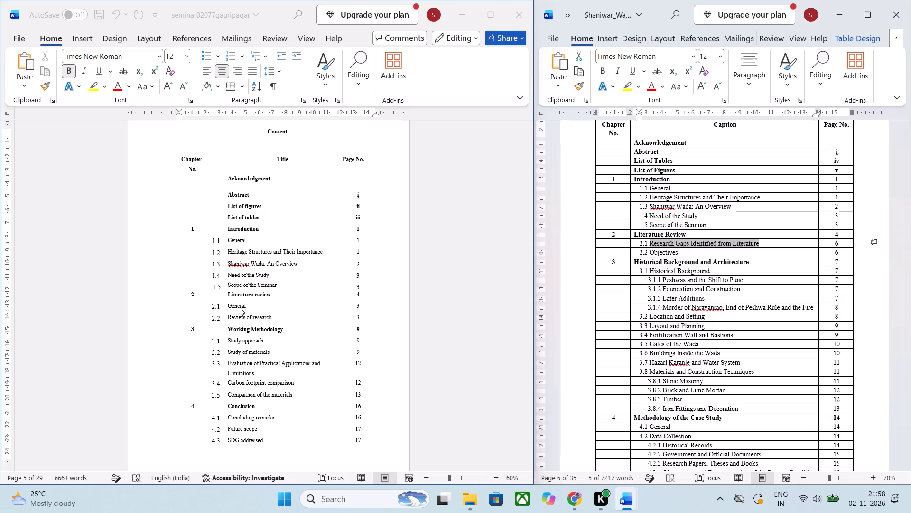
double_click(240, 307)
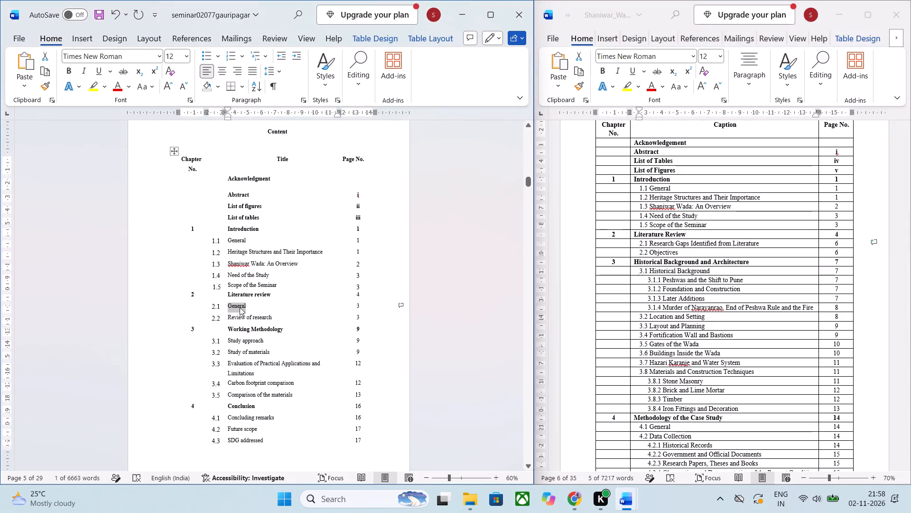
key("ctrl+v")
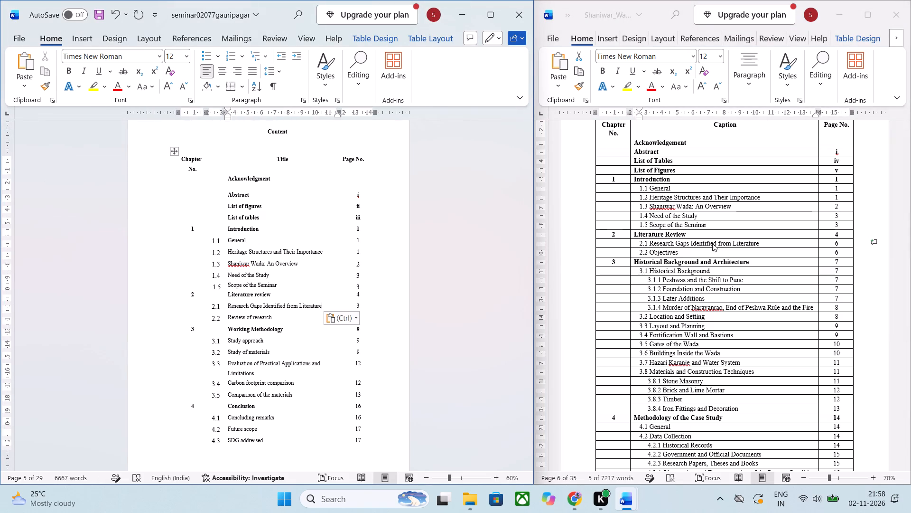
Change the page number of the 2.1 "Research Gaps Identified from Literature" entry to 6 in non-bold text.
left_click(360, 306)
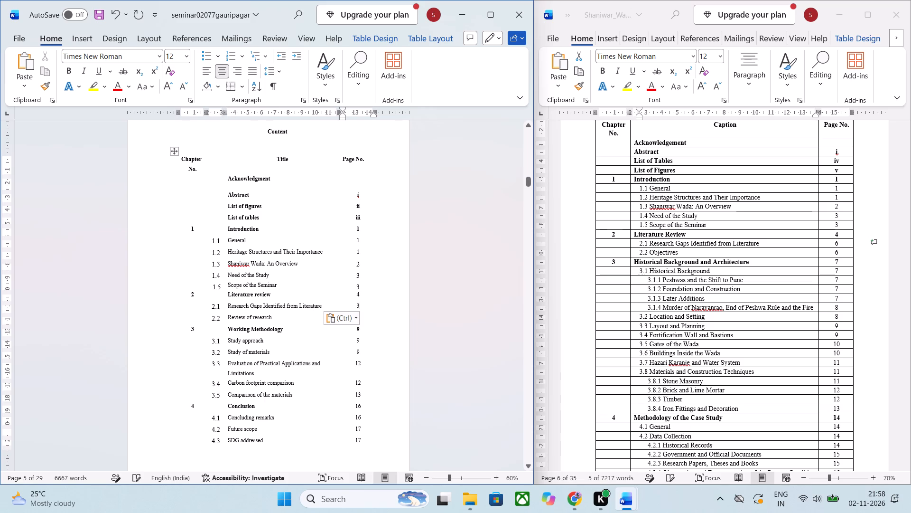
key("BackSpace")
key("6")
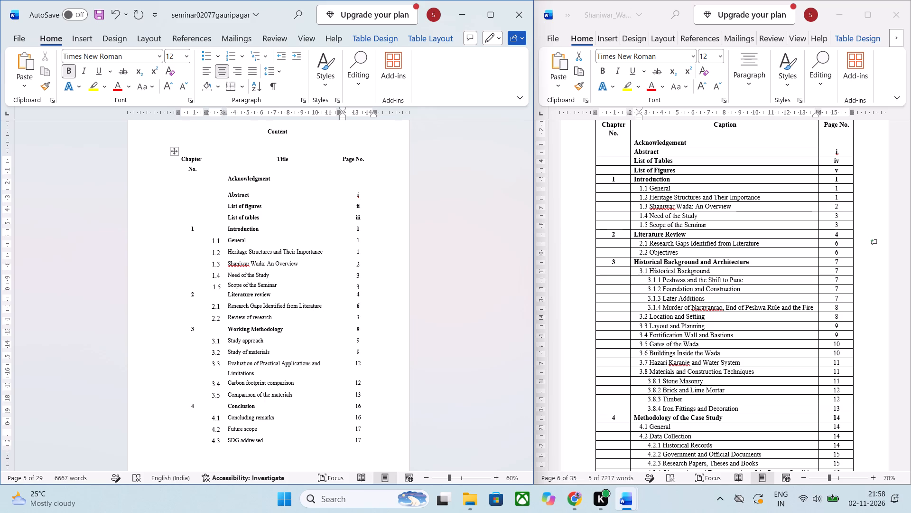
key("shift+Left")
key("ctrl+b")
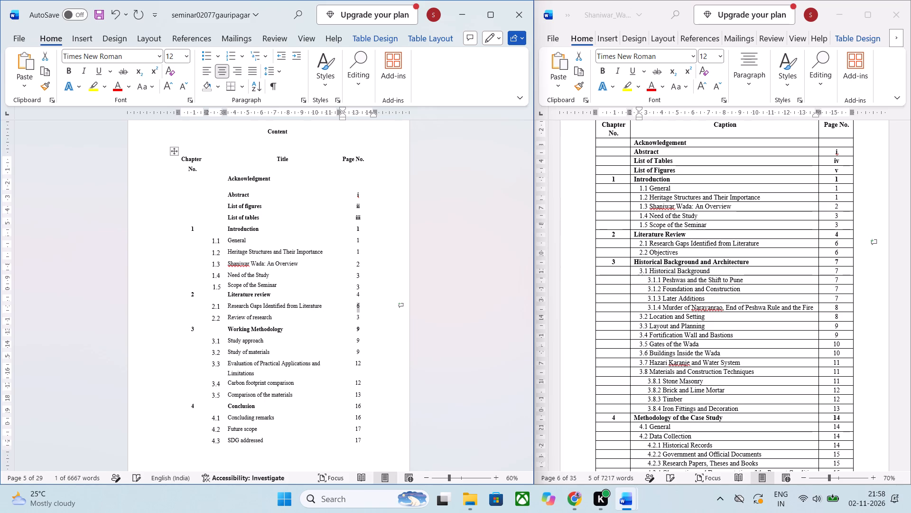
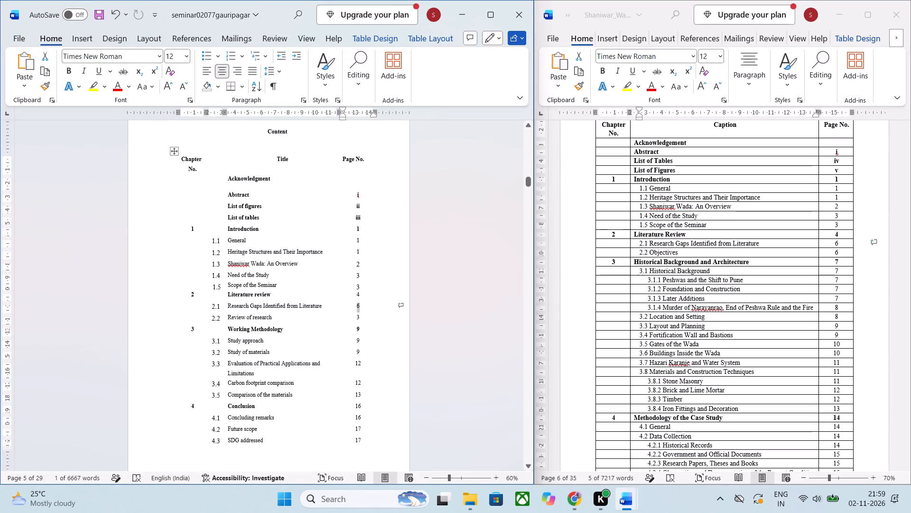
Replace the 2.2 title "Review of research" with "Objectives" copied from the Shaniwar Wada contents table.
left_click(287, 319)
left_click_drag(272, 318, 249, 315)
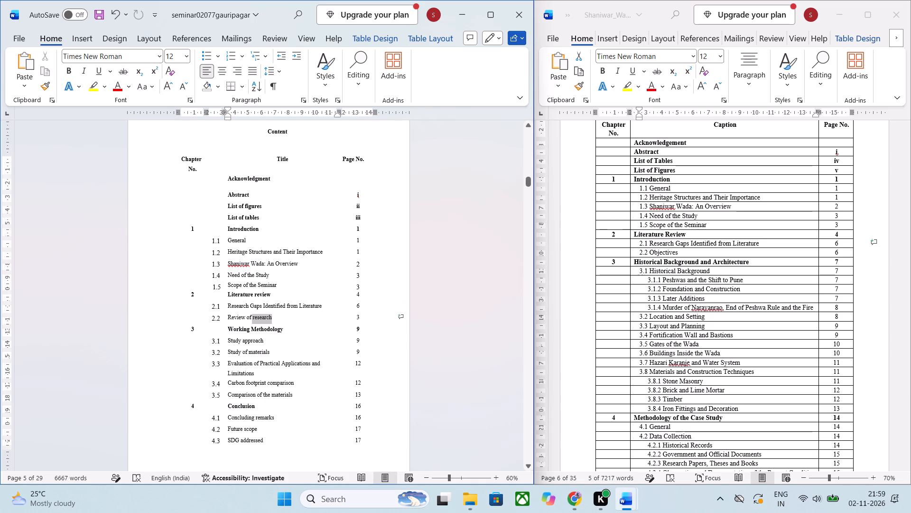
left_click_drag(249, 315, 229, 314)
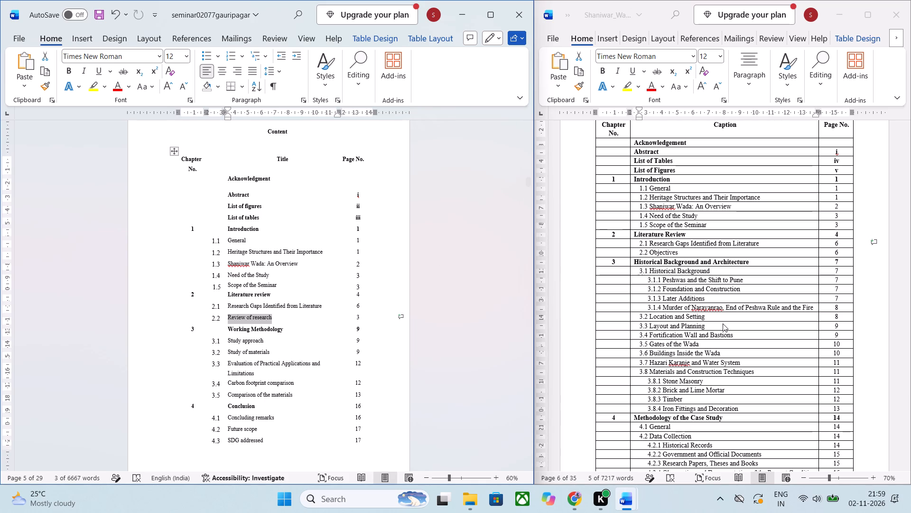
left_click(678, 250)
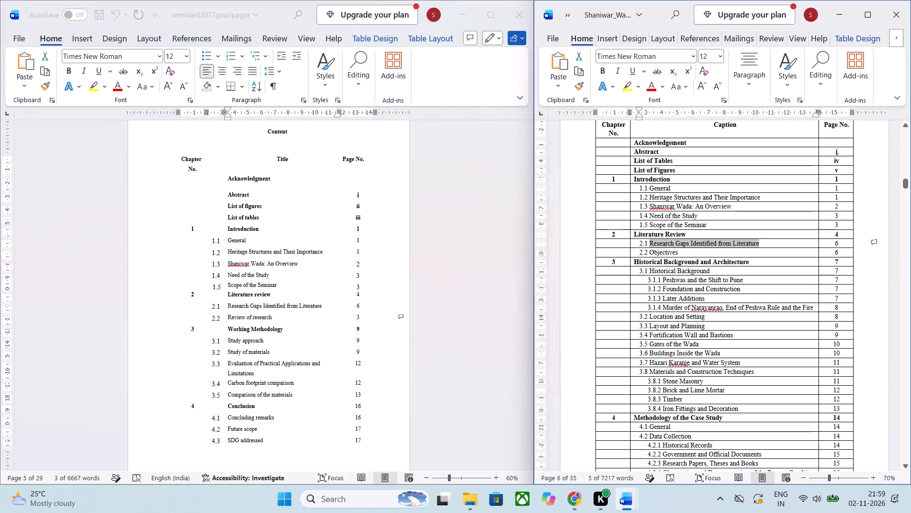
left_click_drag(678, 251, 649, 251)
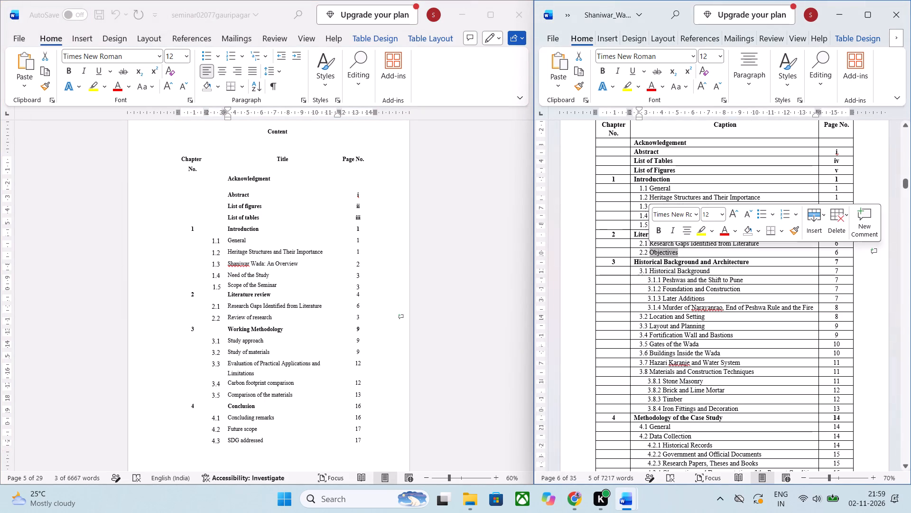
key("ctrl+c")
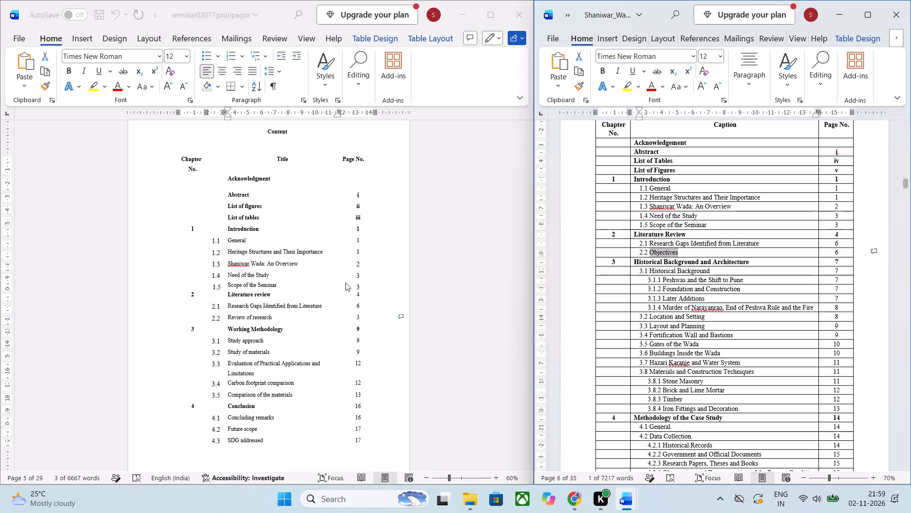
left_click(269, 319)
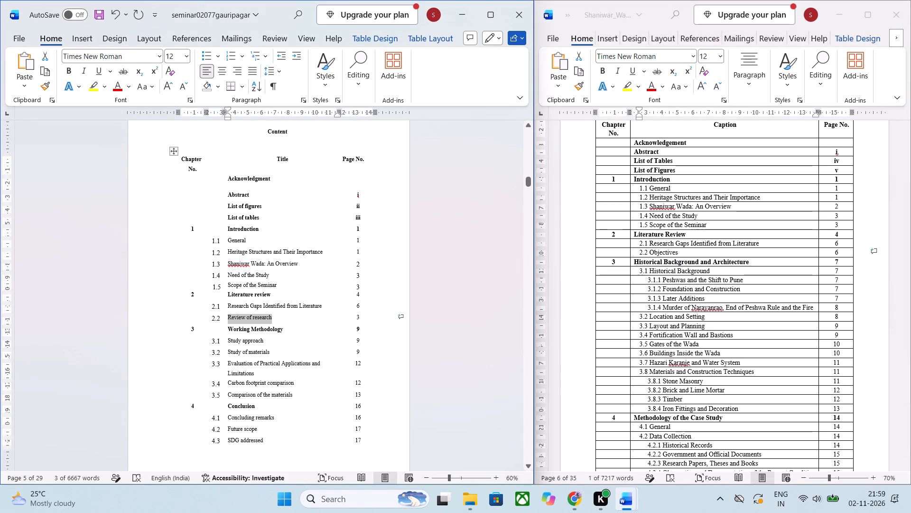
left_click(275, 319)
left_click_drag(275, 319, 227, 314)
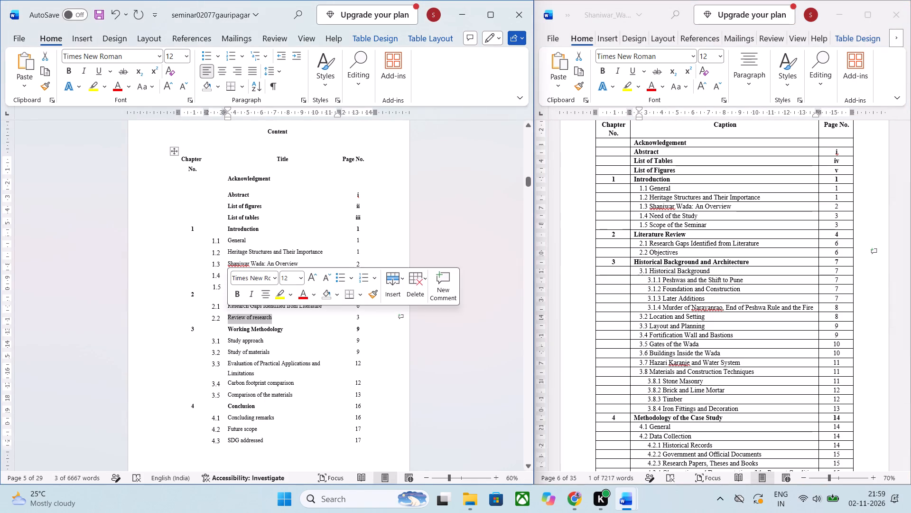
key("ctrl+v")
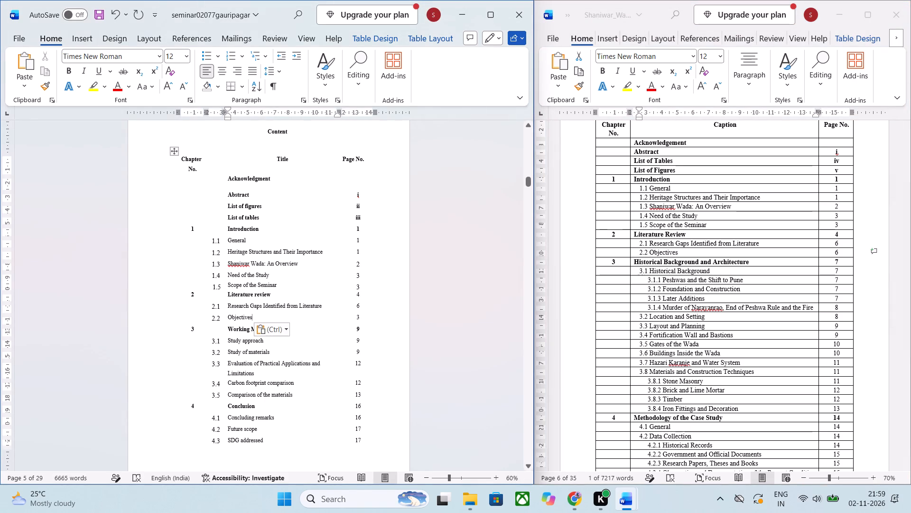
Change the page number of the 2.2 "Objectives" entry to 7 in non-bold text.
left_click(364, 314)
left_click(361, 316)
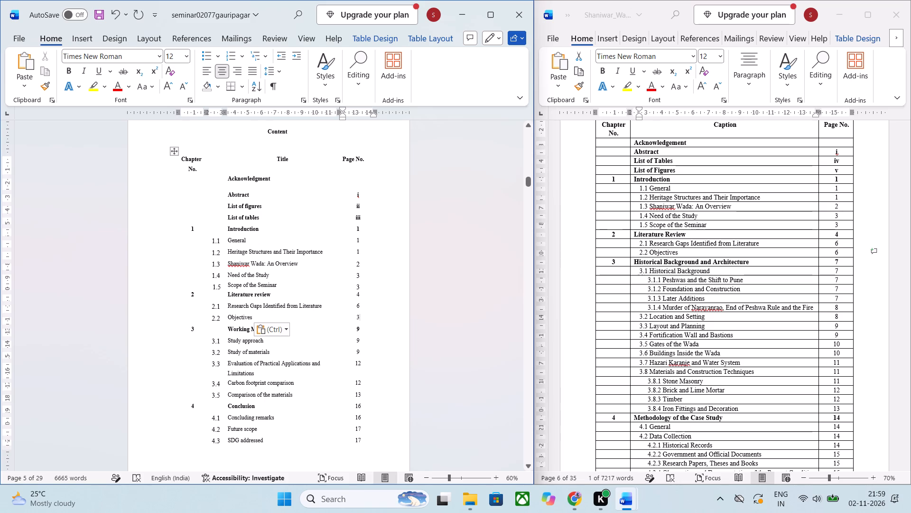
key("BackSpace")
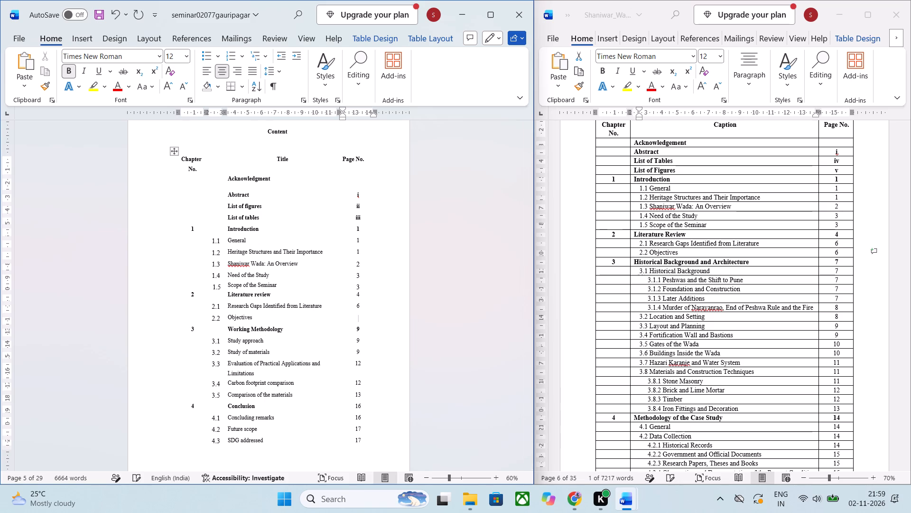
key("7")
left_click(70, 70)
key("shift+Left")
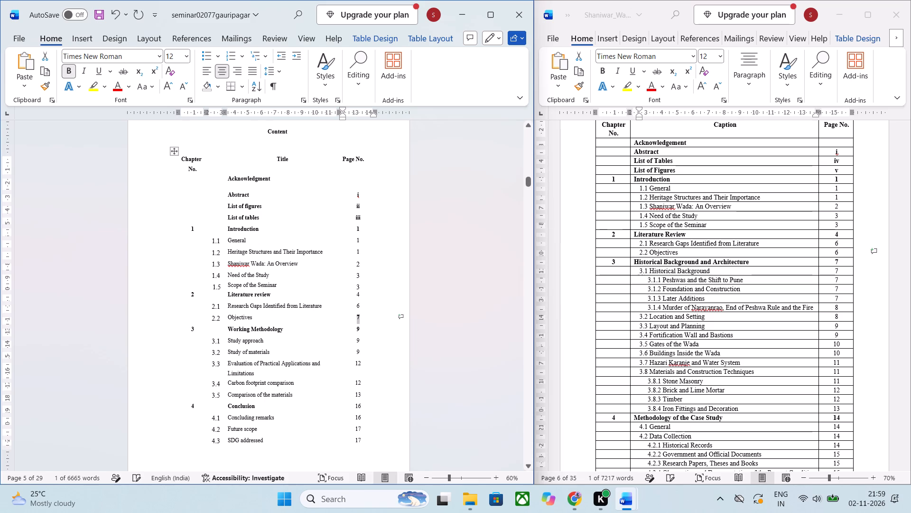
key("ctrl+b")
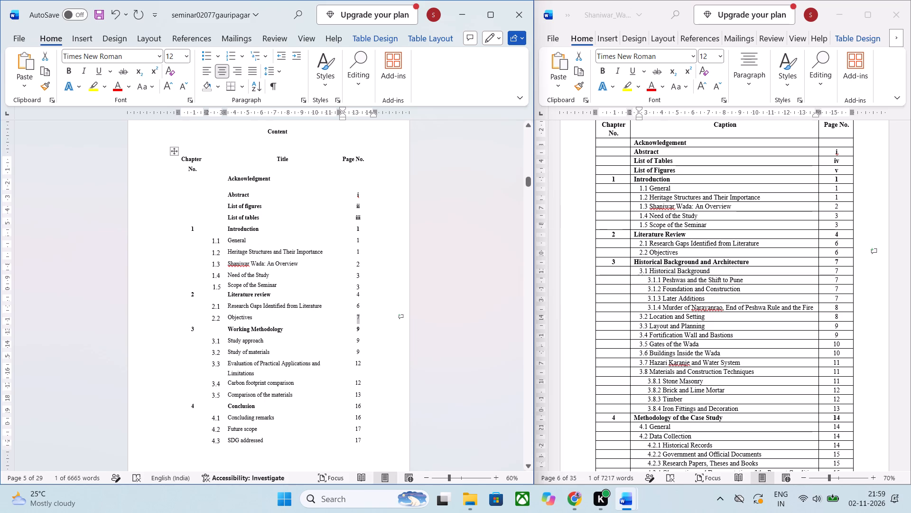
In the Shaniwar Wada contents table, remove the bold from the chapter 3 title "Historical Background and Architecture" and copy it.
left_click(320, 332)
scroll(320, 332, "down", 2)
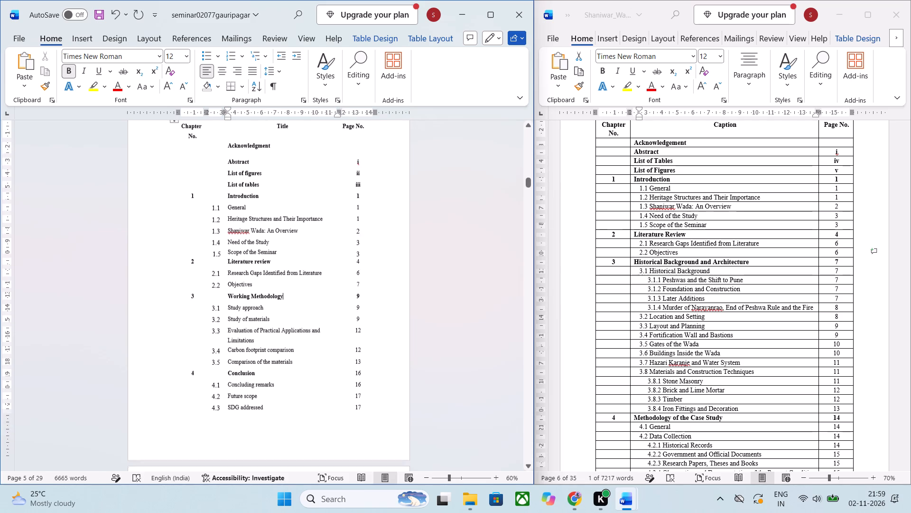
scroll(320, 332, "down", 1)
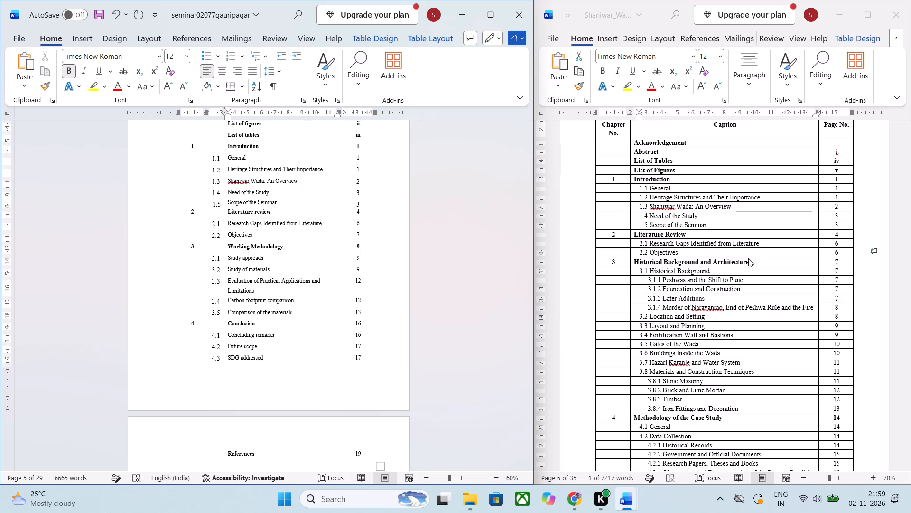
left_click(750, 260)
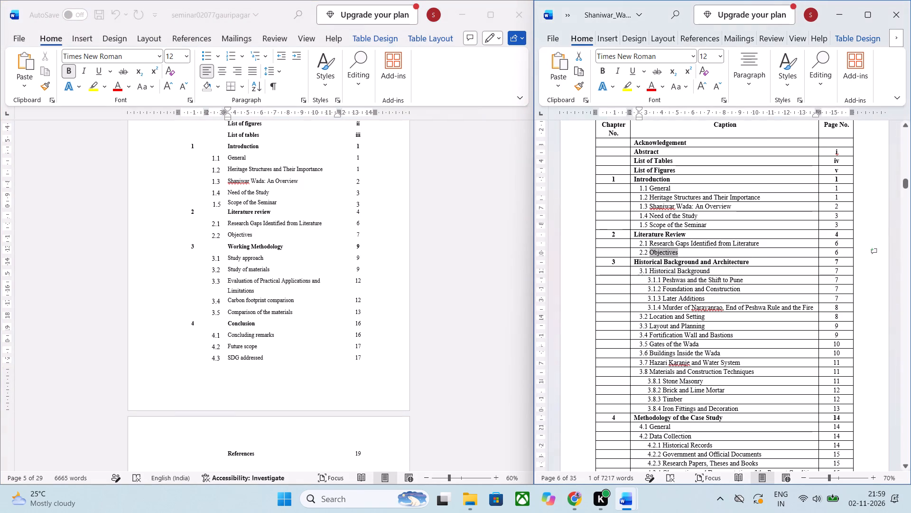
left_click_drag(750, 260, 676, 258)
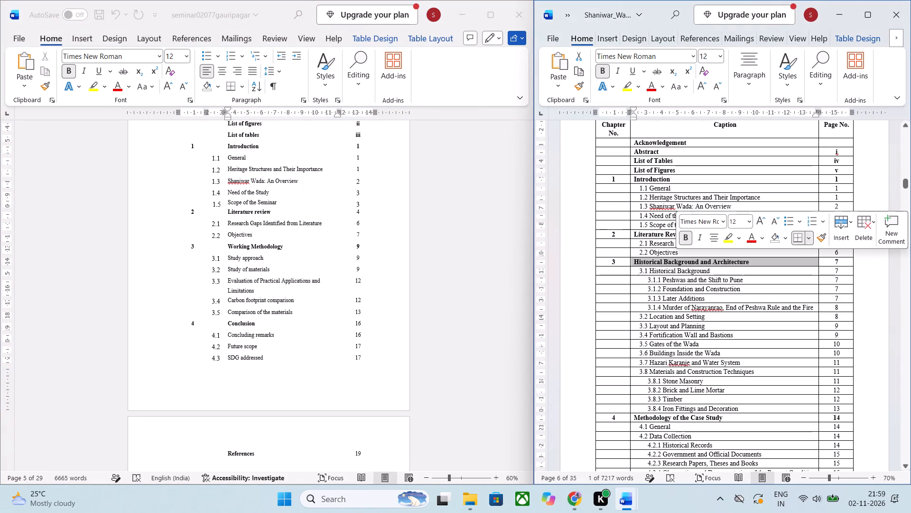
left_click(676, 258)
left_click(753, 256)
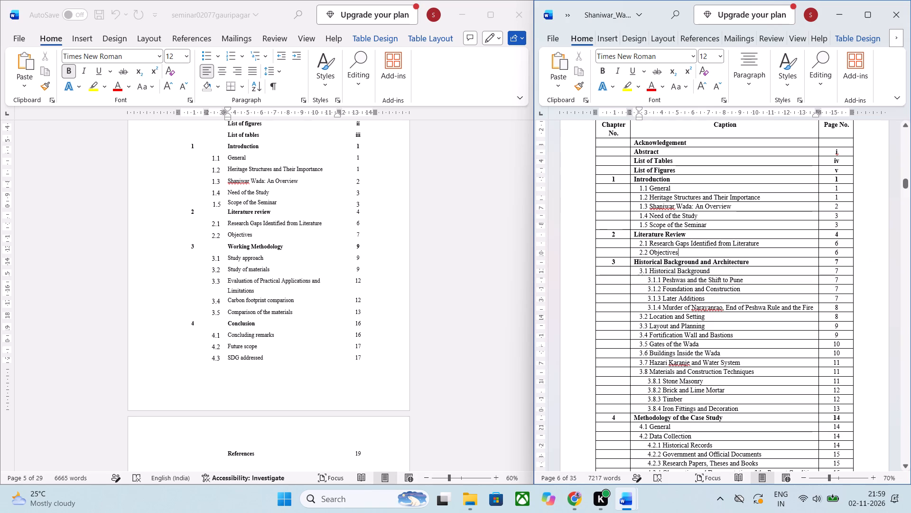
left_click_drag(748, 261, 643, 263)
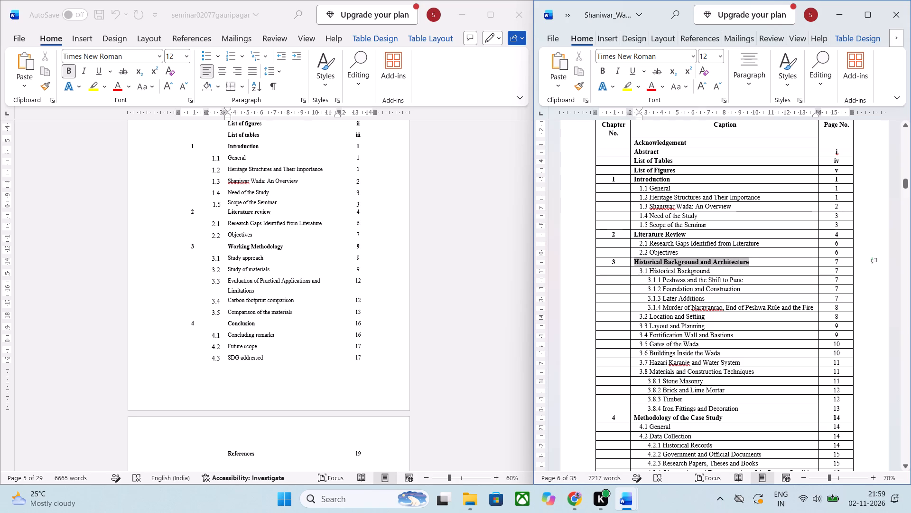
left_click_drag(643, 263, 637, 263)
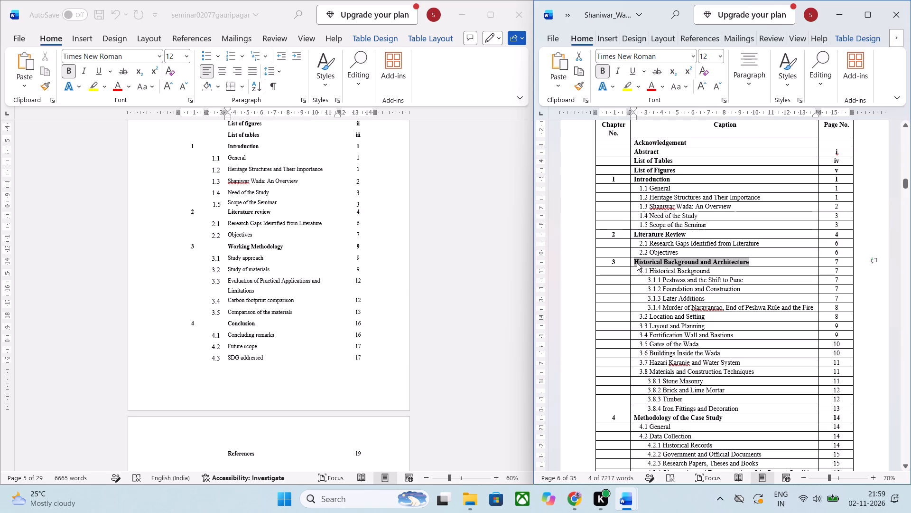
key("ctrl+b")
key("ctrl+c")
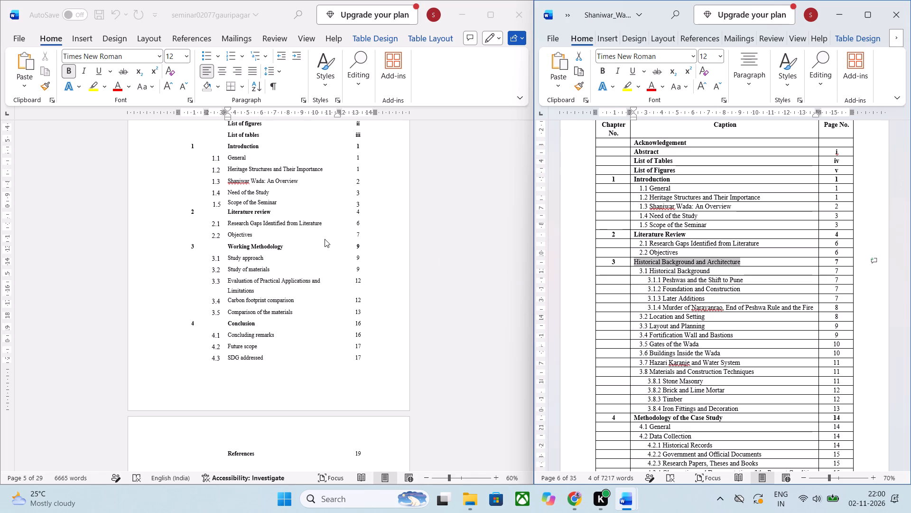
Replace the chapter 3 title "Working Methodology" with the copied "Historical Background and Architecture" and make it bold.
left_click(276, 248)
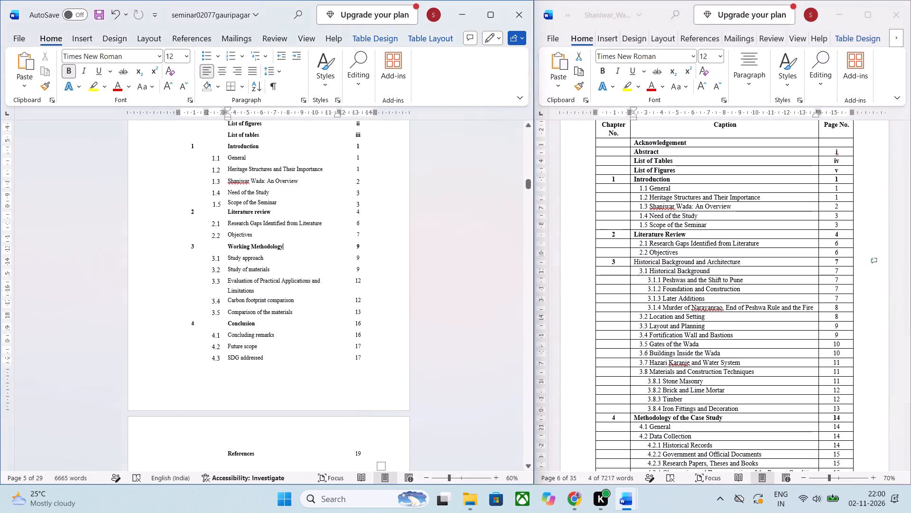
left_click_drag(281, 248, 228, 251)
left_click(280, 247)
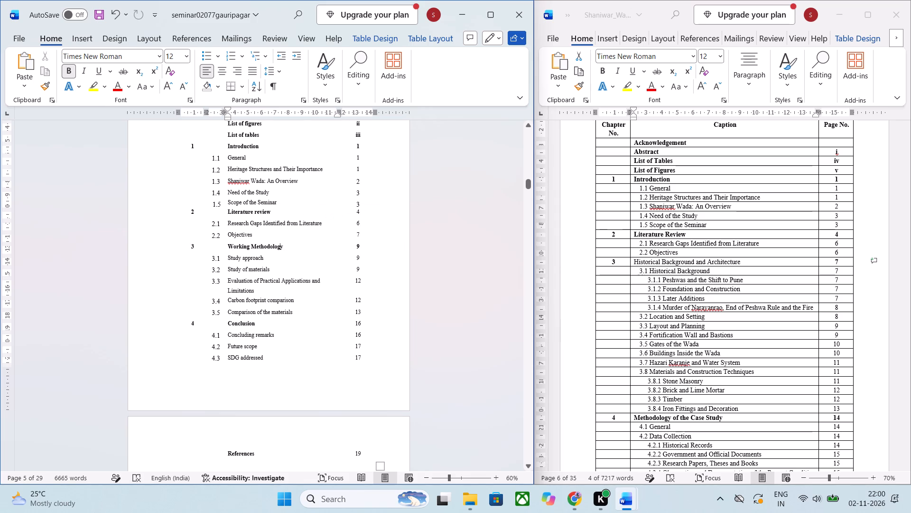
left_click(282, 247)
left_click_drag(282, 247, 232, 247)
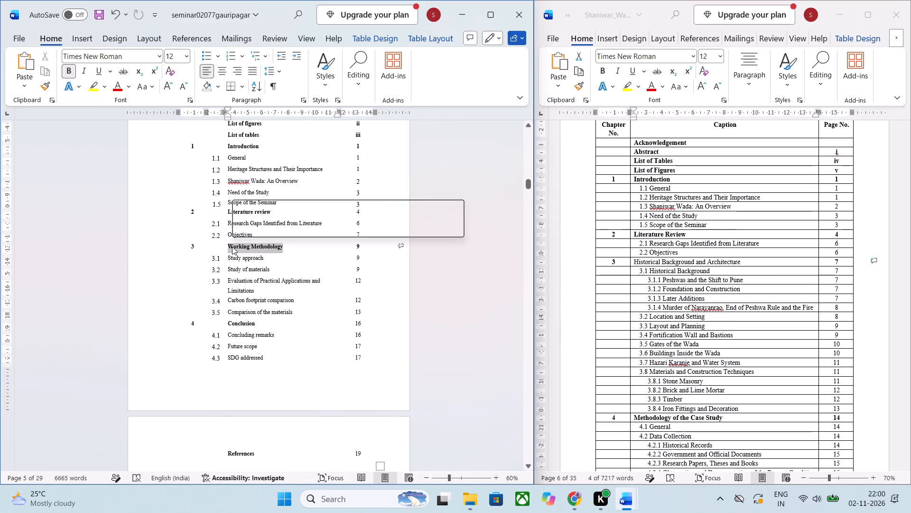
key("ctrl+v")
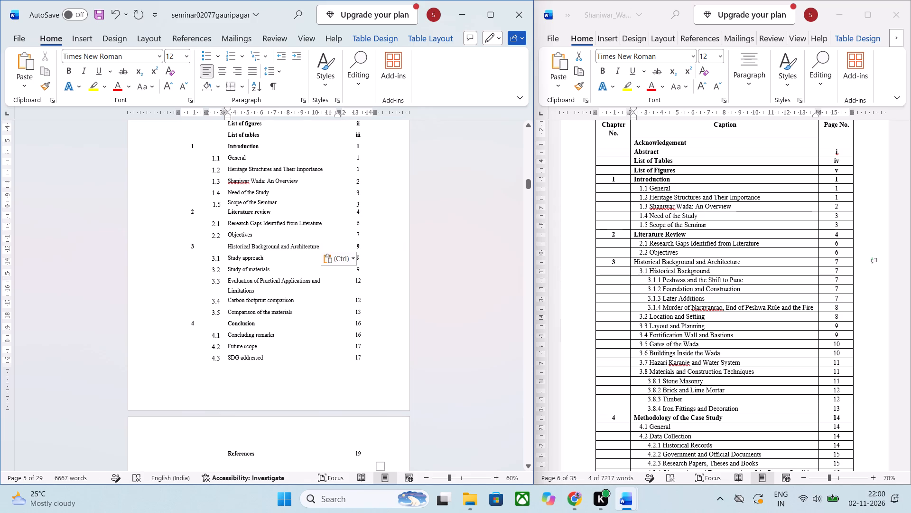
left_click(262, 248)
triple_click(262, 248)
key("ctrl+b")
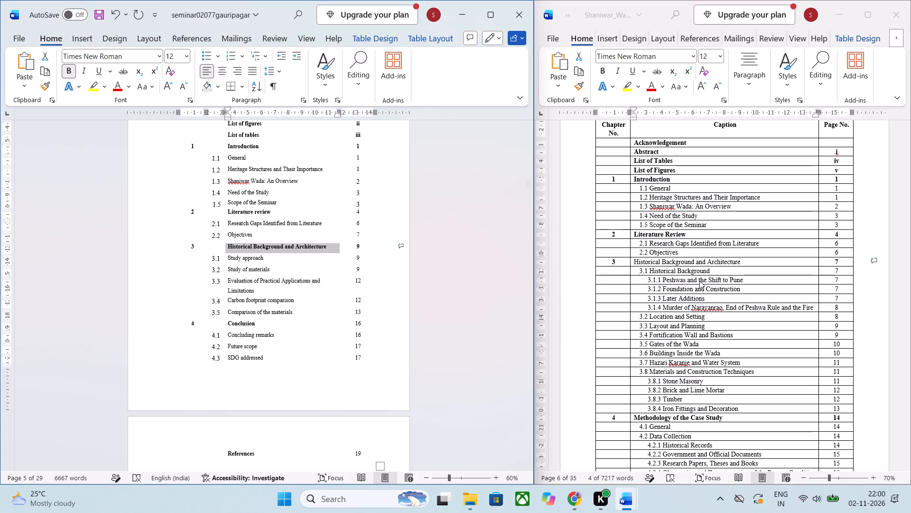
Copy the 3.1 title "Historical Background" from the Shaniwar Wada contents table.
left_click(718, 269)
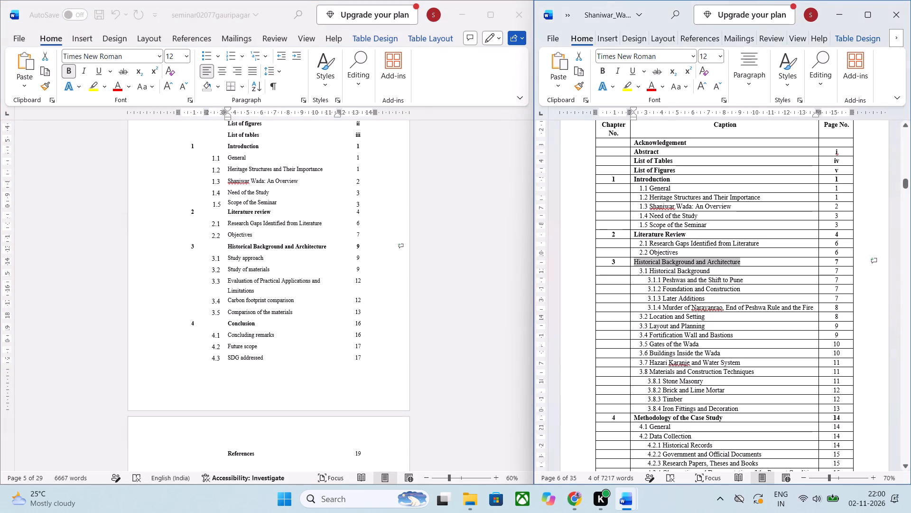
left_click(710, 271)
left_click_drag(710, 271, 708, 270)
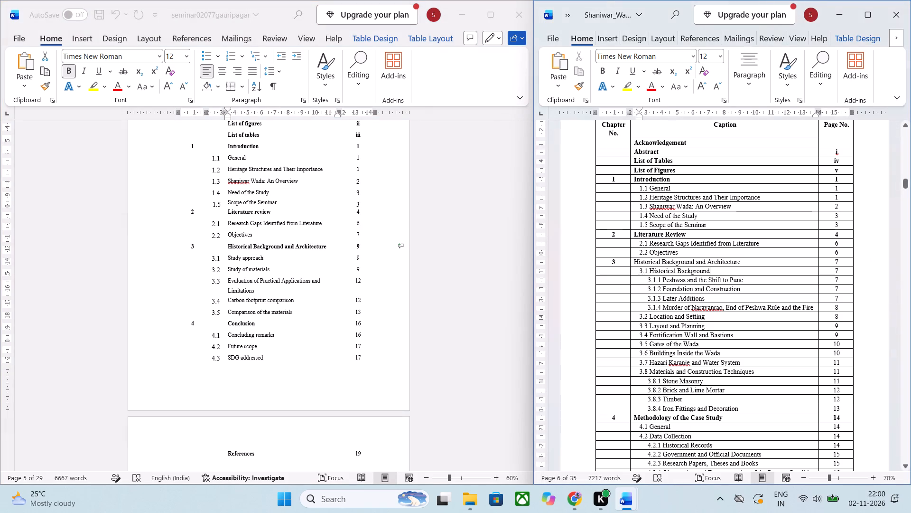
left_click_drag(708, 270, 669, 277)
left_click(720, 275)
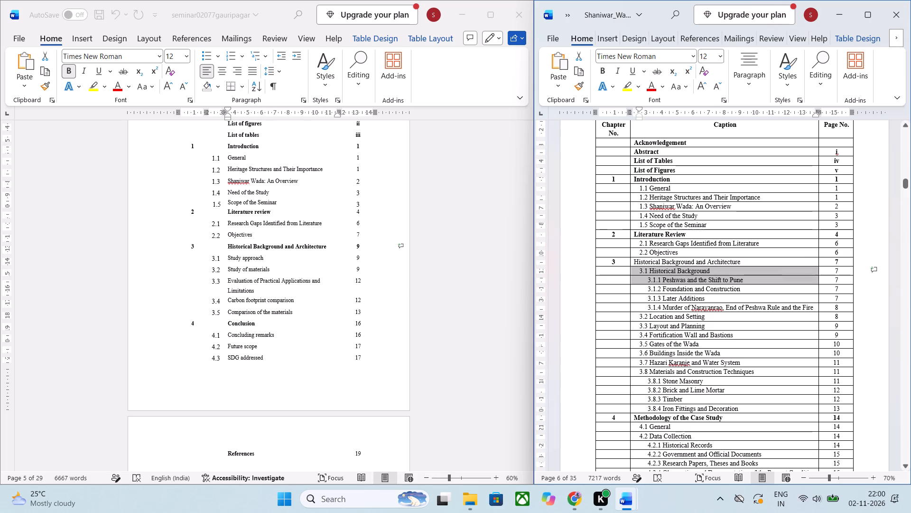
left_click(721, 275)
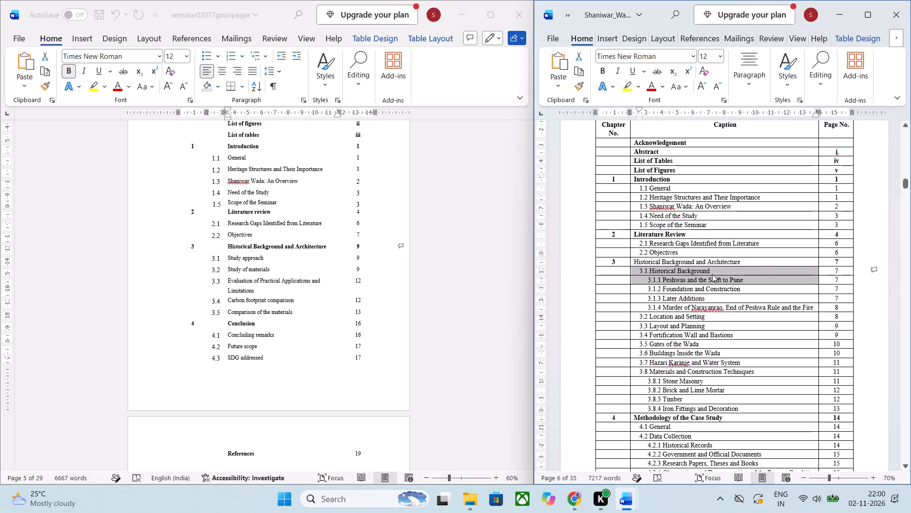
left_click(711, 274)
left_click_drag(711, 273, 669, 269)
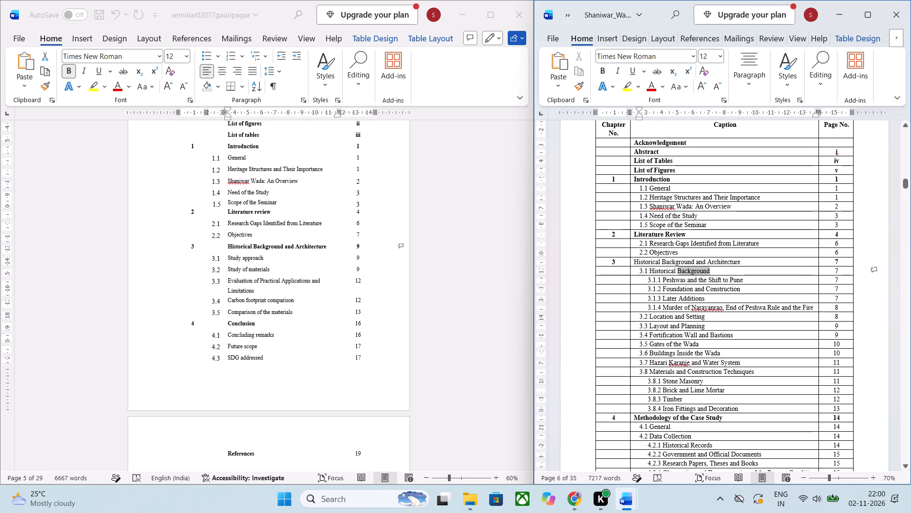
left_click_drag(669, 269, 650, 273)
key("ctrl+c")
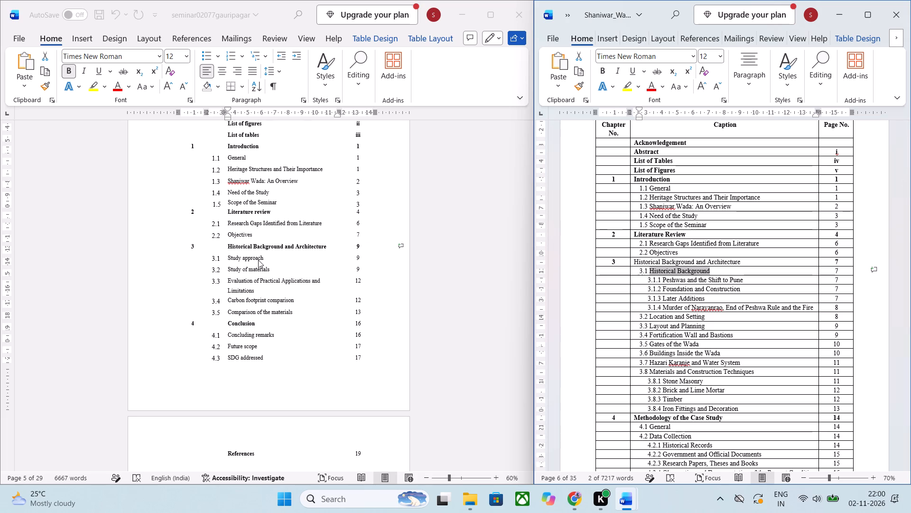
Replace the 3.1 title "Study approach" in the Green Building Materials contents with the copied "Historical Background".
left_click(264, 257)
left_click(264, 257)
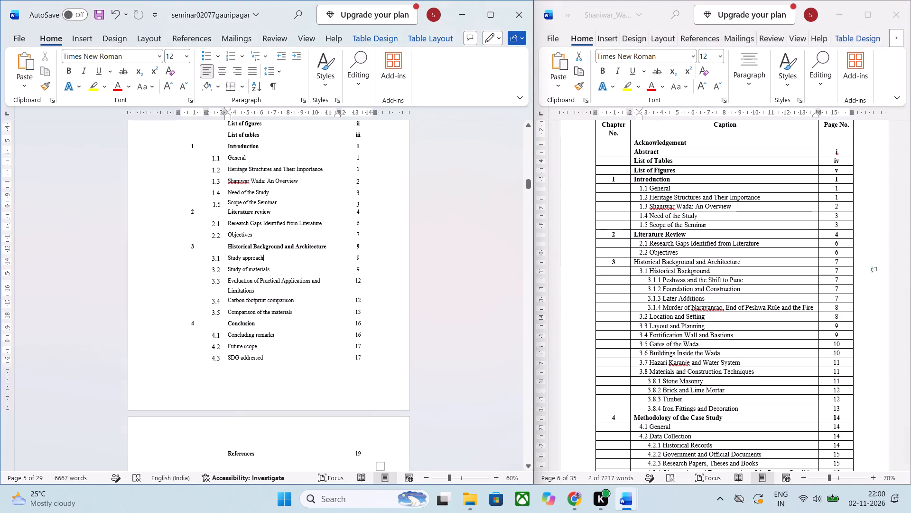
left_click_drag(262, 257, 231, 260)
left_click(231, 260)
left_click(262, 261)
left_click_drag(262, 261, 254, 259)
left_click_drag(254, 259, 232, 258)
key("ctrl+v")
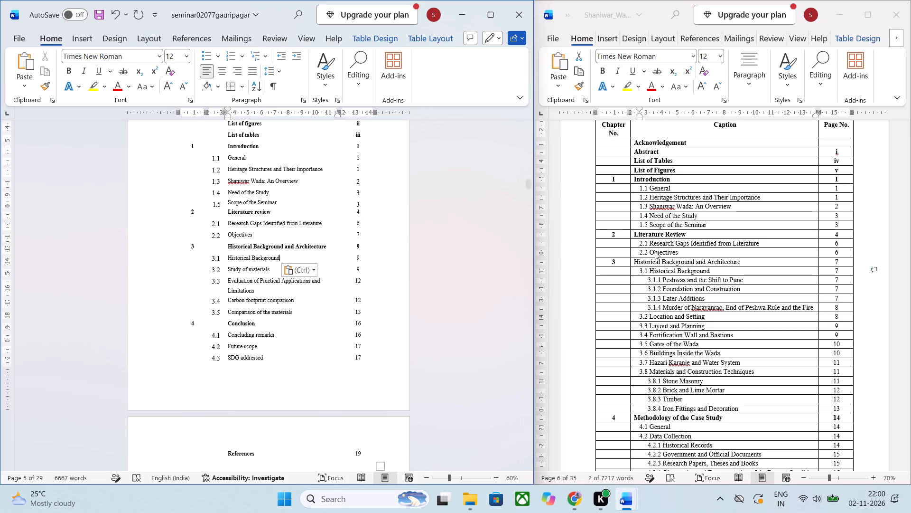
Replace the 3.2 title "Study of materials" with "Location and Setting" copied from the Shaniwar Wada contents table.
left_click(747, 281)
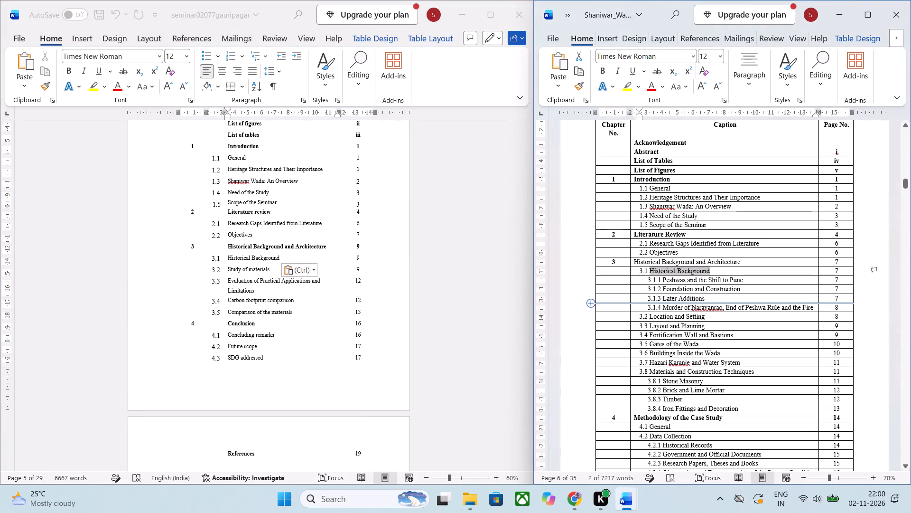
left_click(706, 318)
left_click_drag(706, 318, 655, 317)
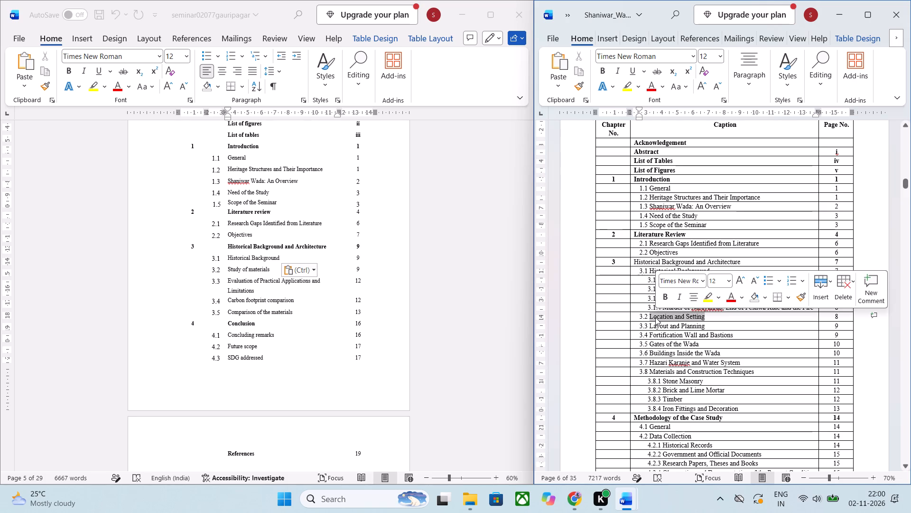
key("ctrl+c")
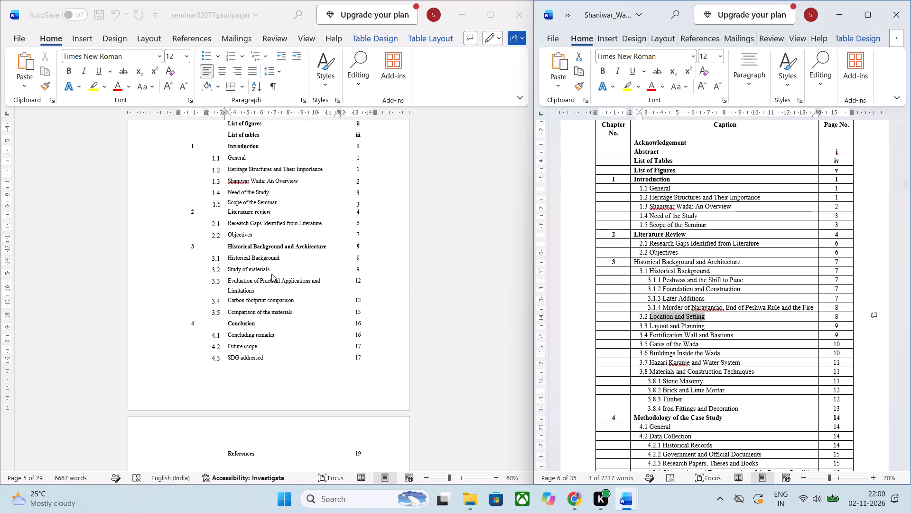
left_click(265, 271)
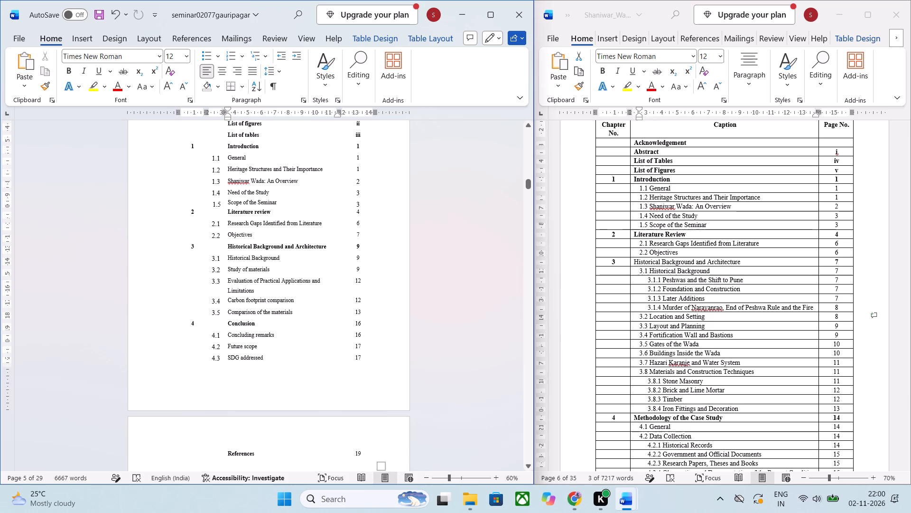
left_click_drag(270, 270, 231, 267)
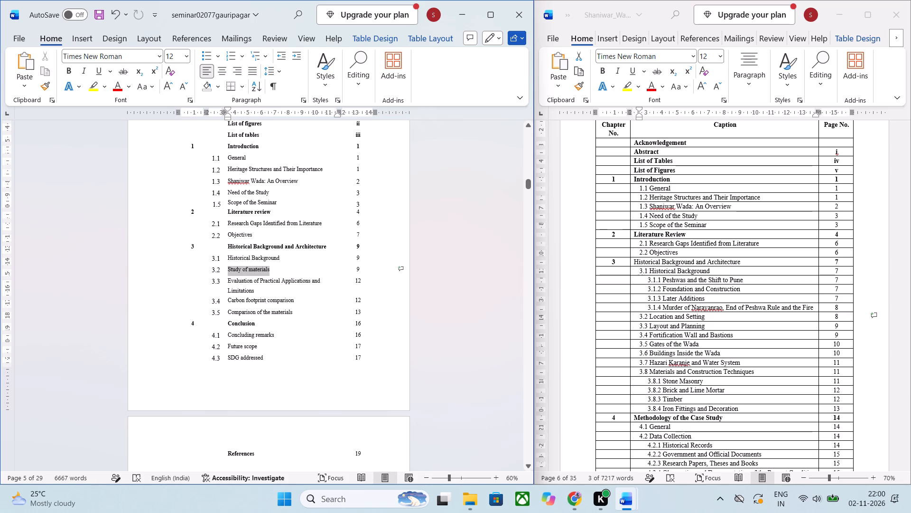
left_click_drag(231, 267, 230, 267)
key("ctrl+v")
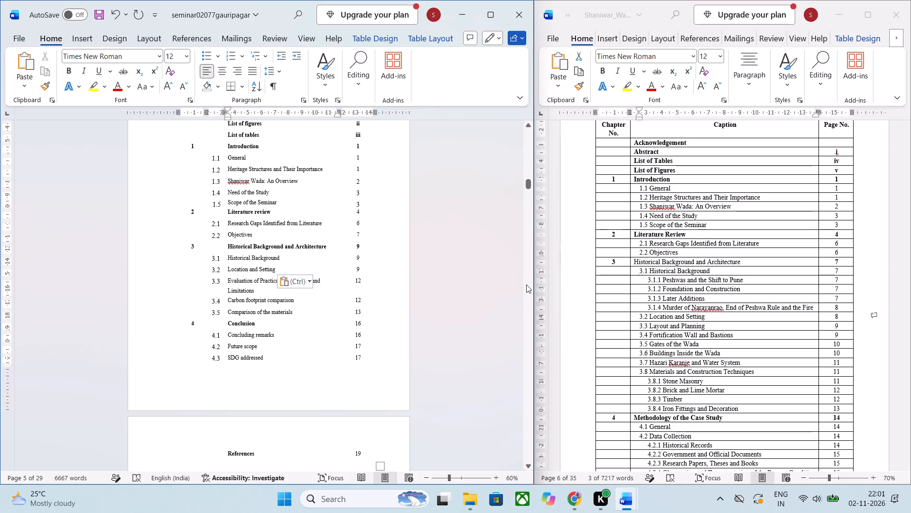
Replace the 3.3 title "Evaluation of Practical Applications and Limitations" with "Layout and Planning" copied from the Shaniwar Wada contents table.
left_click(704, 324)
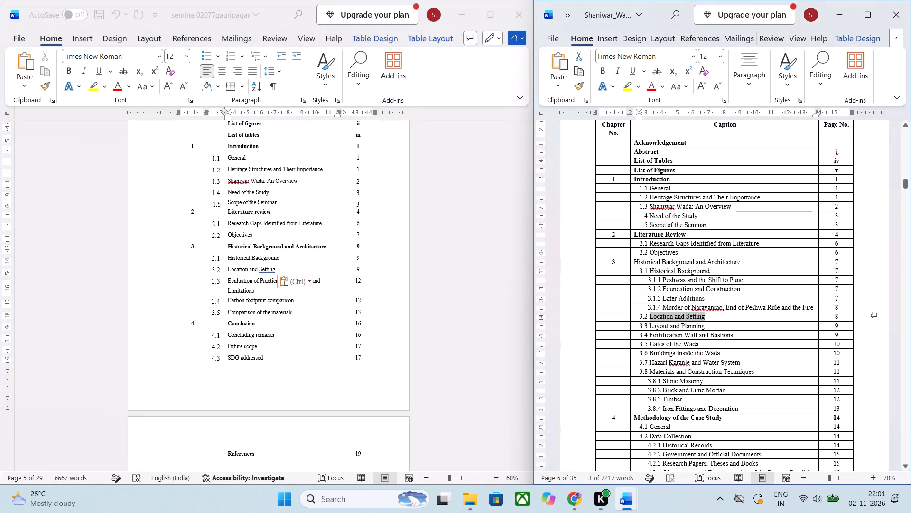
left_click(704, 327)
left_click_drag(704, 327, 655, 325)
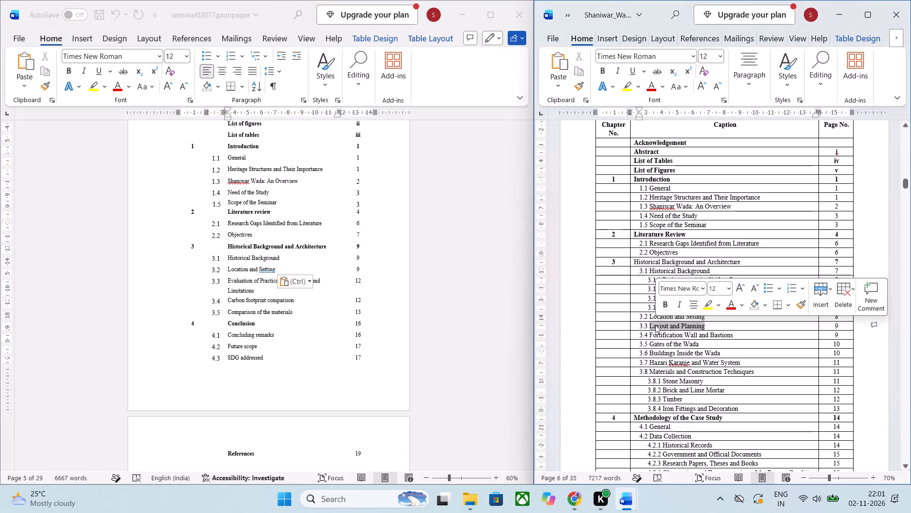
key("ctrl+c")
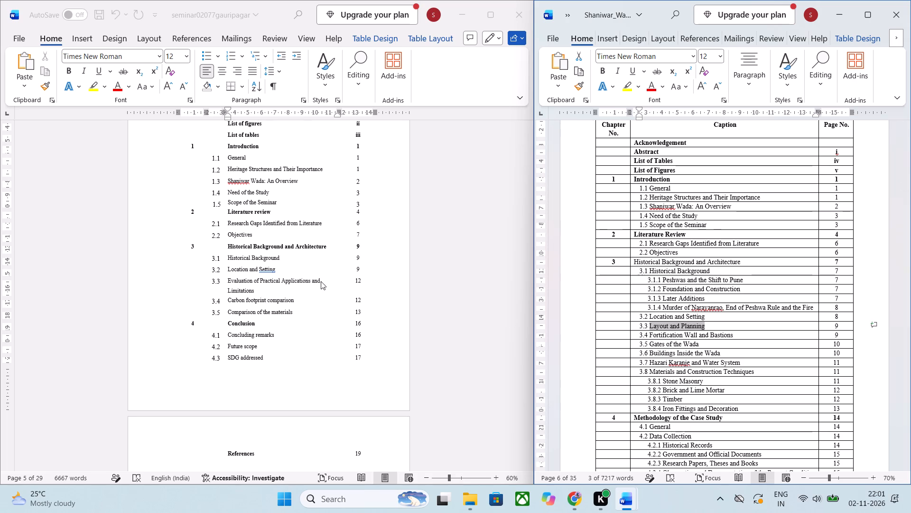
left_click(321, 281)
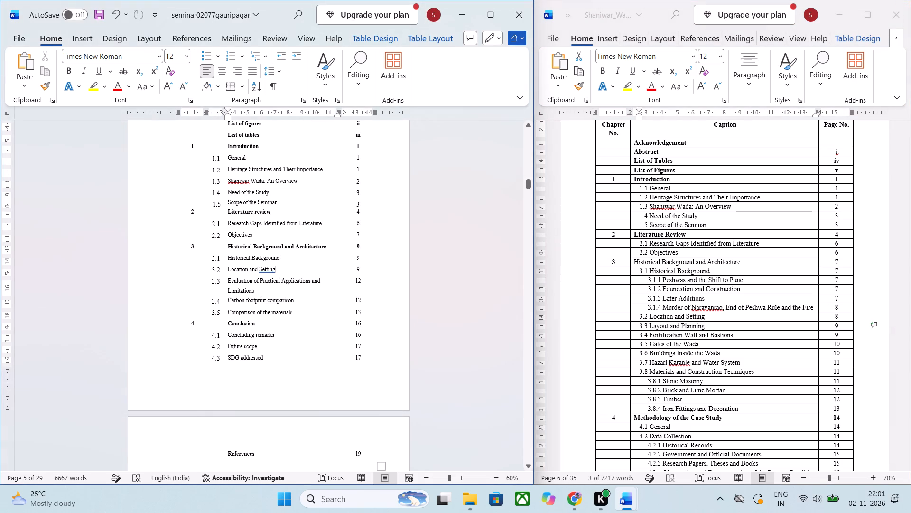
left_click_drag(252, 290, 234, 282)
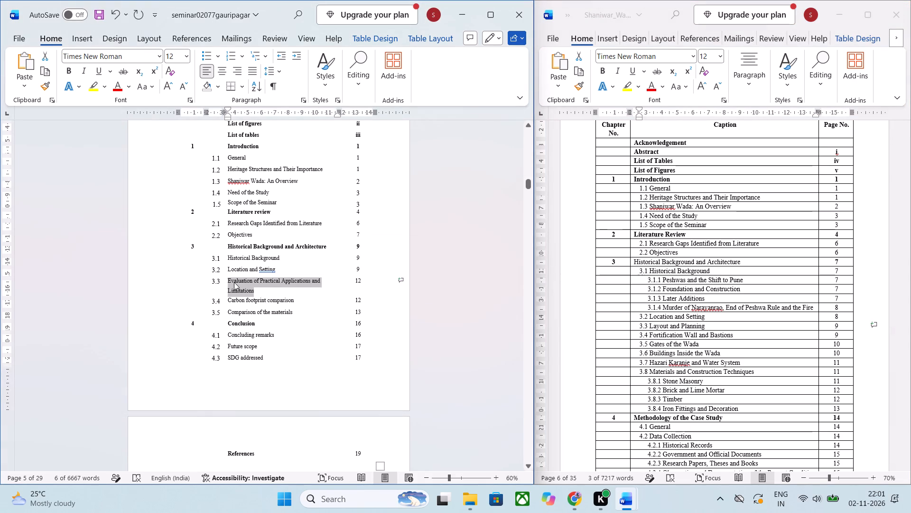
key("ctrl+v")
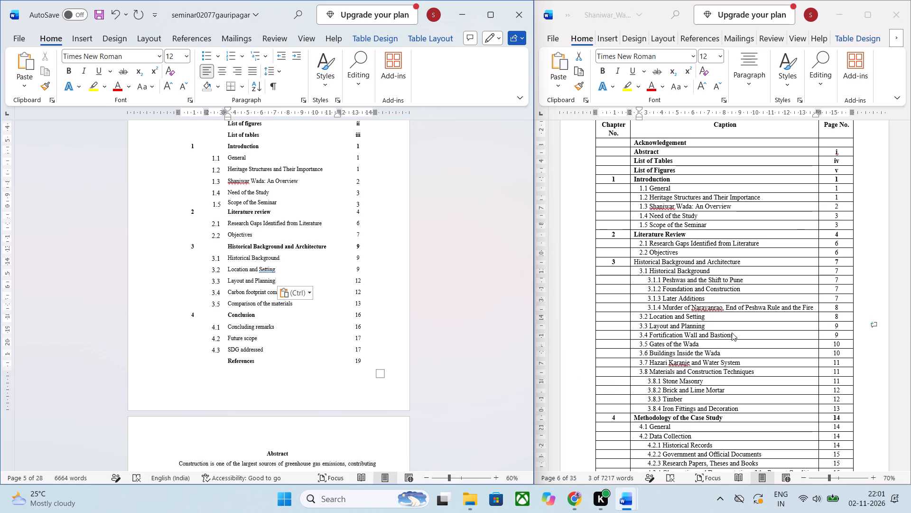
Replace the 3.4 title "Carbon footprint comparison" with "Fortification Wall and Bastions" copied from the Shaniwar Wada contents table.
left_click(716, 338)
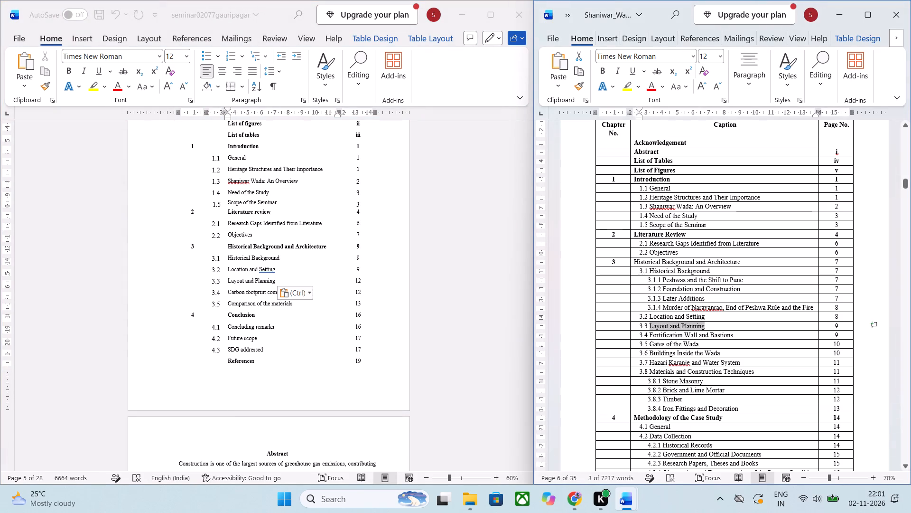
left_click_drag(733, 338, 663, 338)
key("ctrl+v")
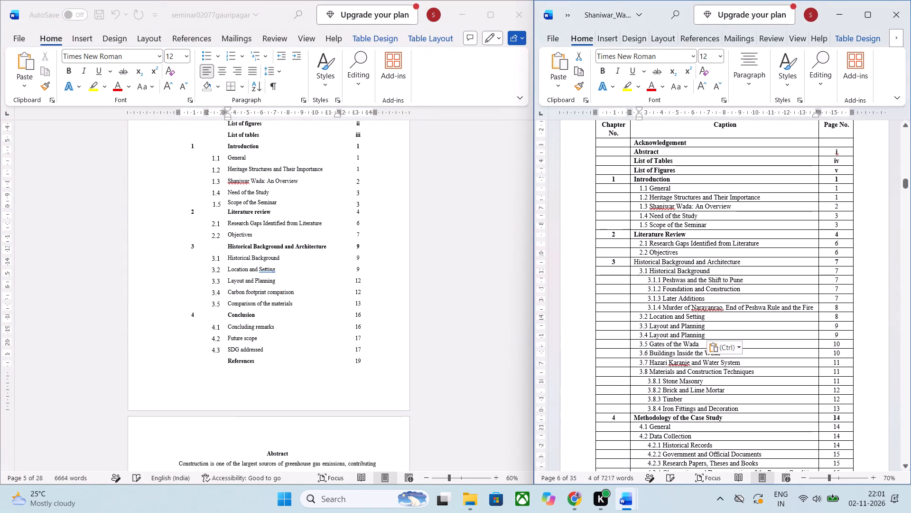
key("ctrl+z")
key("ctrl+c")
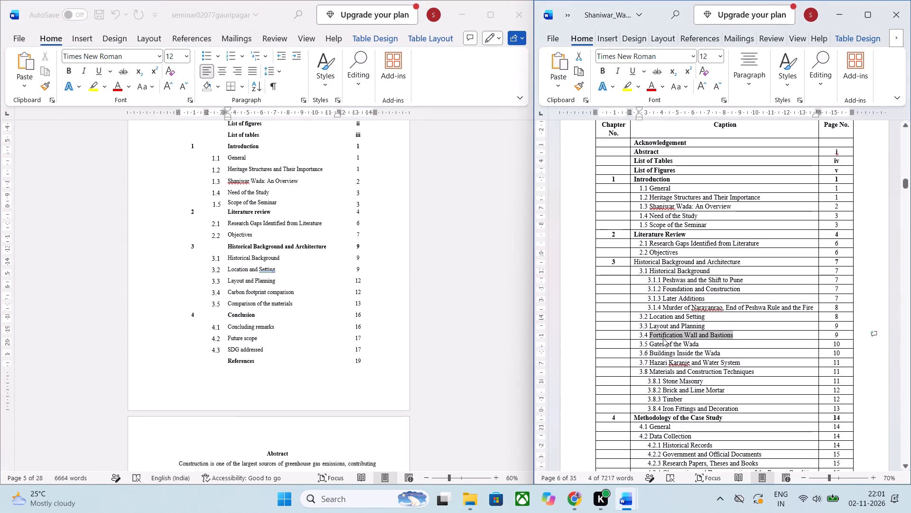
left_click(275, 294)
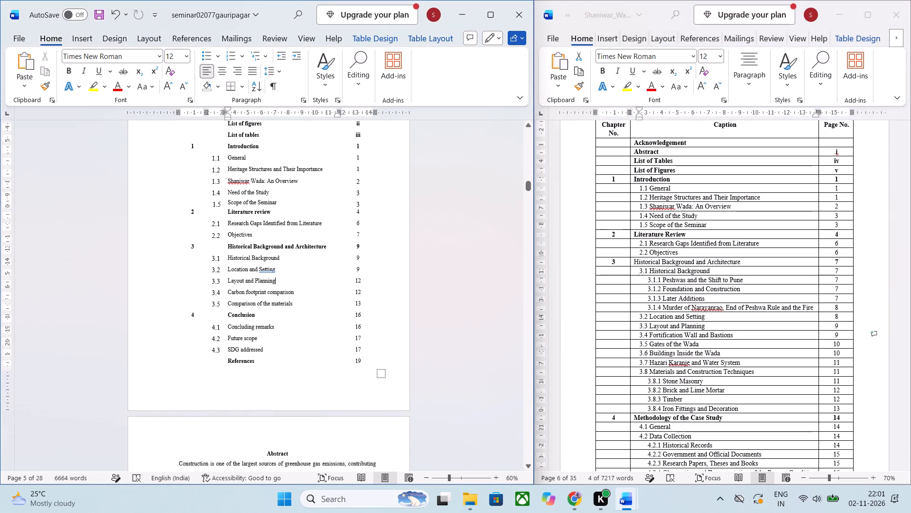
left_click_drag(294, 291, 230, 285)
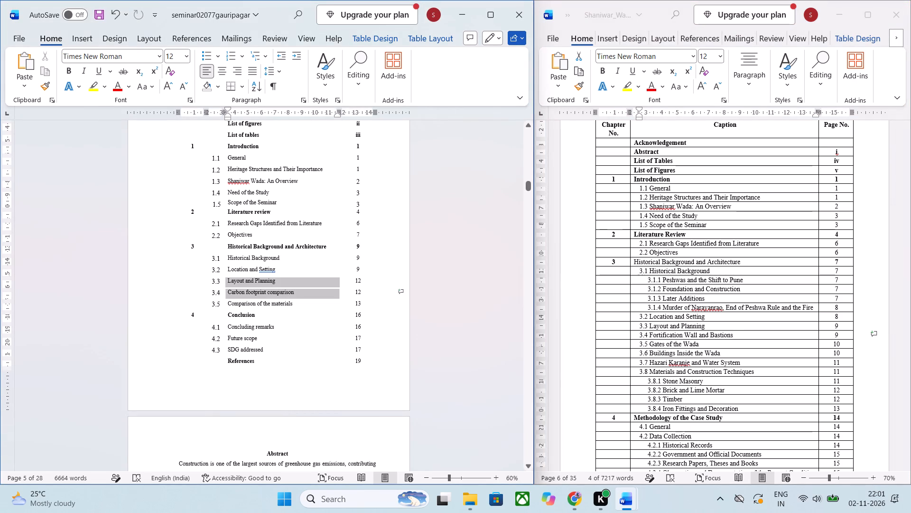
left_click_drag(230, 285, 229, 294)
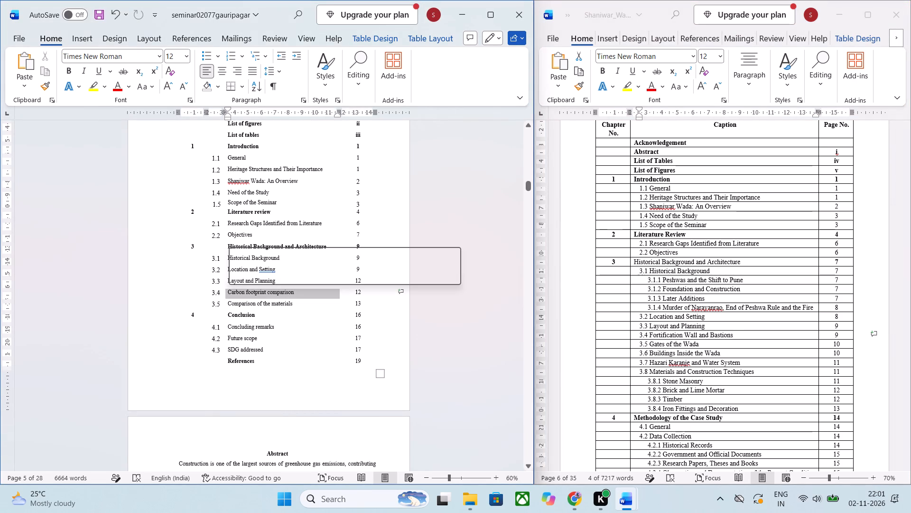
left_click(295, 290)
left_click(294, 292)
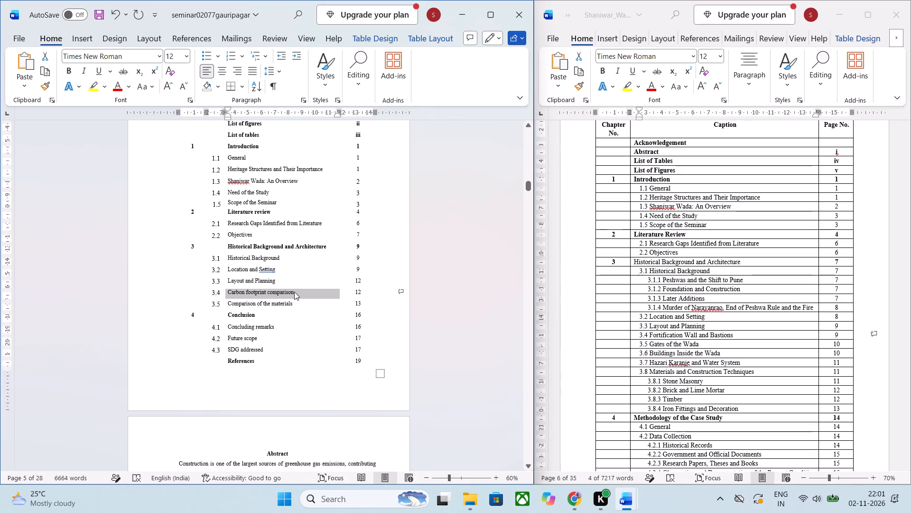
left_click_drag(294, 292, 236, 292)
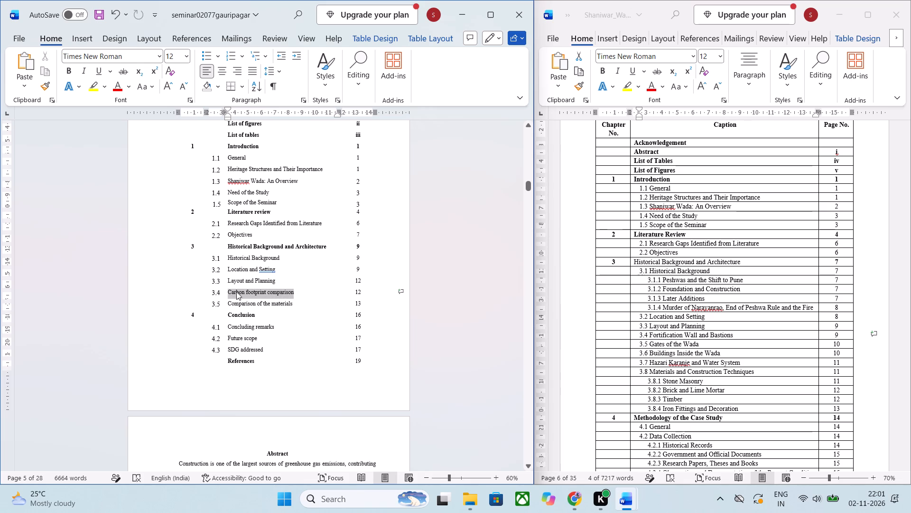
left_click_drag(236, 292, 233, 292)
key("ctrl+v")
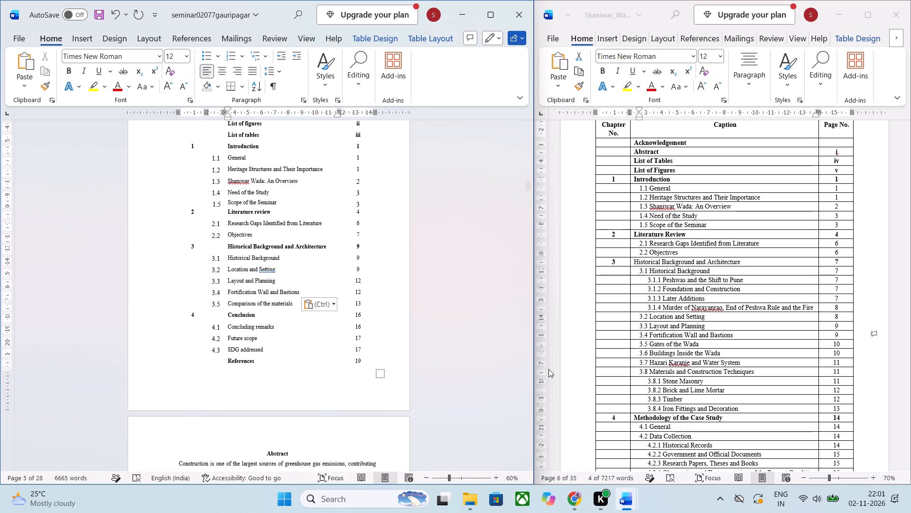
Replace the 3.5 title "Comparison of the materials" with "Gates of the Wada" copied from the Shaniwar Wada contents table.
left_click(696, 343)
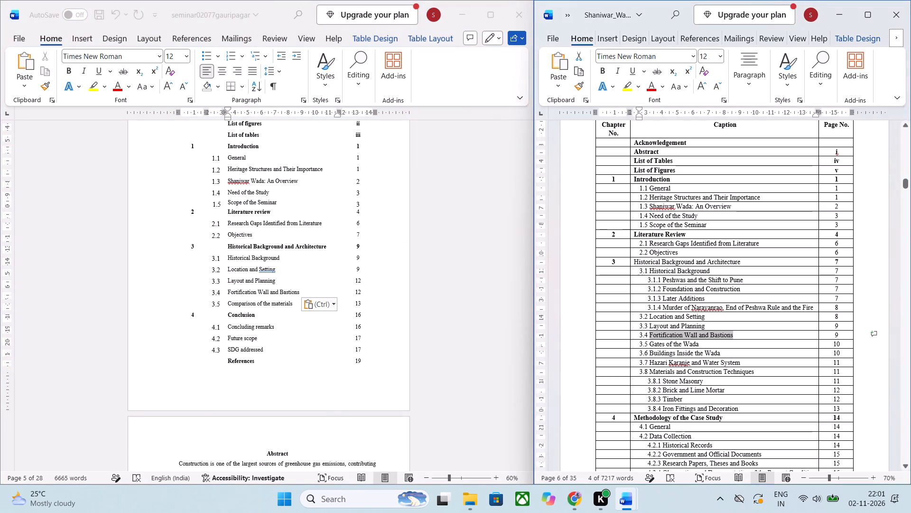
left_click(699, 345)
left_click_drag(699, 345, 652, 344)
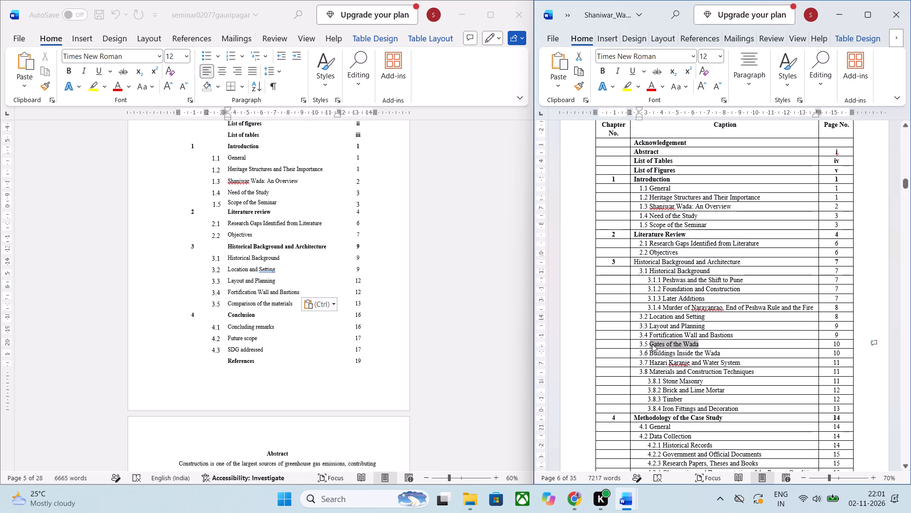
key("ctrl+c")
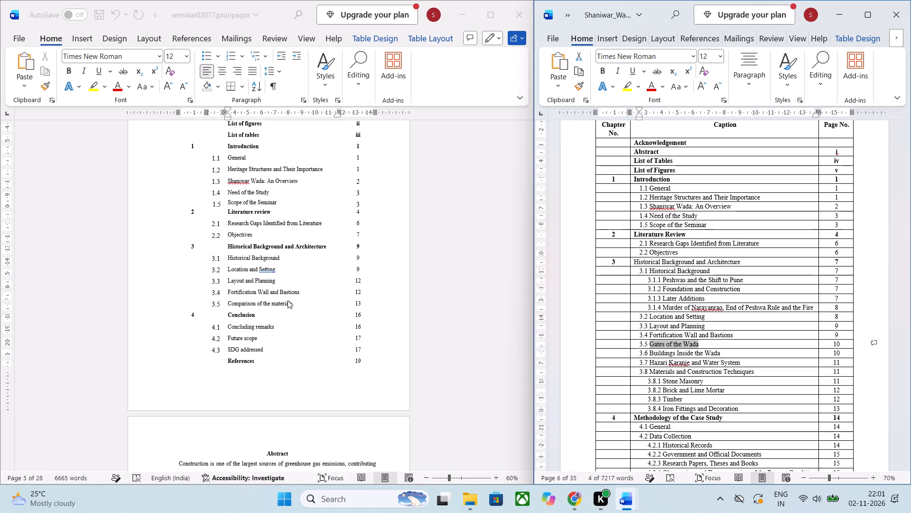
left_click(285, 303)
left_click_drag(294, 304, 232, 302)
key("ctrl+v")
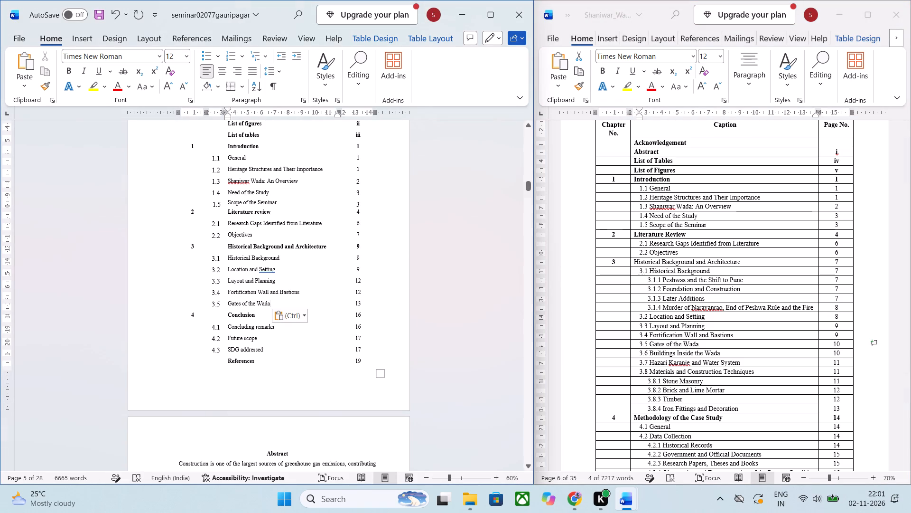
Add entry 3.6 below 3.5 in the Green Building Materials contents, with the title "Buildings Inside the Wada" copied from the Shaniwar Wada contents table.
key("Return")
double_click(216, 312)
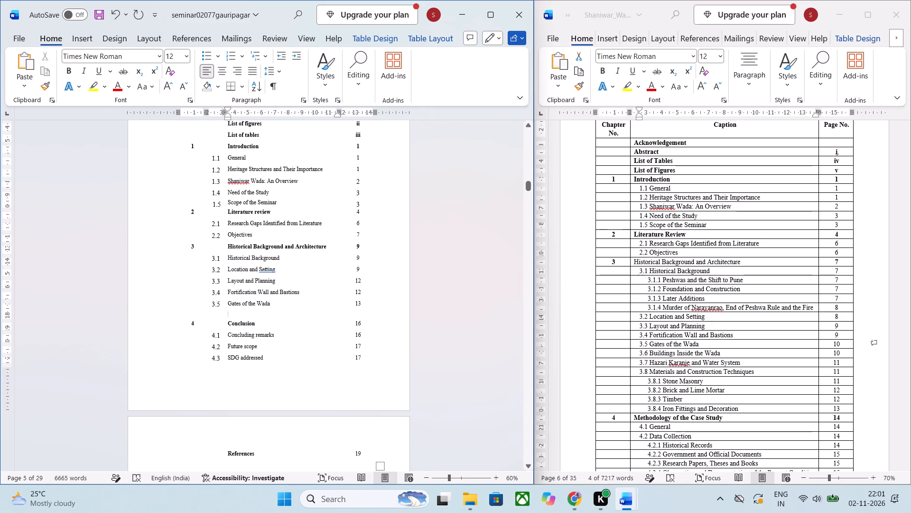
double_click(213, 318)
key("space")
key("space")
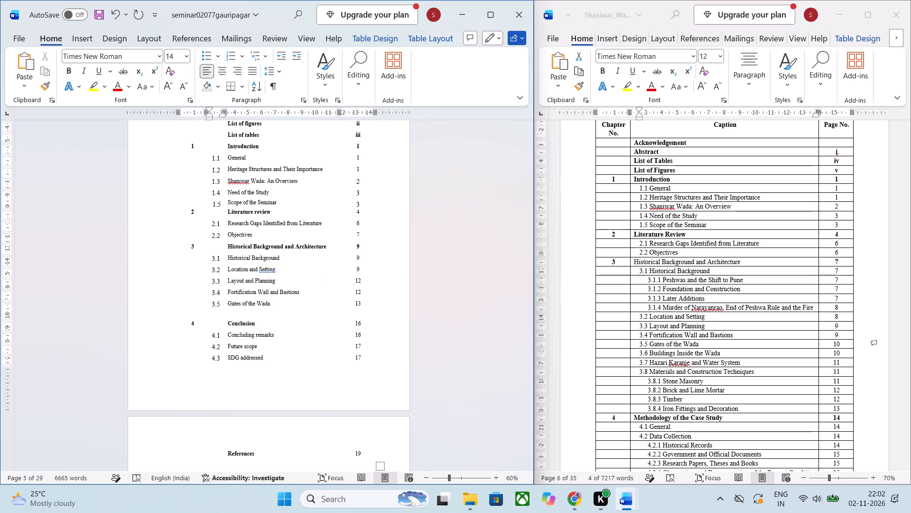
type("3.6")
left_click(235, 313)
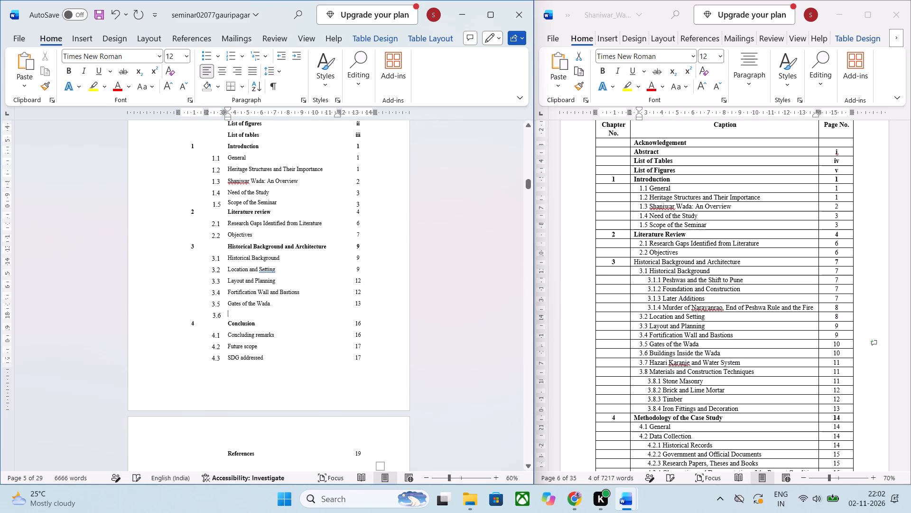
left_click(719, 352)
left_click_drag(719, 352, 663, 354)
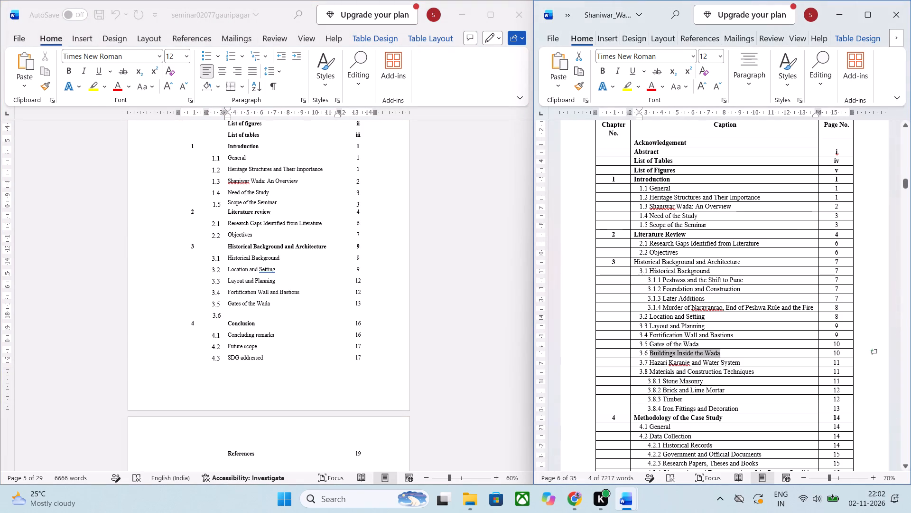
left_click_drag(663, 354, 656, 356)
key("ctrl+c")
double_click(230, 316)
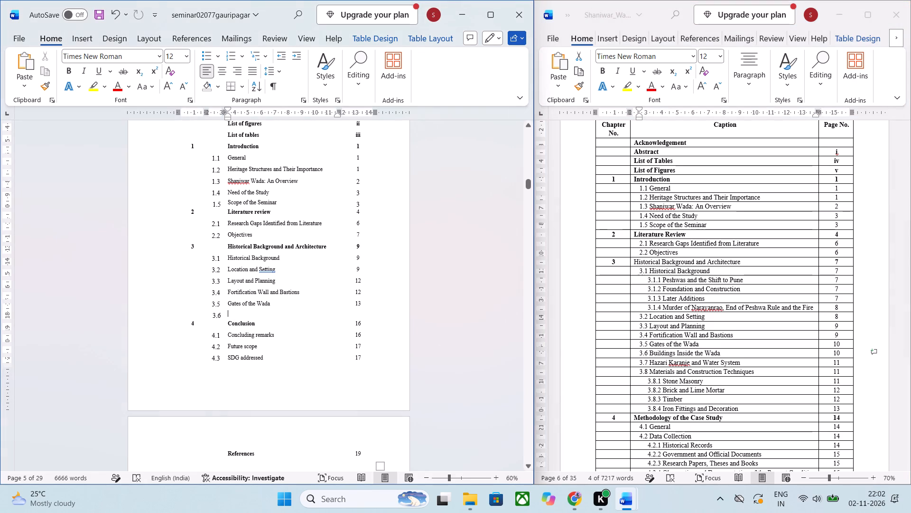
key("ctrl+v")
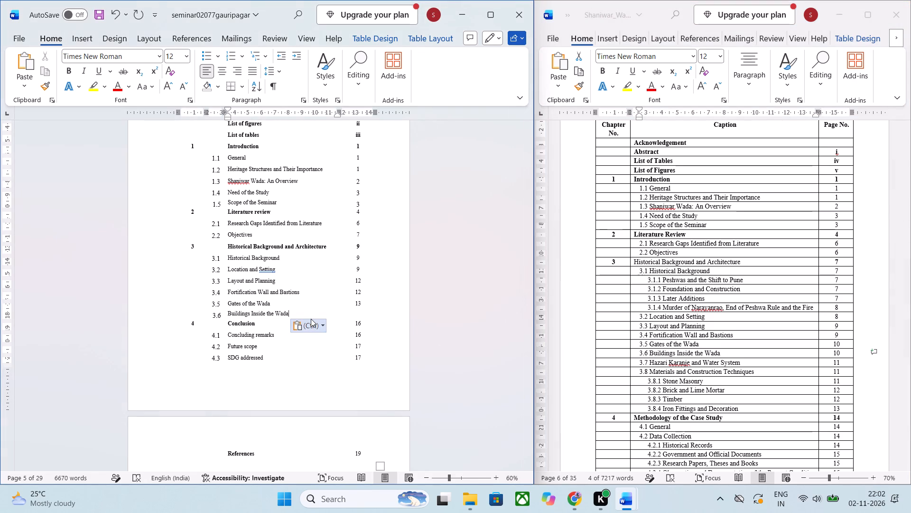
Add three empty lines below "Buildings Inside the Wada" in the caption column of the contents.
key("Return")
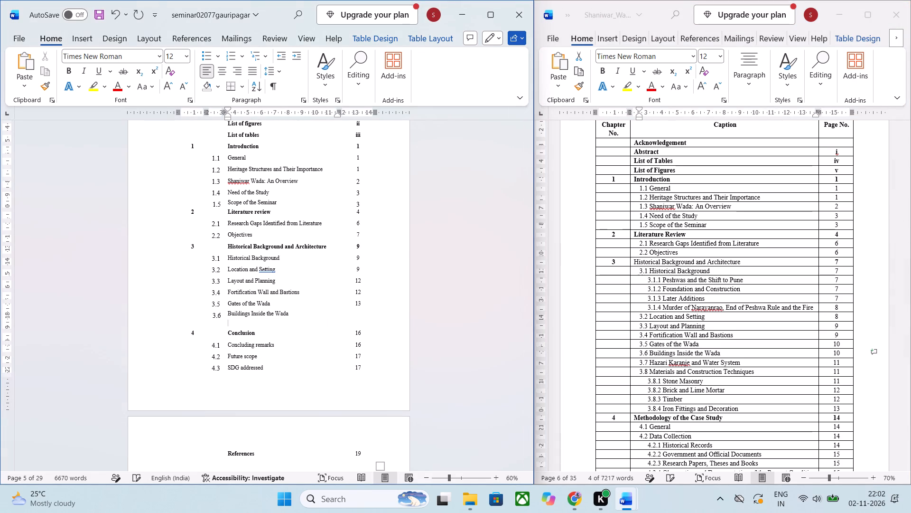
key("Return")
key("Return")
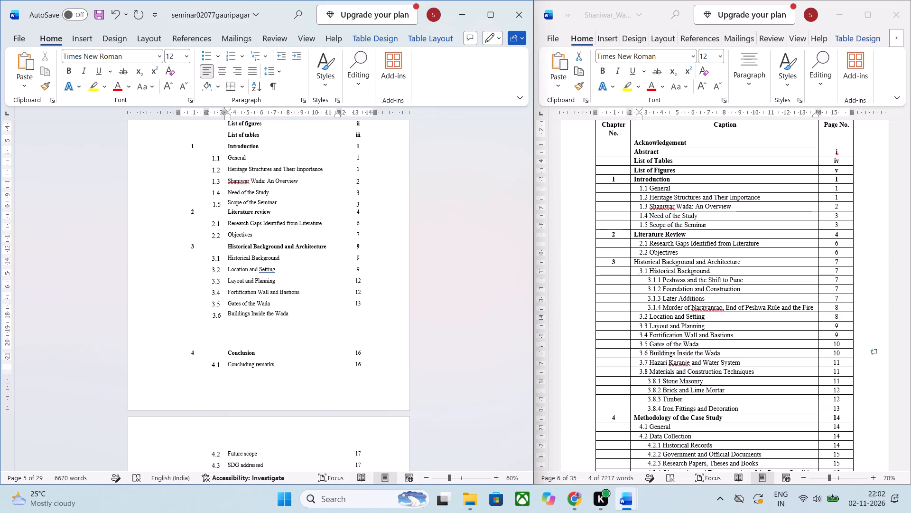
Copy the title "Hazari Karanje and Water System" from the Shaniwar Wada contents table to the line below "Buildings Inside the Wada".
scroll(648, 359, "down", 3)
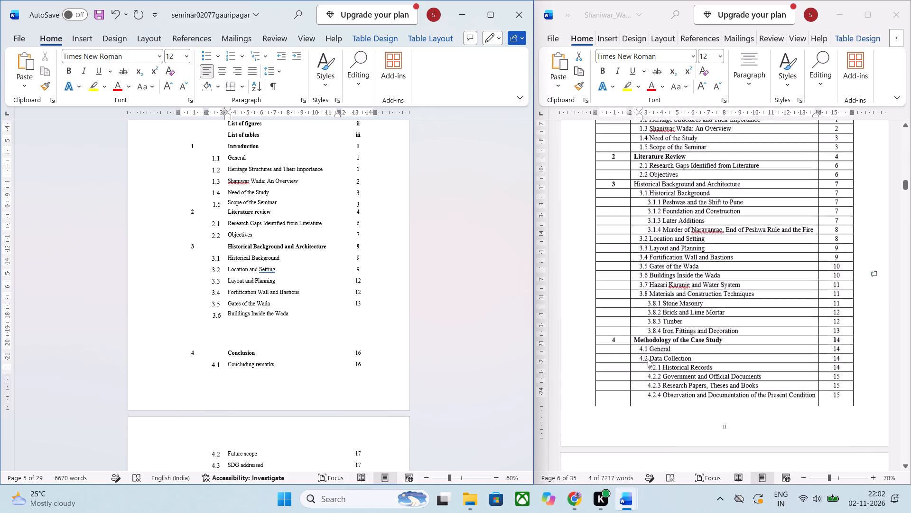
scroll(648, 359, "down", 8)
scroll(648, 359, "up", 1)
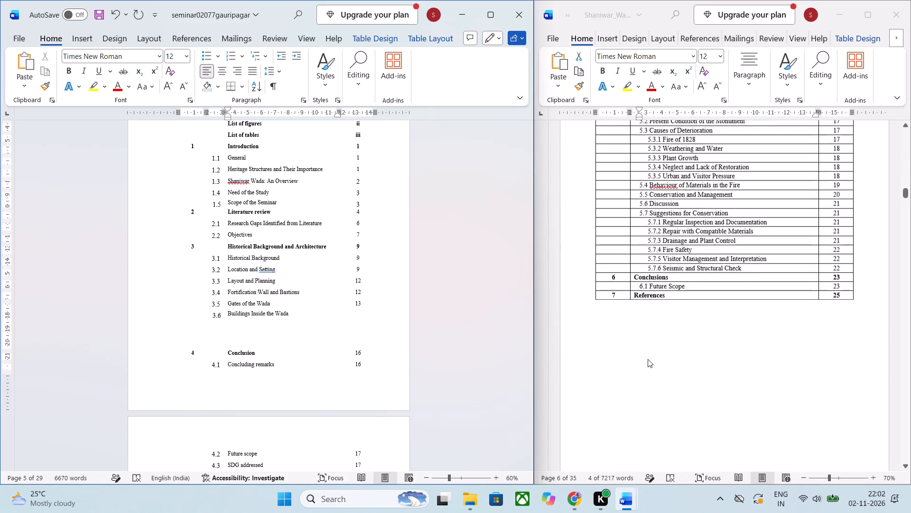
scroll(648, 359, "up", 6)
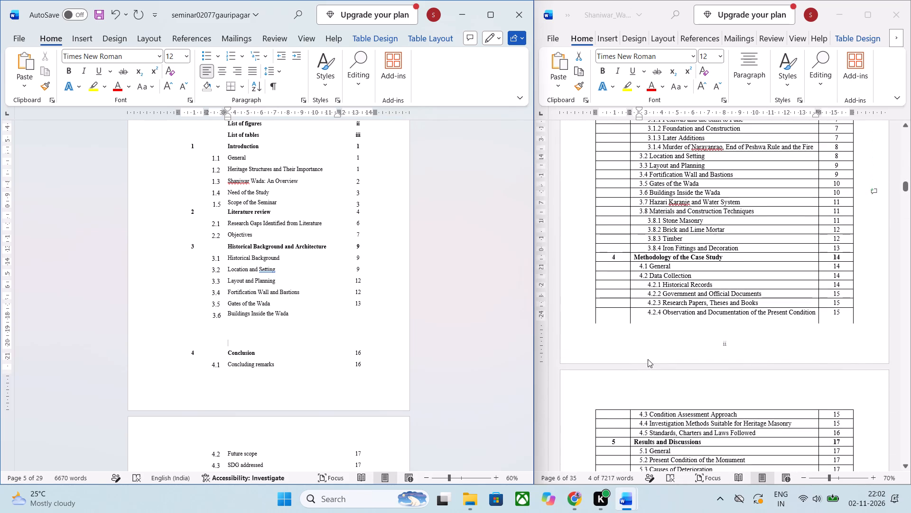
scroll(592, 334, "up", 2)
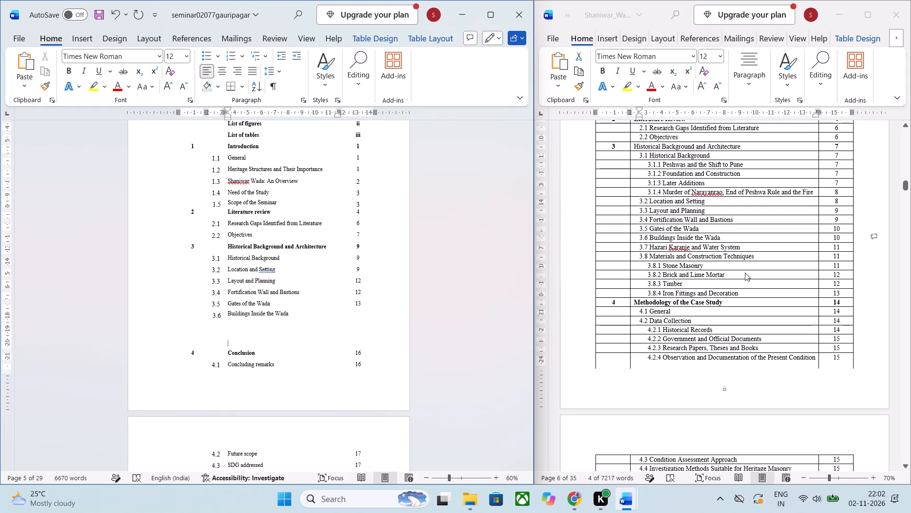
left_click(739, 248)
left_click(739, 243)
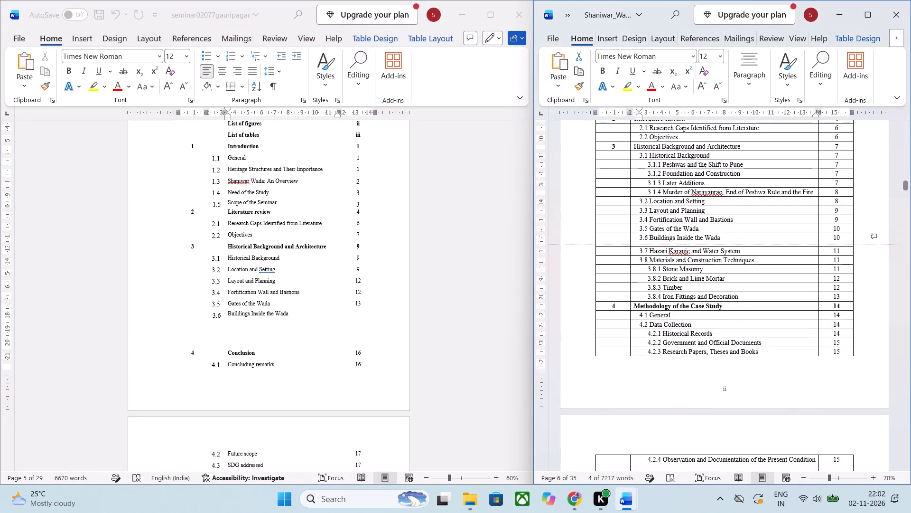
left_click(739, 251)
left_click_drag(739, 251, 657, 252)
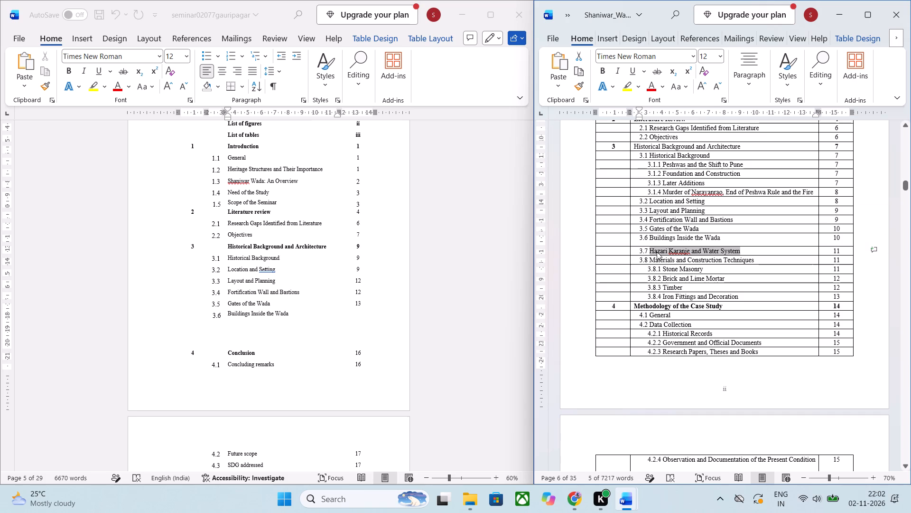
key("ctrl+c")
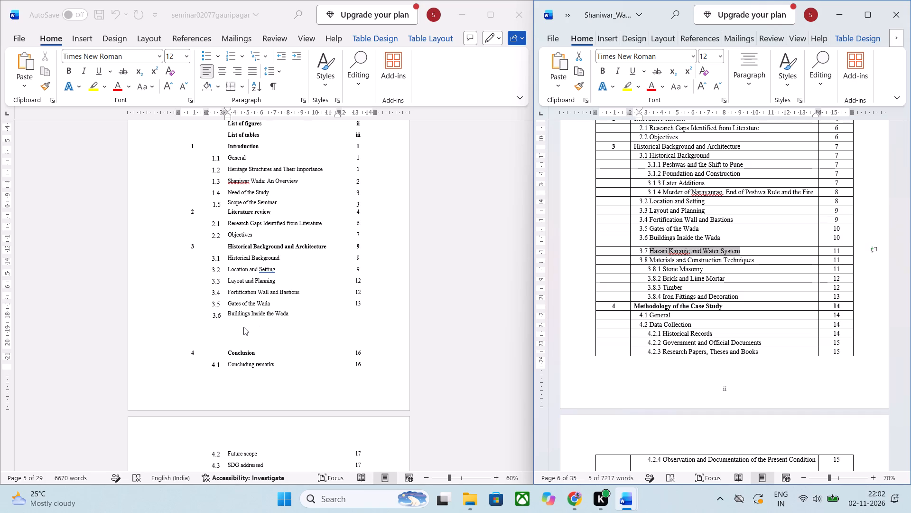
double_click(243, 327)
double_click(229, 325)
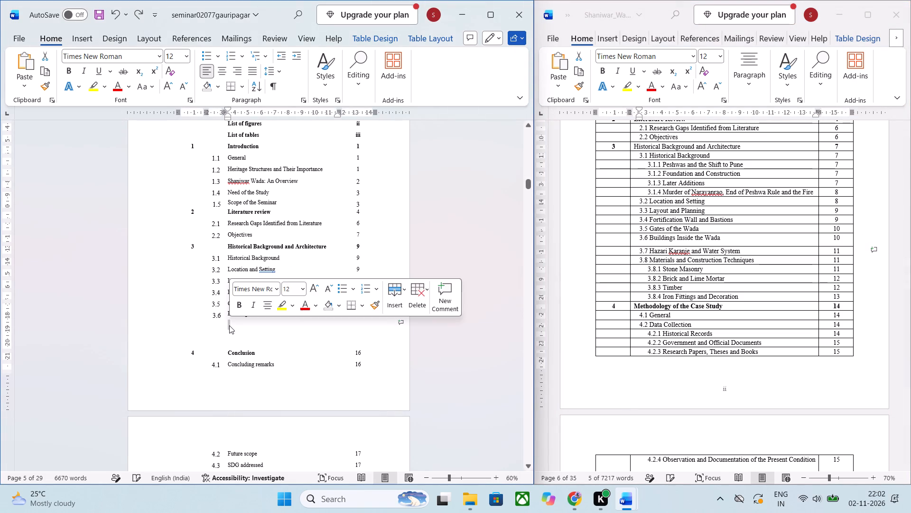
left_click(229, 325)
key("ctrl+v")
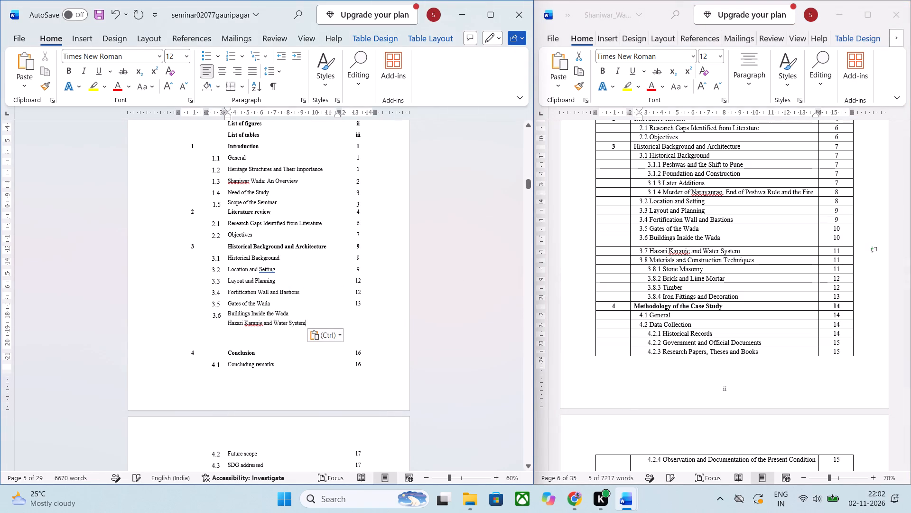
Number the "Hazari Karanje and Water System" entry 3.7, aligned with the section numbers above.
double_click(215, 328)
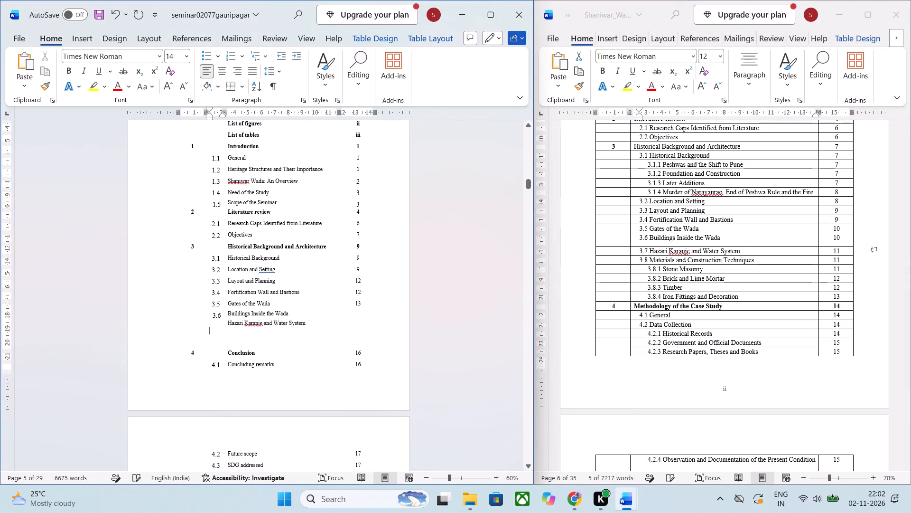
double_click(215, 328)
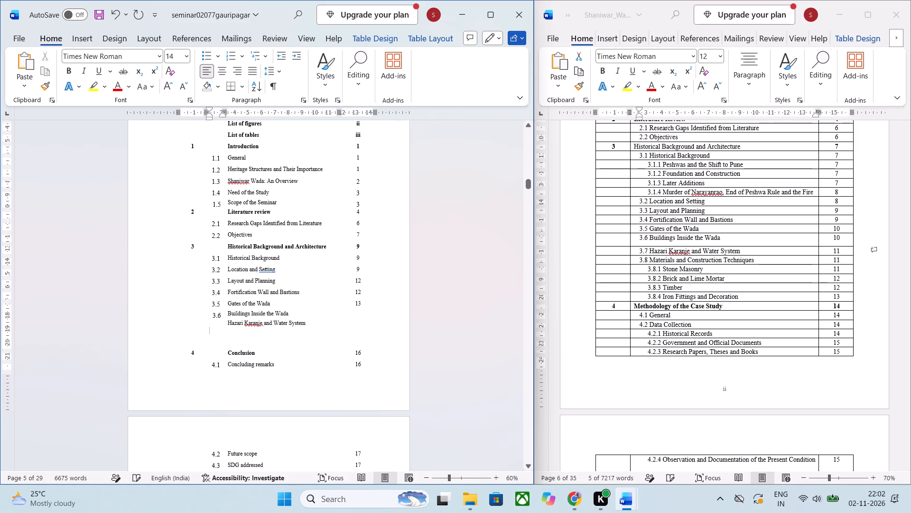
double_click(215, 324)
key("space")
key("space")
type("3.7")
Add the section number 3.8 on the line below 3.7 in the Green Building Materials contents.
left_click(312, 330)
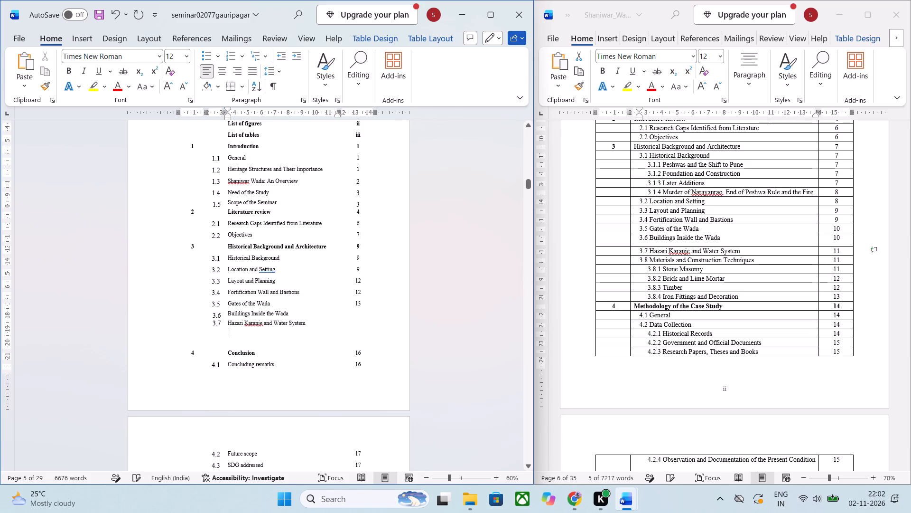
double_click(216, 335)
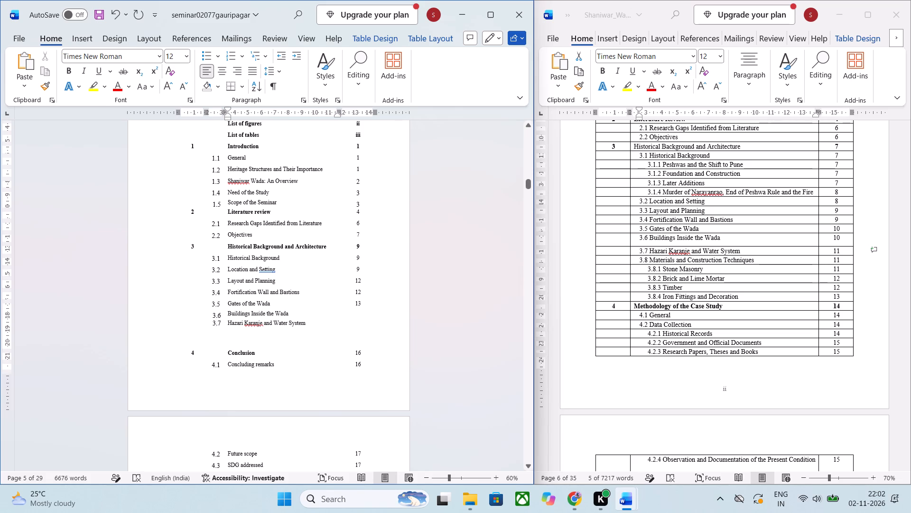
double_click(216, 335)
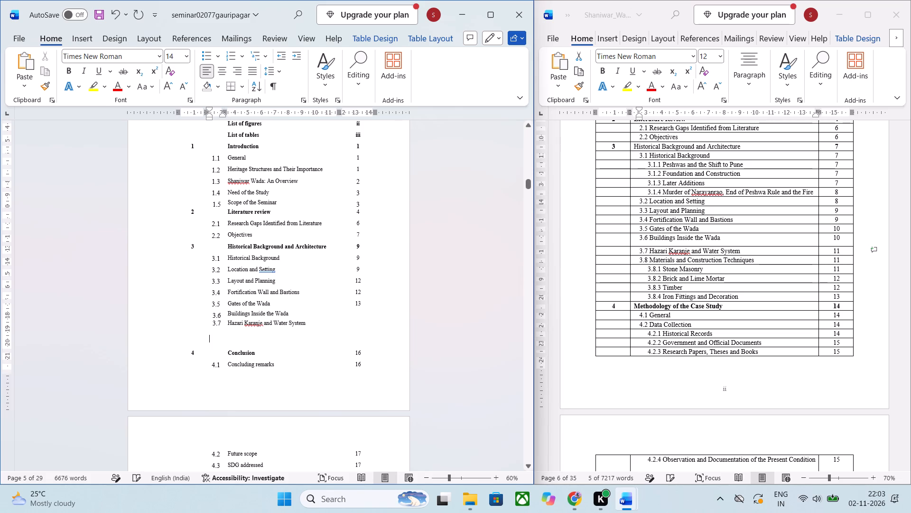
double_click(216, 331)
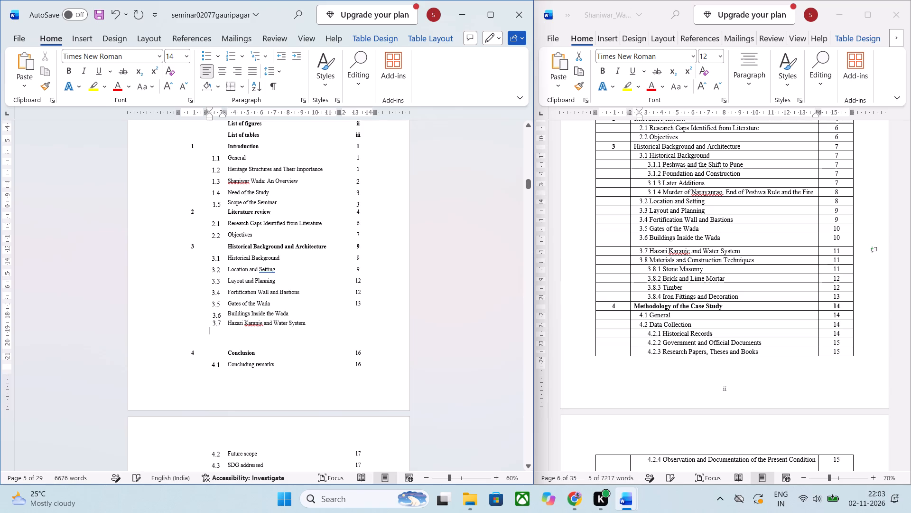
key("space")
key("space")
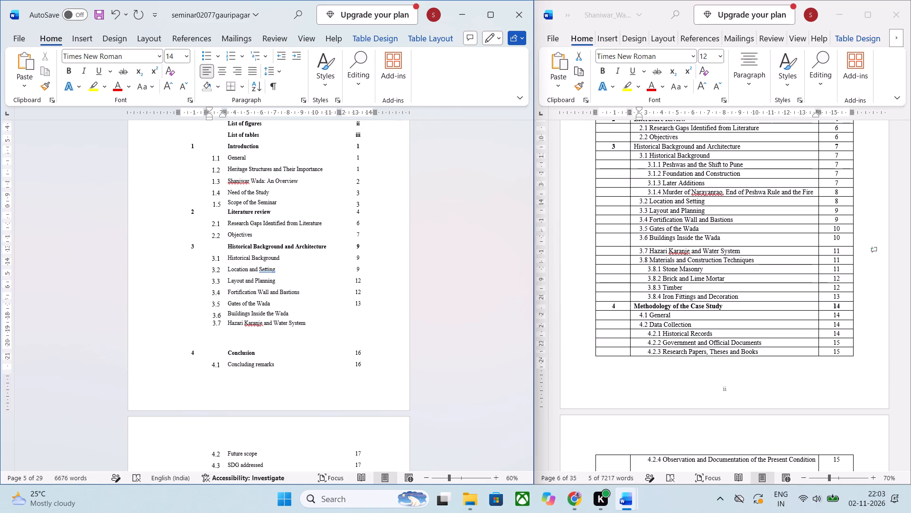
type("3.")
key("7")
key("BackSpace")
key("8")
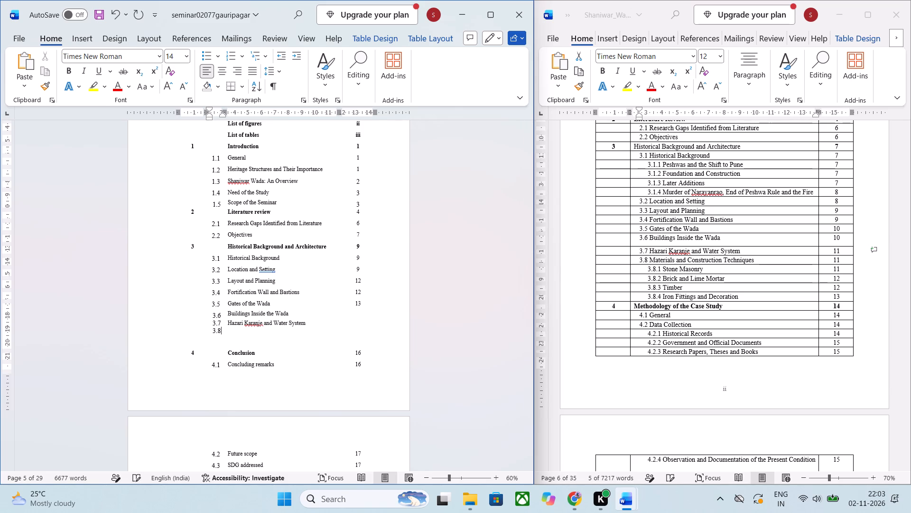
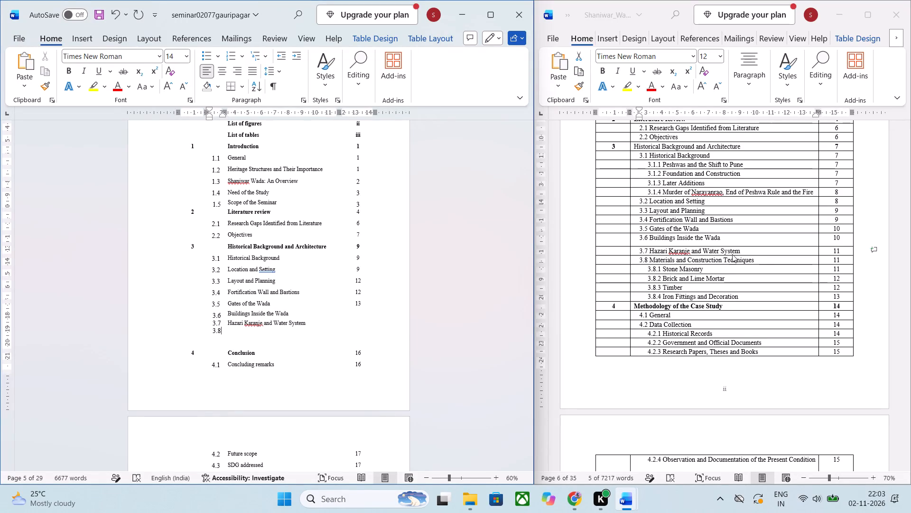
Copy the title "Materials and Construction Techniques" from the Shaniwar Wada contents table to the caption line beside 3.8.
left_click(756, 259)
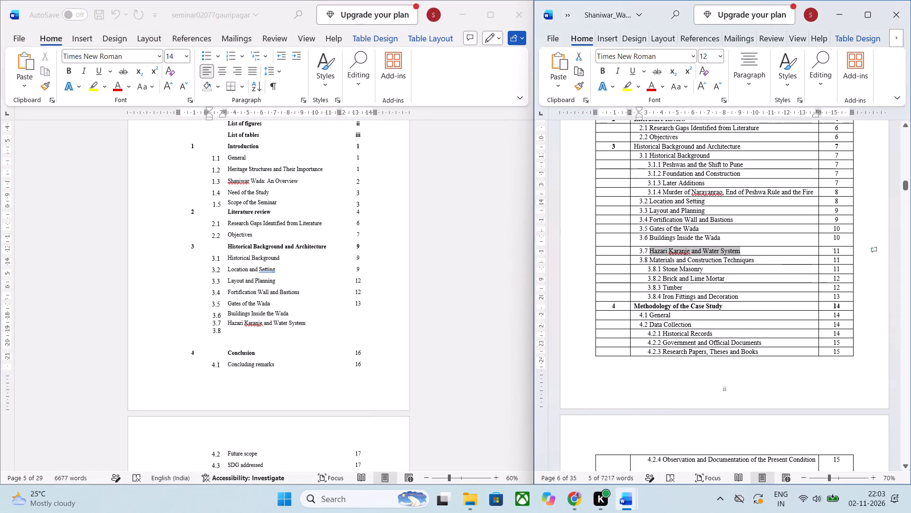
left_click_drag(753, 260, 660, 260)
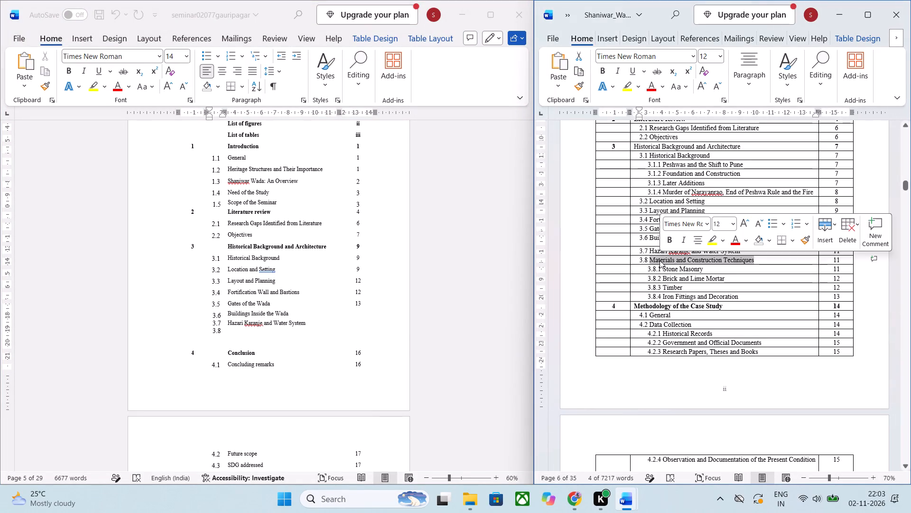
key("ctrl+c")
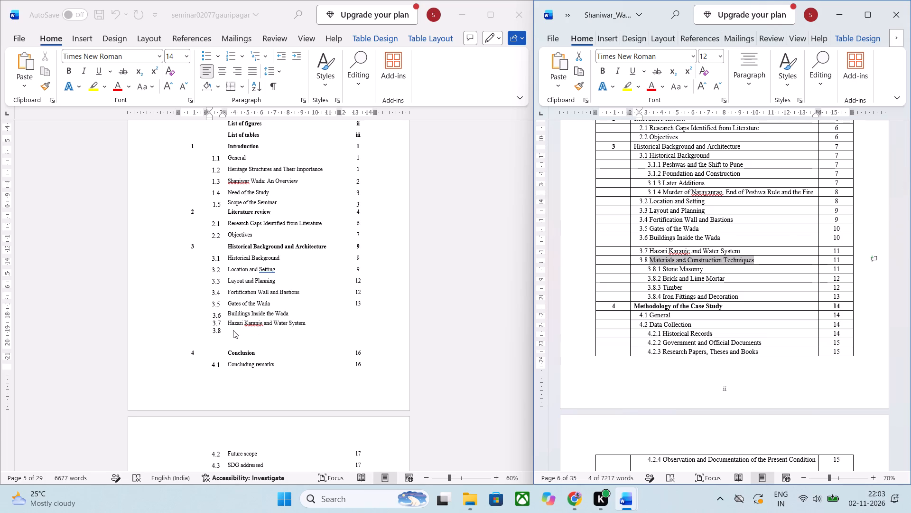
left_click(235, 330)
double_click(235, 330)
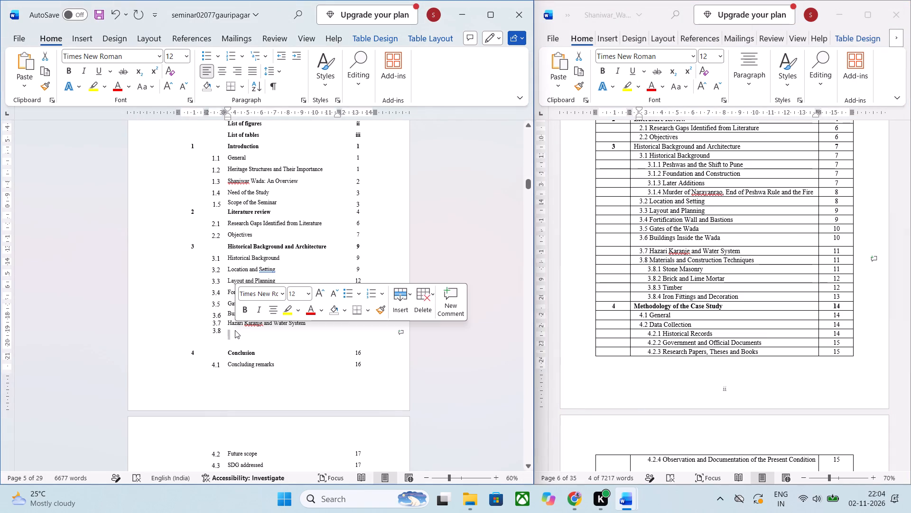
key("ctrl+v")
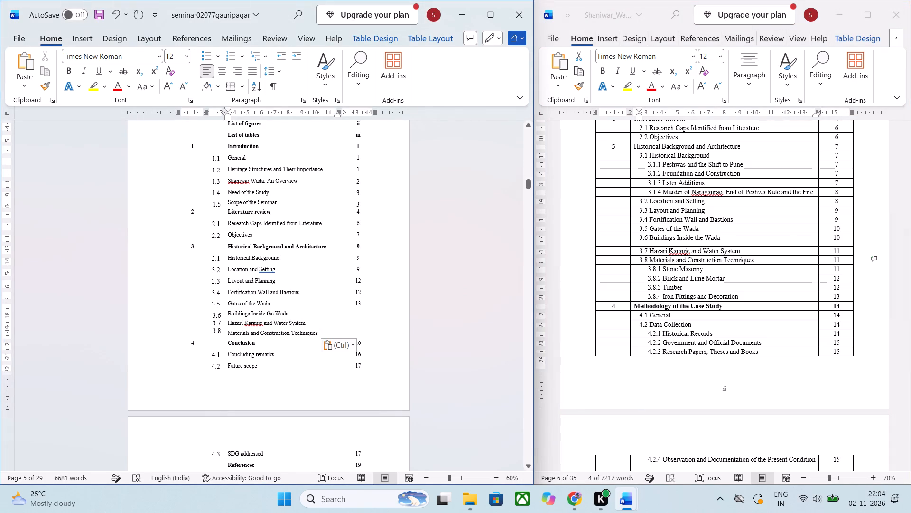
Place the cursor in the page-number column beside "Buildings Inside the Wada" in the Green Building Materials contents.
left_click(359, 312)
double_click(358, 311)
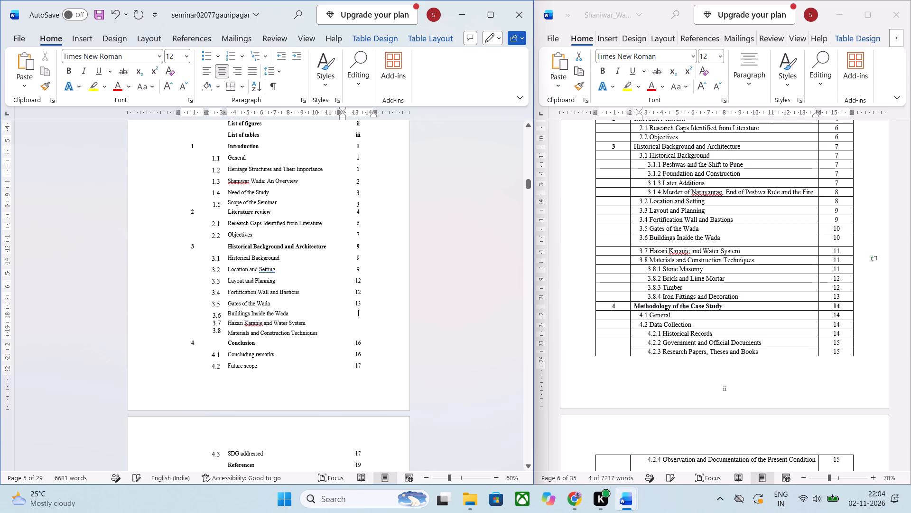
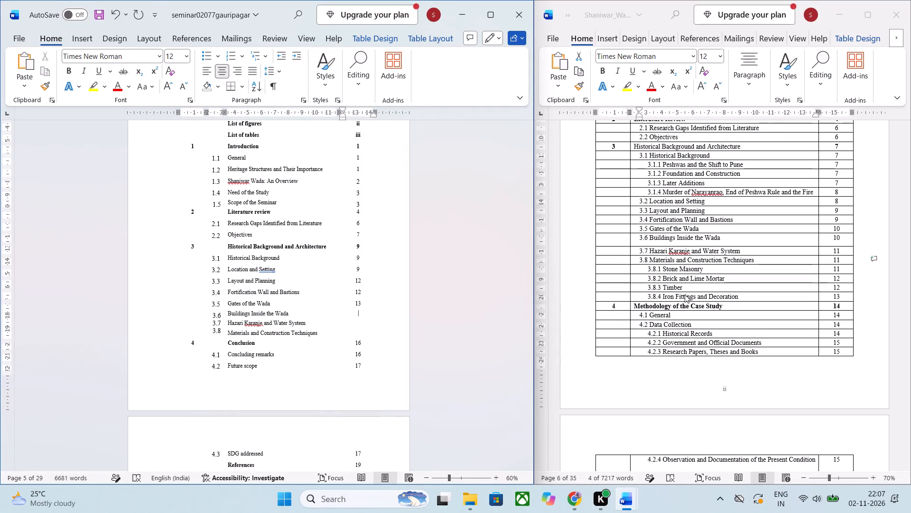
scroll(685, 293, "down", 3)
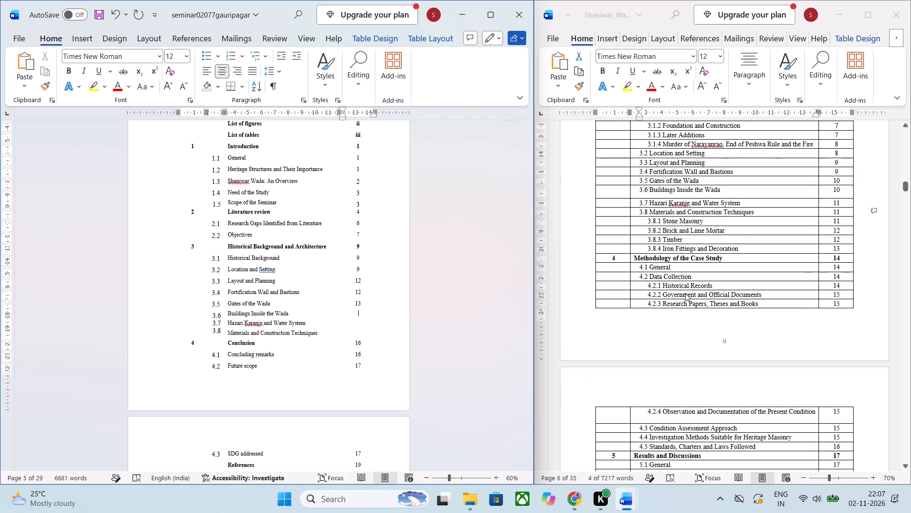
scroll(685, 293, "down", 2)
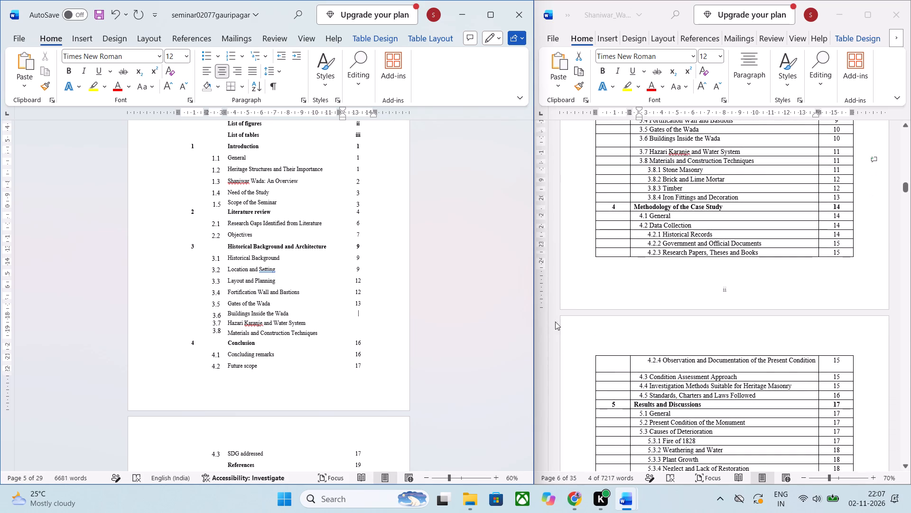
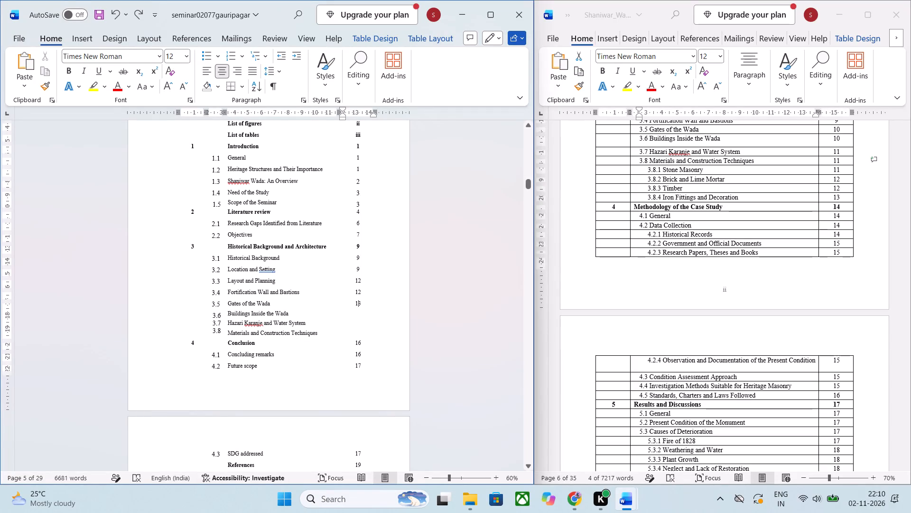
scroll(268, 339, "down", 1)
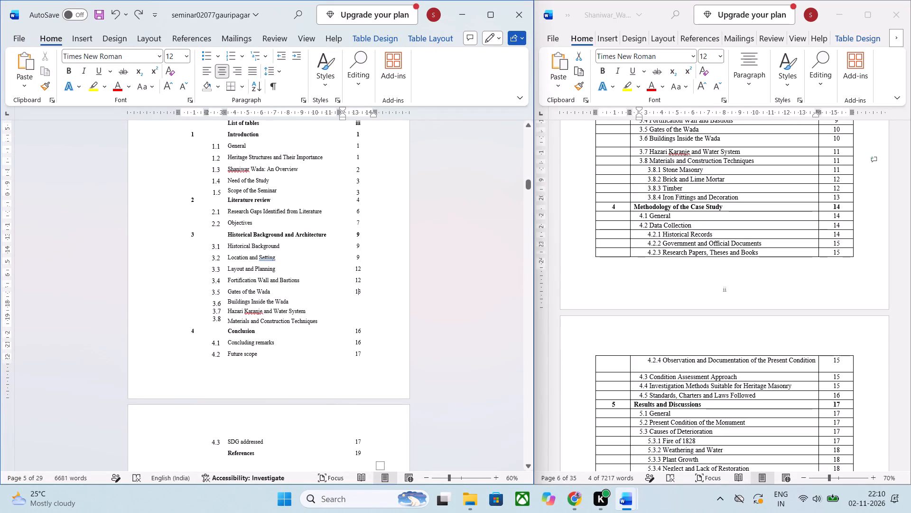
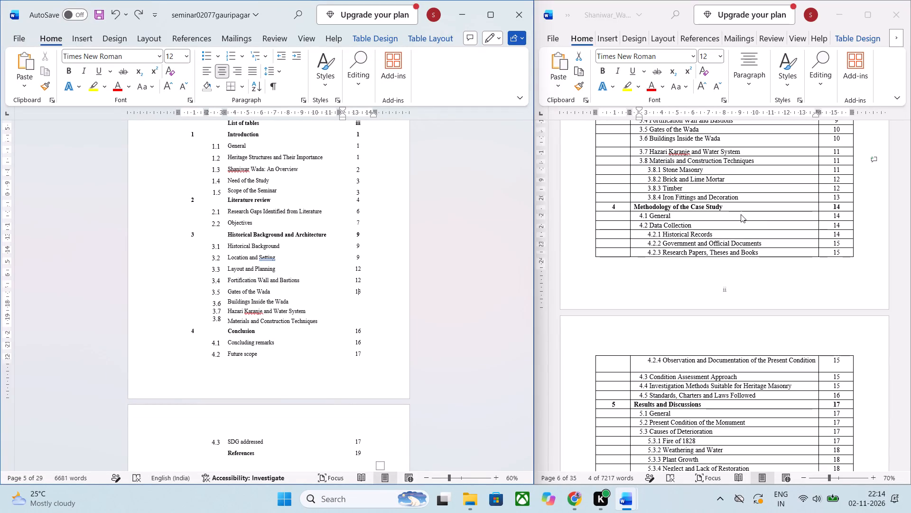
Replace the chapter 4 title in the seminar contents table with "Methodology of the Case Study" copied from the Shaniwar Wada contents.
scroll(741, 220, "up", 1)
left_click(718, 205)
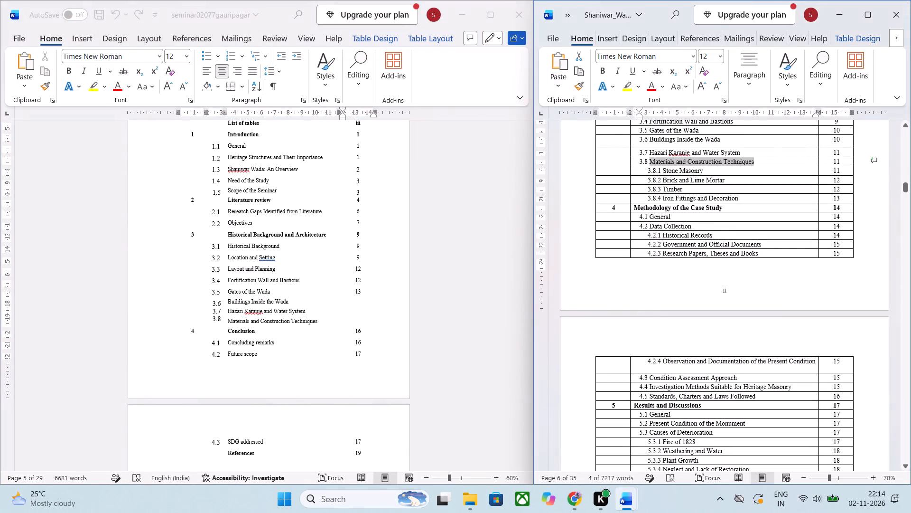
left_click(725, 208)
left_click_drag(723, 208, 715, 208)
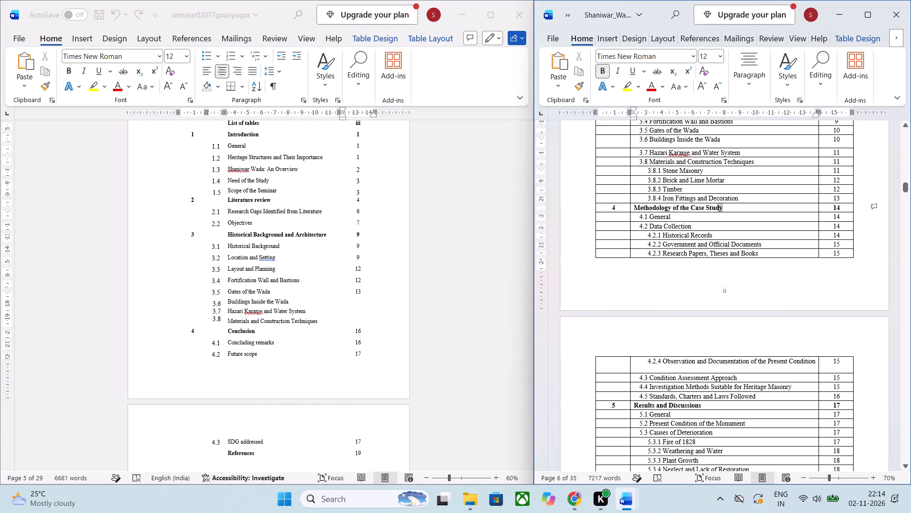
left_click_drag(715, 208, 638, 209)
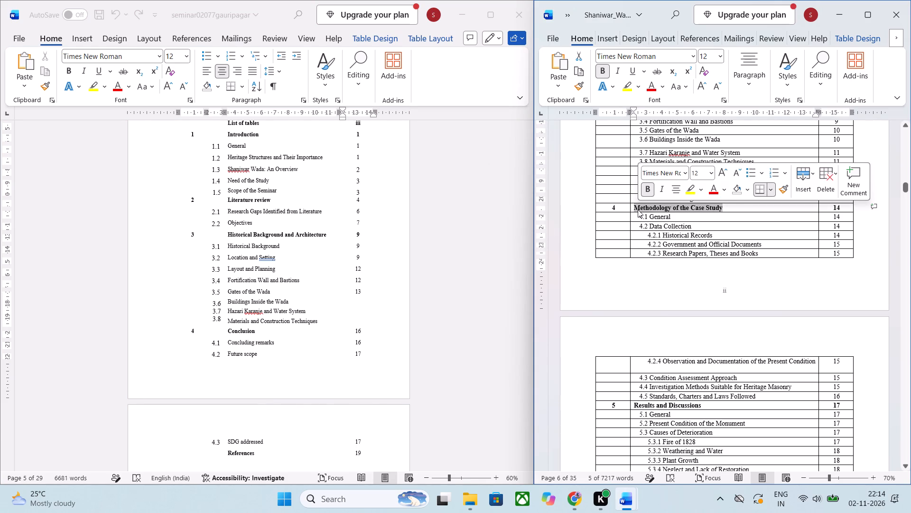
key("ctrl+c")
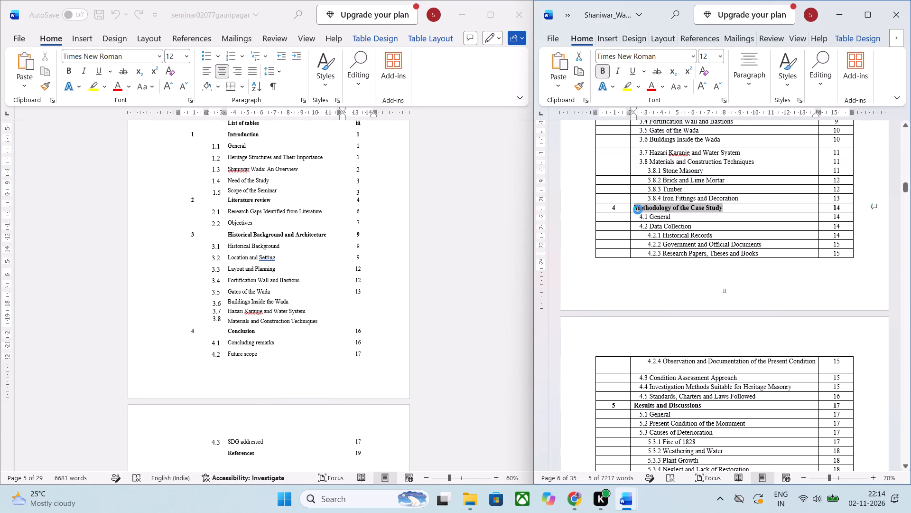
key("ctrl+c")
left_click(258, 333)
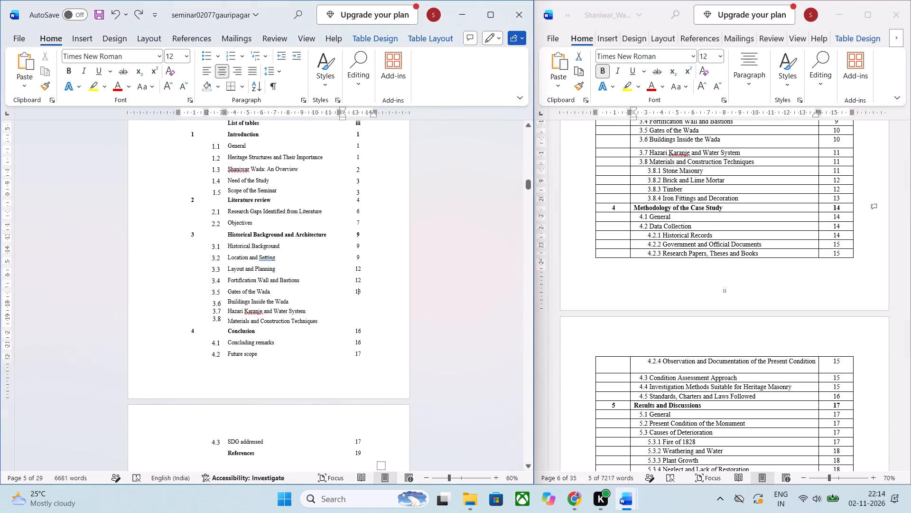
left_click(255, 331)
left_click_drag(255, 331, 232, 331)
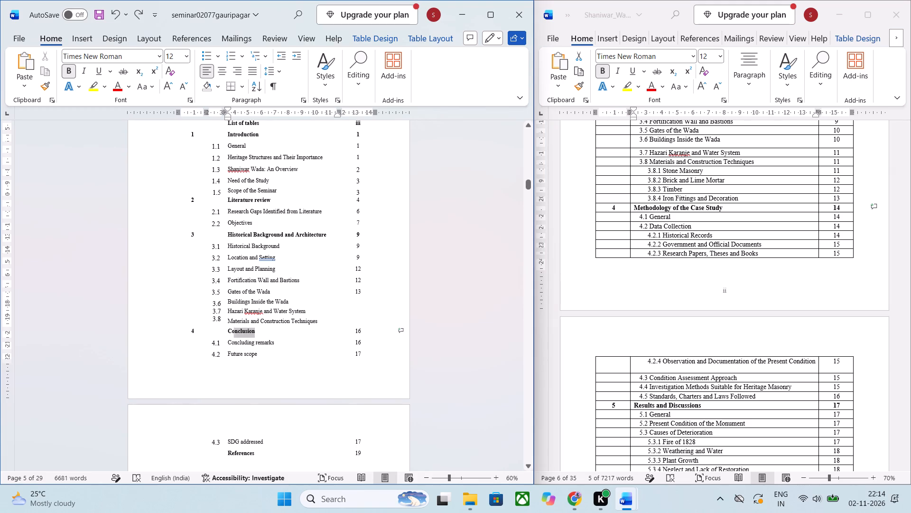
left_click_drag(232, 331, 227, 330)
key("ctrl+v")
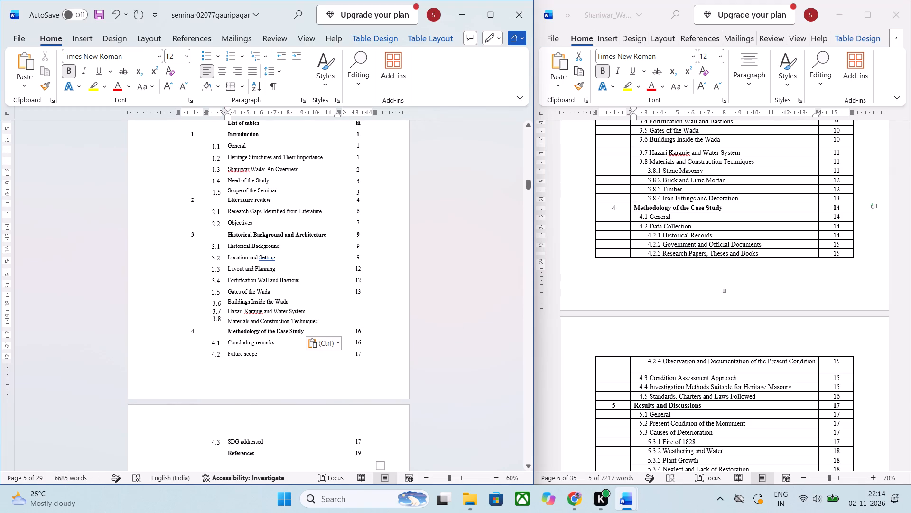
Replace the 4.1 entry title in the seminar contents with "General" copied from the Shaniwar Wada contents.
left_click(673, 212)
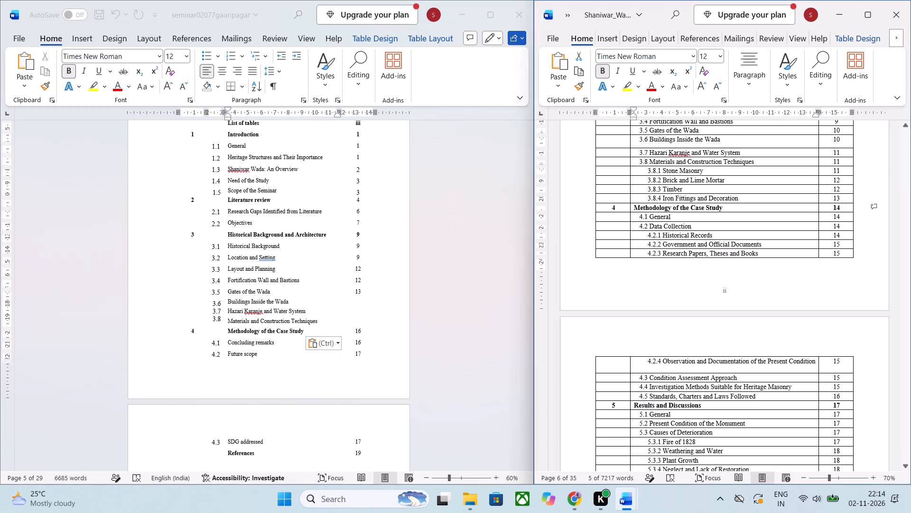
left_click(671, 218)
left_click_drag(671, 218, 656, 217)
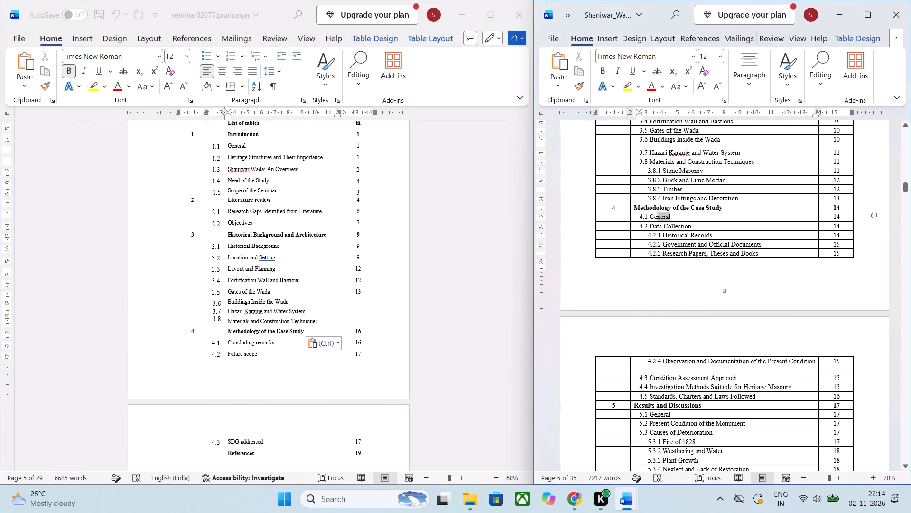
left_click_drag(656, 217, 651, 216)
key("ctrl+c")
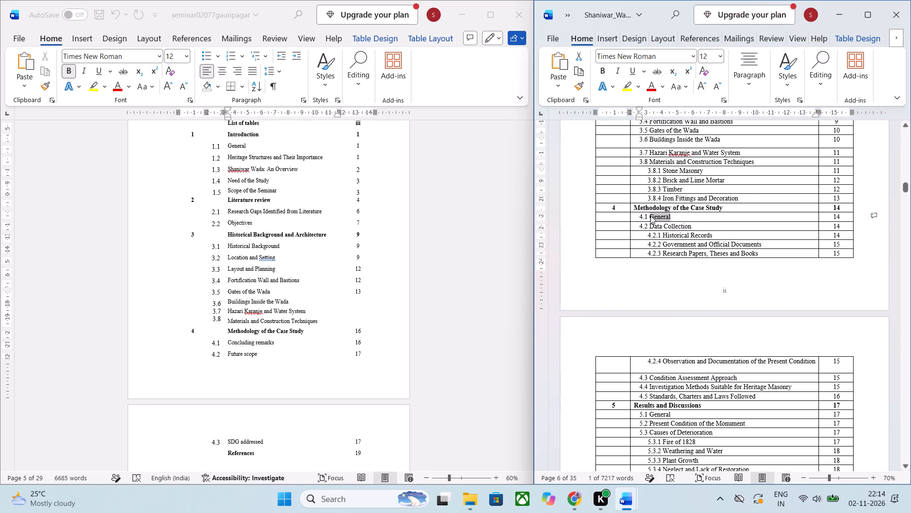
left_click(274, 343)
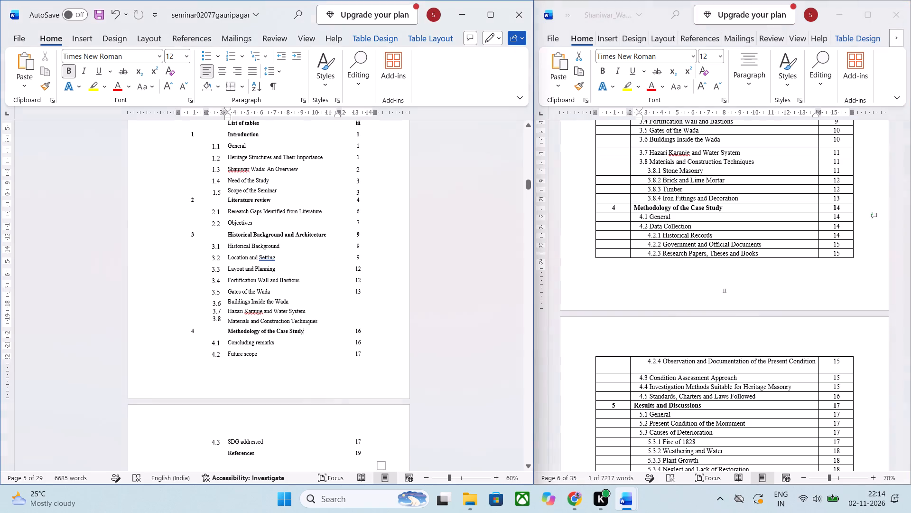
left_click_drag(274, 343, 238, 342)
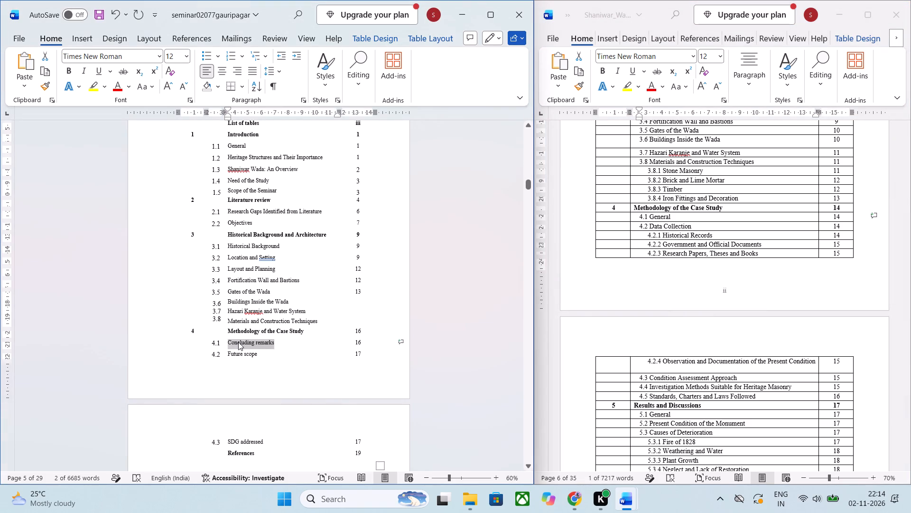
key("ctrl+v")
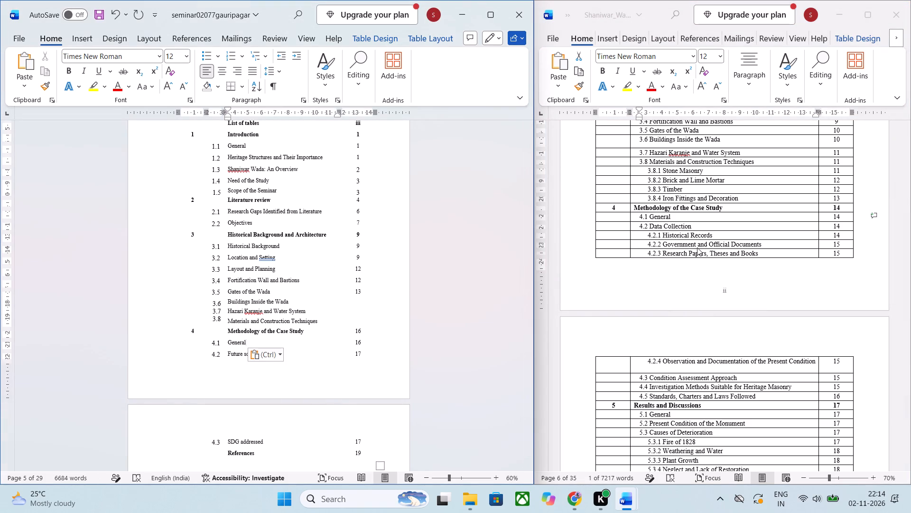
Replace the 4.2 entry title in the seminar contents with "Data Collection" copied from the Shaniwar Wada contents.
left_click(682, 221)
left_click(690, 227)
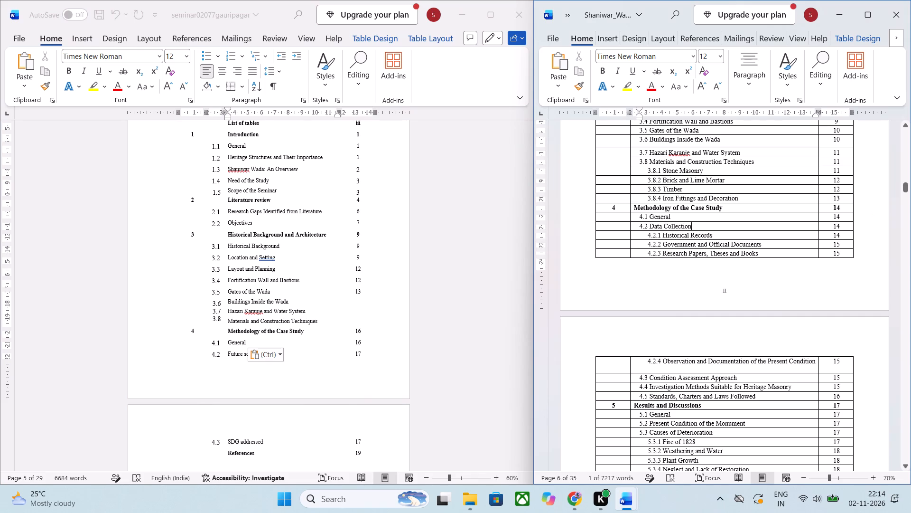
left_click_drag(690, 227, 654, 223)
key("ctrl+c")
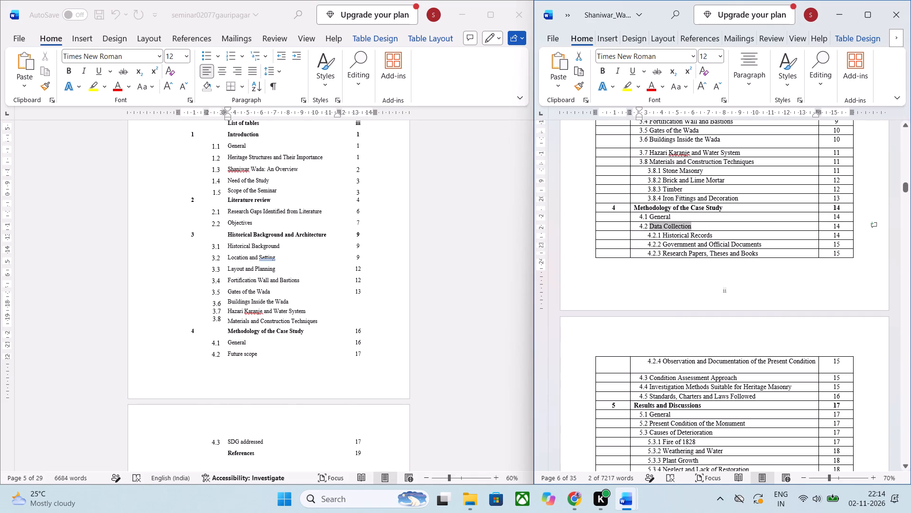
left_click(246, 357)
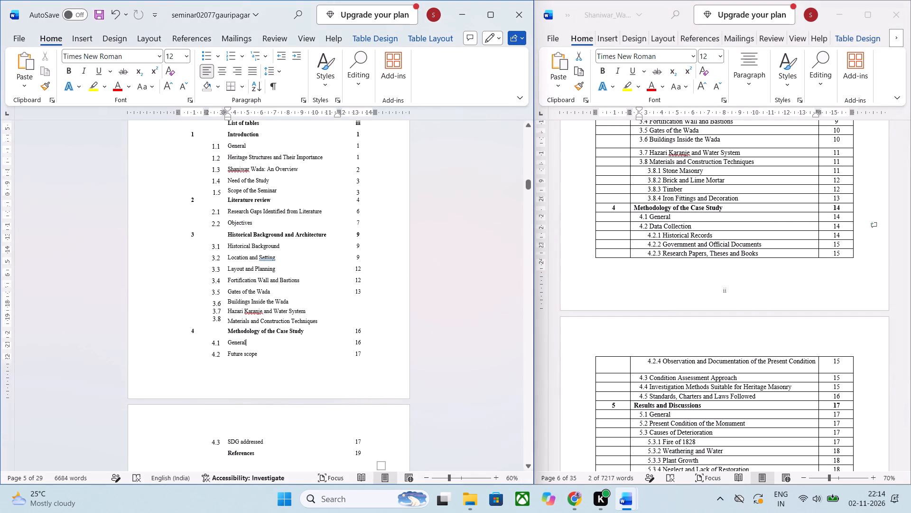
left_click(258, 355)
left_click(258, 355)
left_click_drag(258, 355, 232, 354)
key("ctrl+v")
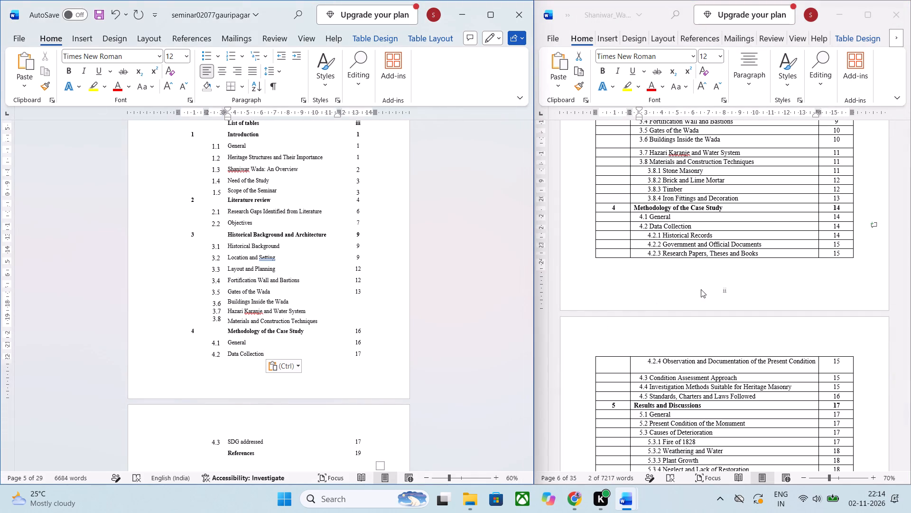
Replace the 4.3 entry title in the seminar contents with "Condition Assessment Approach" copied from the Shaniwar Wada contents.
scroll(705, 288, "down", 3)
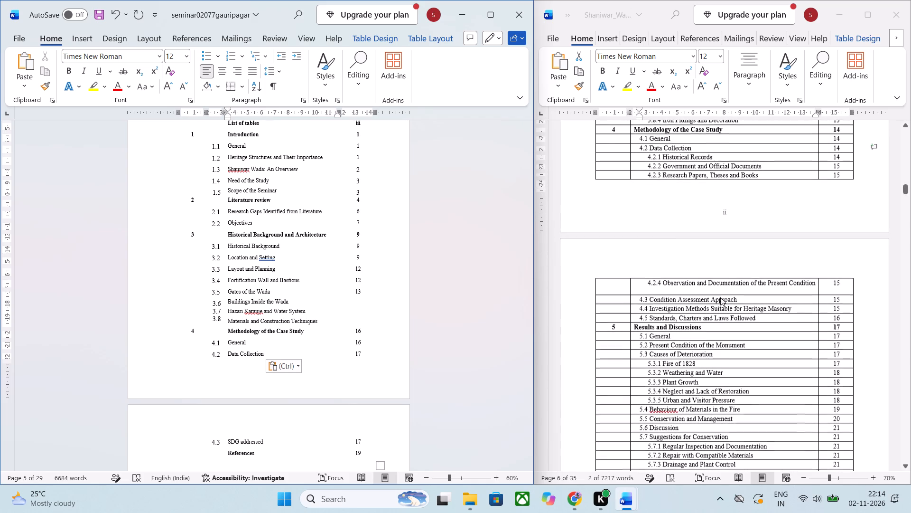
left_click(736, 298)
left_click_drag(736, 298, 661, 302)
key("ctrl+c")
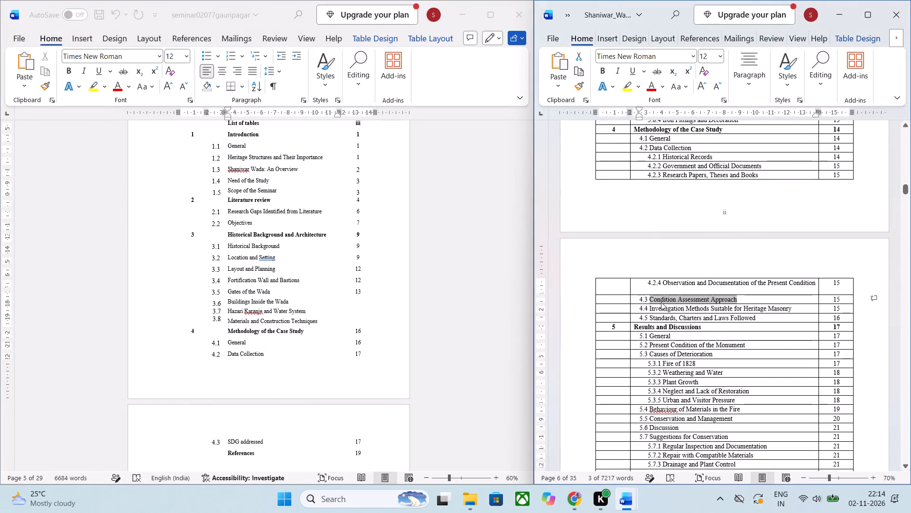
scroll(245, 432, "down", 2)
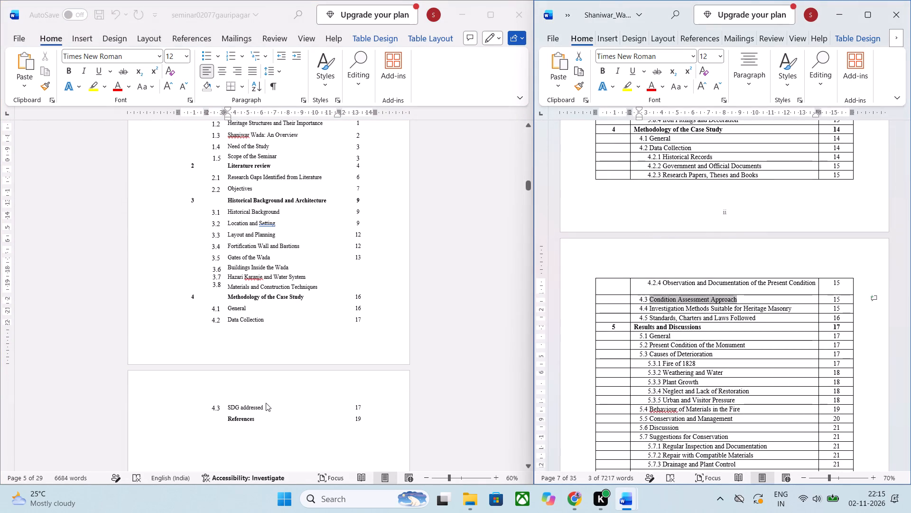
left_click(265, 406)
left_click_drag(263, 406, 237, 406)
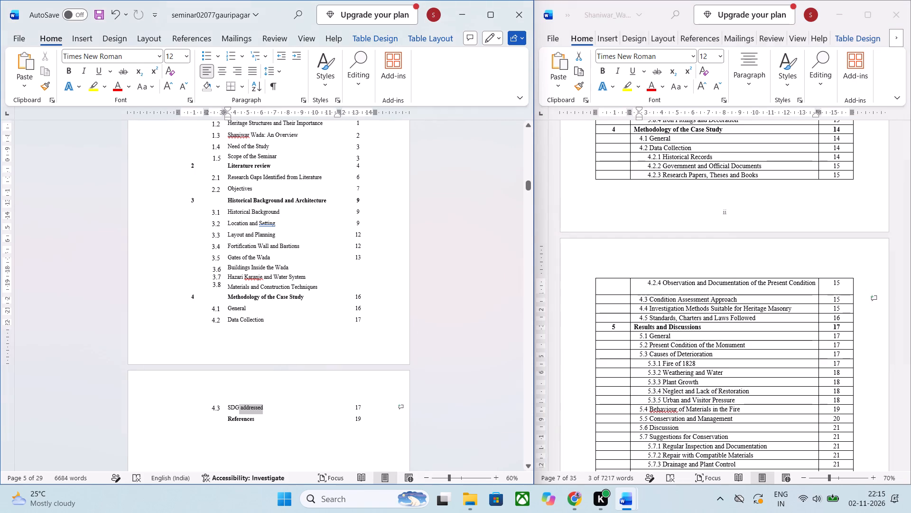
left_click_drag(237, 406, 228, 405)
key("ctrl+v")
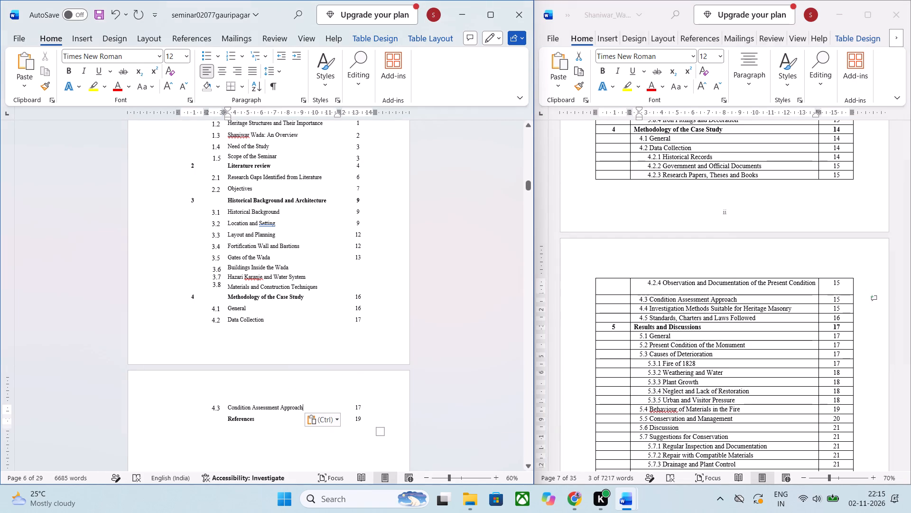
Add a line below entry 4.3 in the seminar contents and number it 4.4.
key("shift+Return")
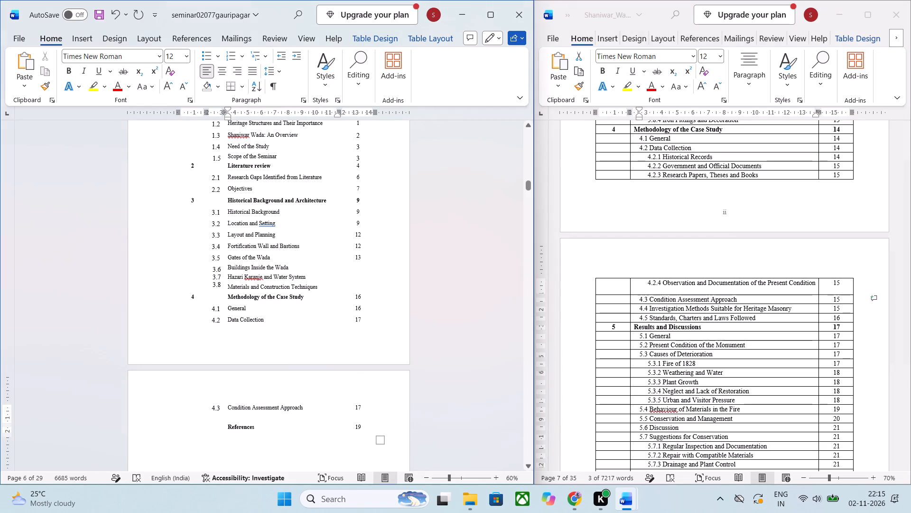
double_click(217, 413)
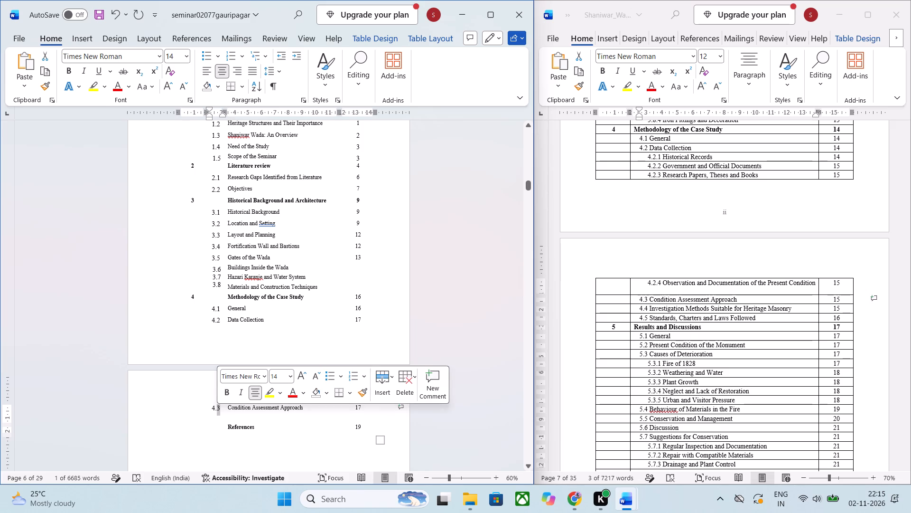
double_click(216, 416)
double_click(216, 416)
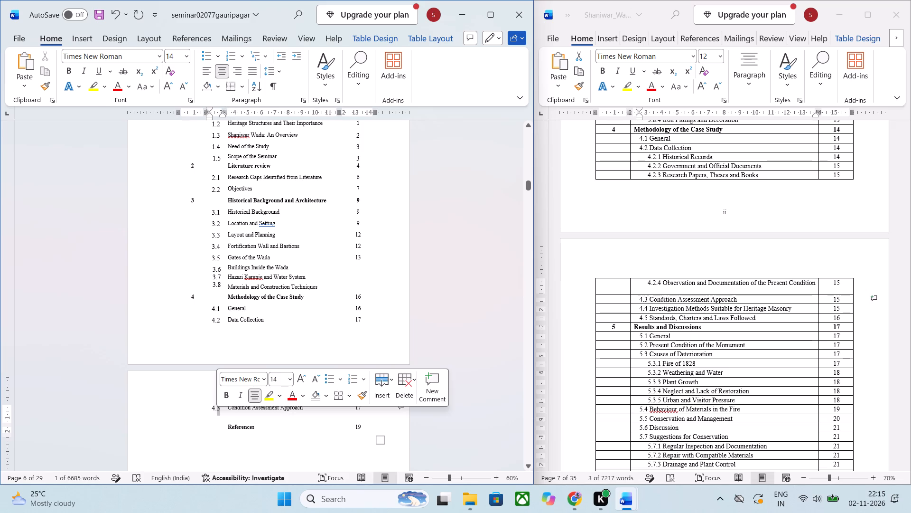
double_click(214, 418)
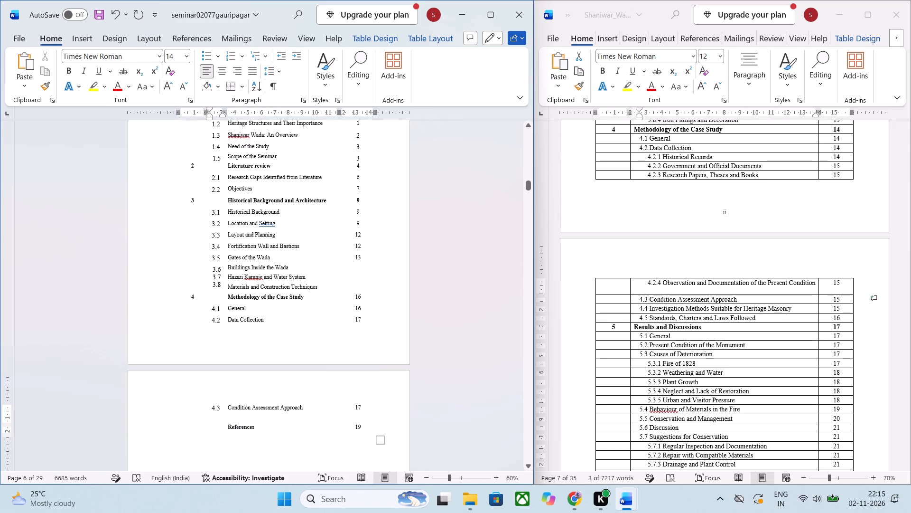
key("space")
key("space")
type("4.4")
Fill in the 4.4 entry title in the seminar contents with "Investigation Methods Suitable for Heritage Masonry" copied from the Shaniwar Wada contents.
left_click(239, 415)
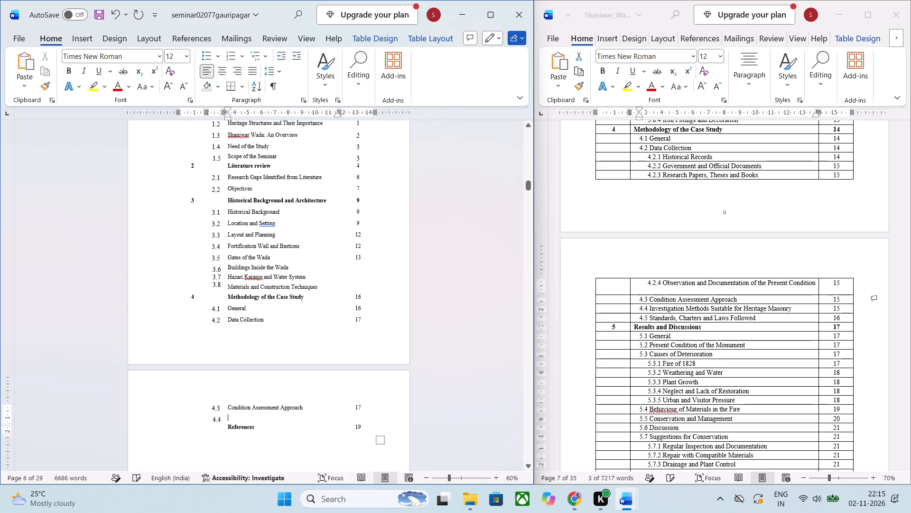
left_click(793, 308)
left_click_drag(791, 308, 648, 305)
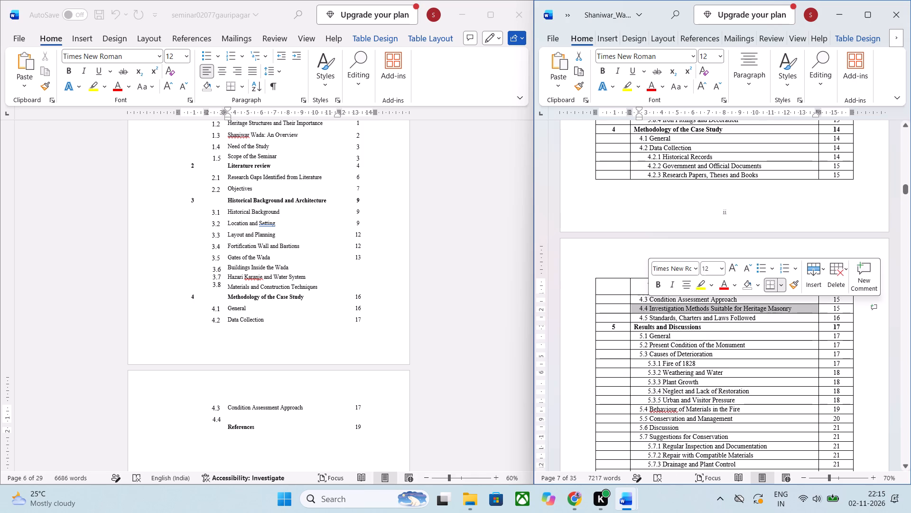
left_click(648, 305)
left_click(791, 304)
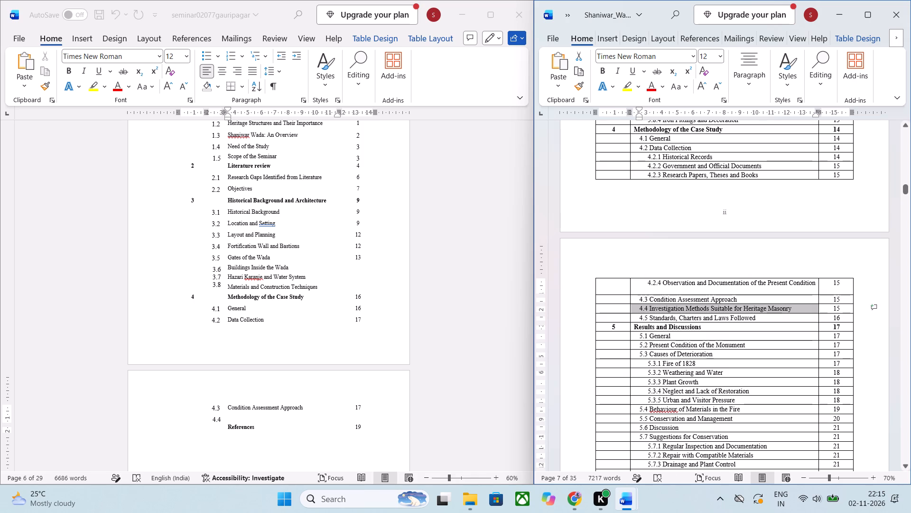
left_click(791, 312)
left_click_drag(791, 308, 798, 306)
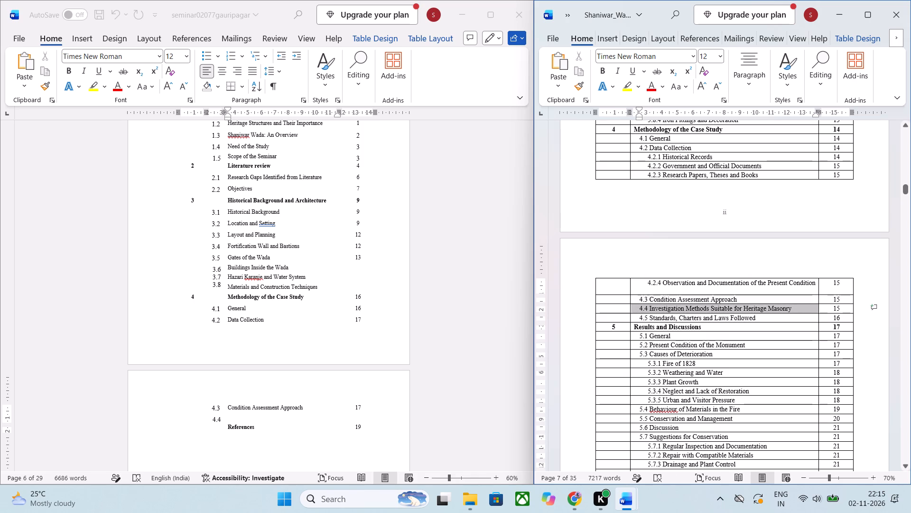
left_click_drag(798, 306, 781, 310)
left_click(781, 310)
left_click(791, 310)
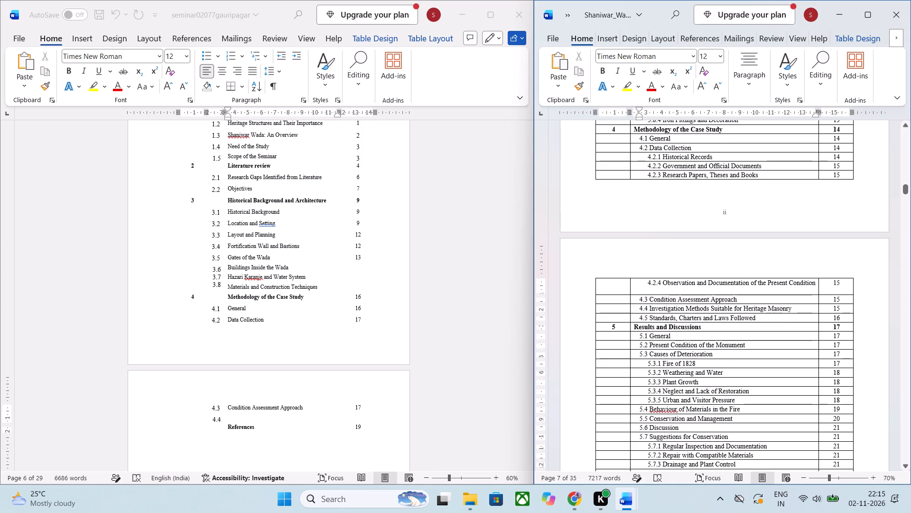
left_click_drag(791, 310, 662, 308)
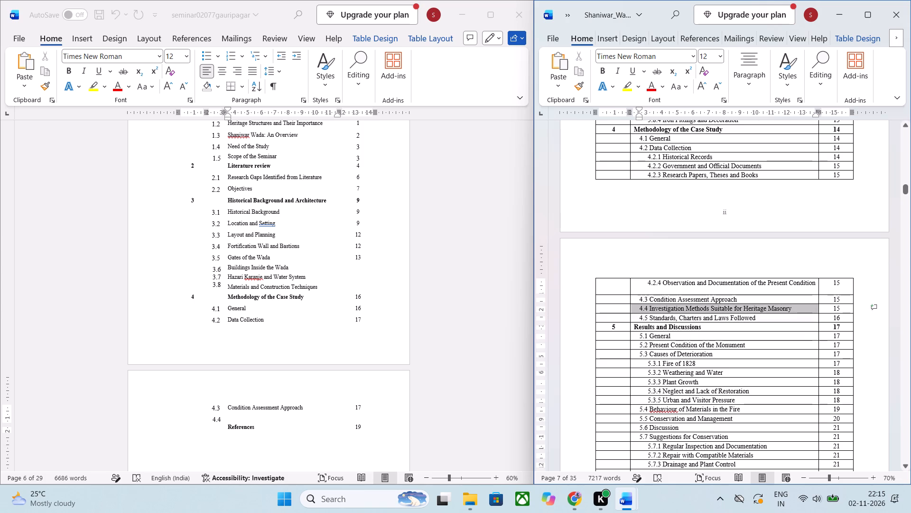
left_click_drag(662, 308, 649, 308)
left_click(649, 308)
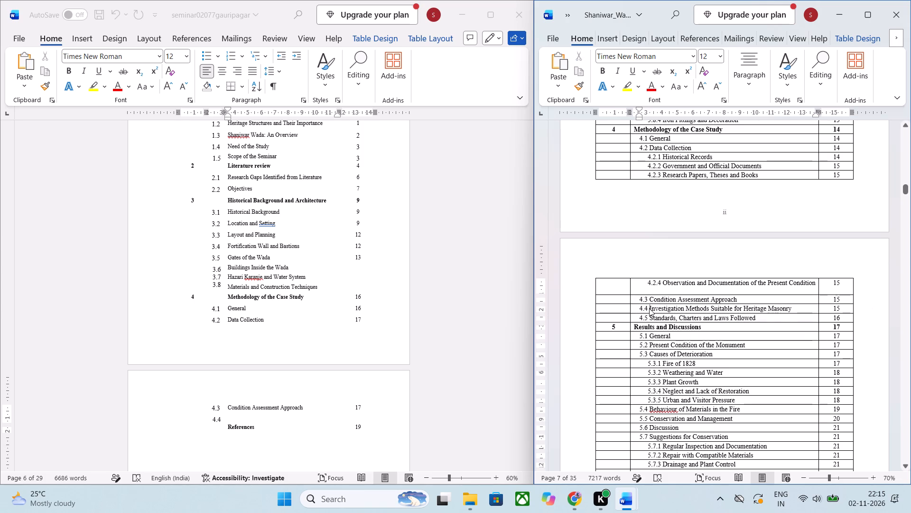
left_click_drag(649, 308, 787, 306)
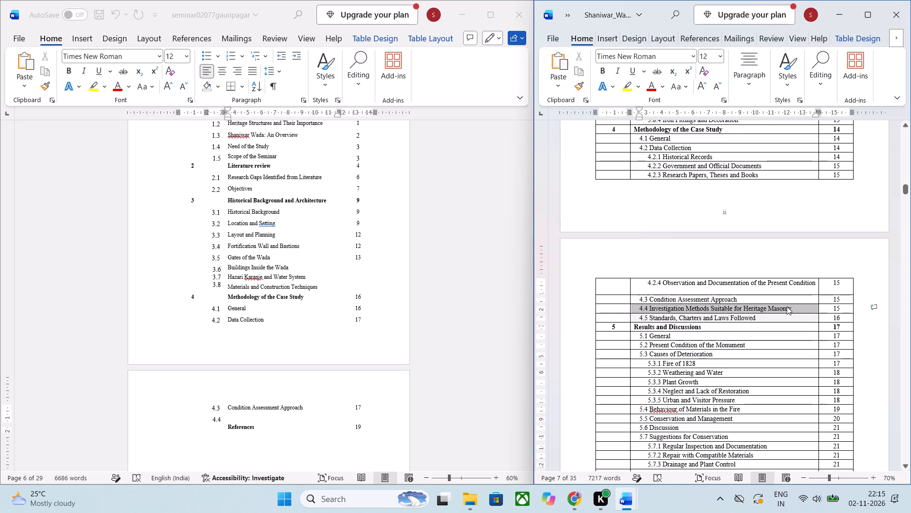
left_click_drag(787, 306, 787, 306)
left_click(787, 306)
left_click(793, 308)
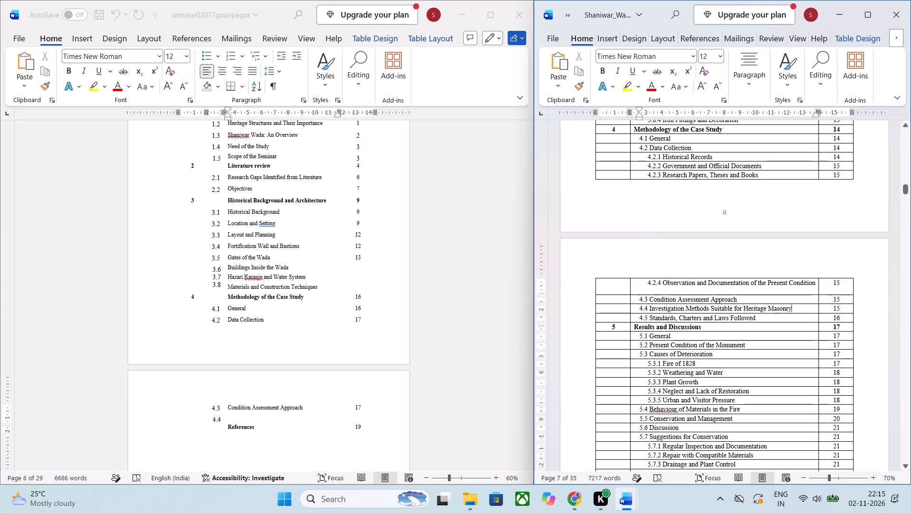
key("shift+Left")
key("shift+Left")
key("shift+Left")
key("shift+Left")
key("shift+Left")
key("shift+Left")
key("shift+Left")
key("shift+Left")
key("shift+Left")
key("shift+Left")
key("shift+Left")
key("shift+Left")
key("shift+Left")
key("shift+Left")
key("shift+Left")
key("shift+Left")
key("shift+Left")
key("shift+Left")
key("shift+Left")
key("shift+Left")
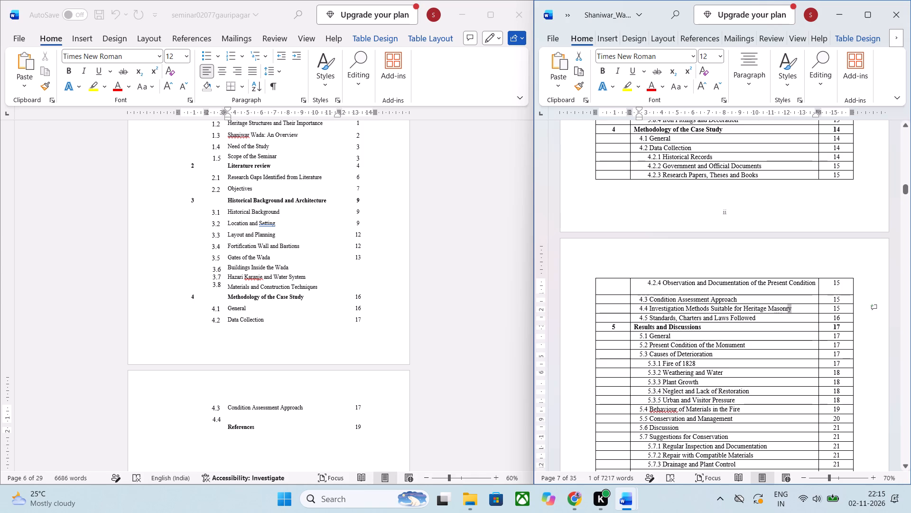
key("shift+Left")
key("shift+Left")
key("shift+Left")
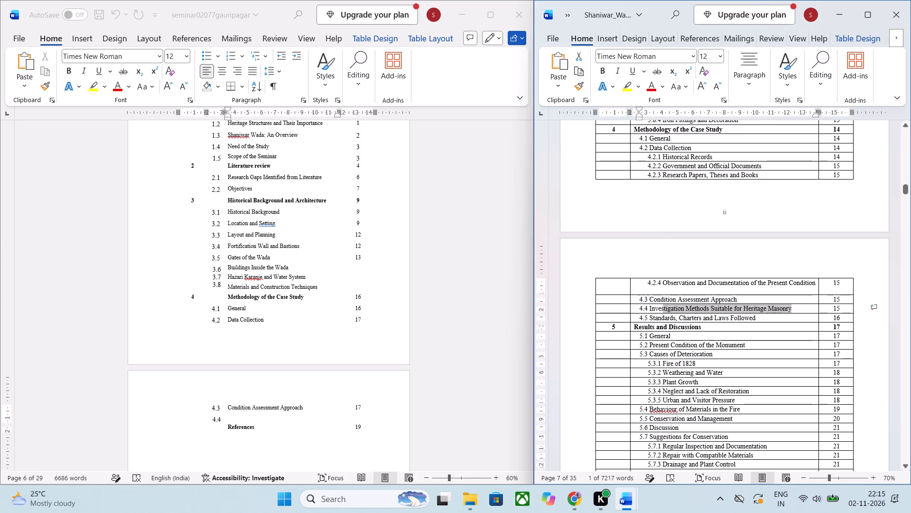
key("shift+Left")
key("shift+Left")
key("shift+Left")
key("shift+Left")
key("ctrl+c")
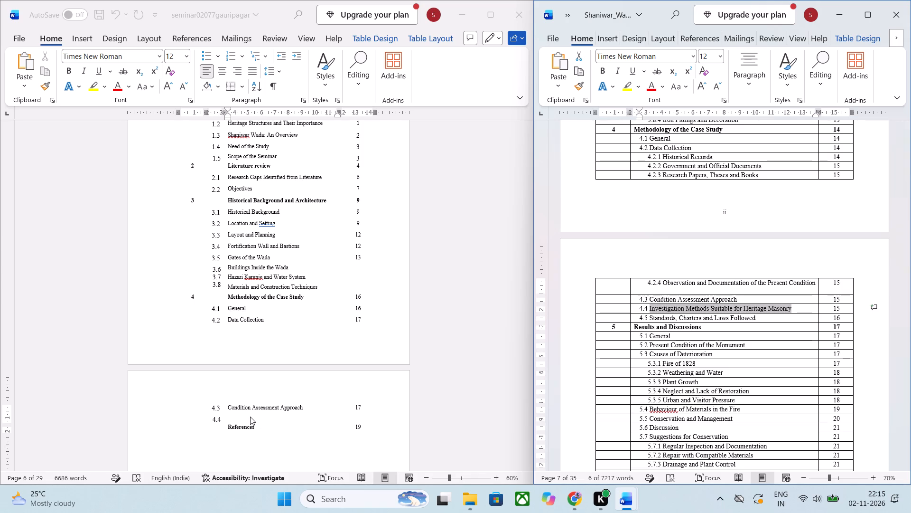
double_click(250, 417)
key("ctrl+v")
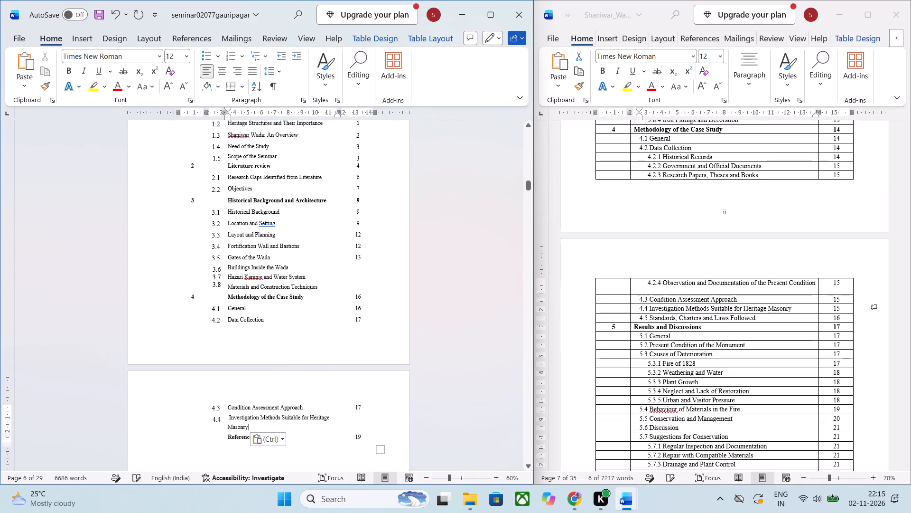
Add a line below entry 4.4 in the seminar contents and number it 4.5, aligned with the numbers above.
key("Return")
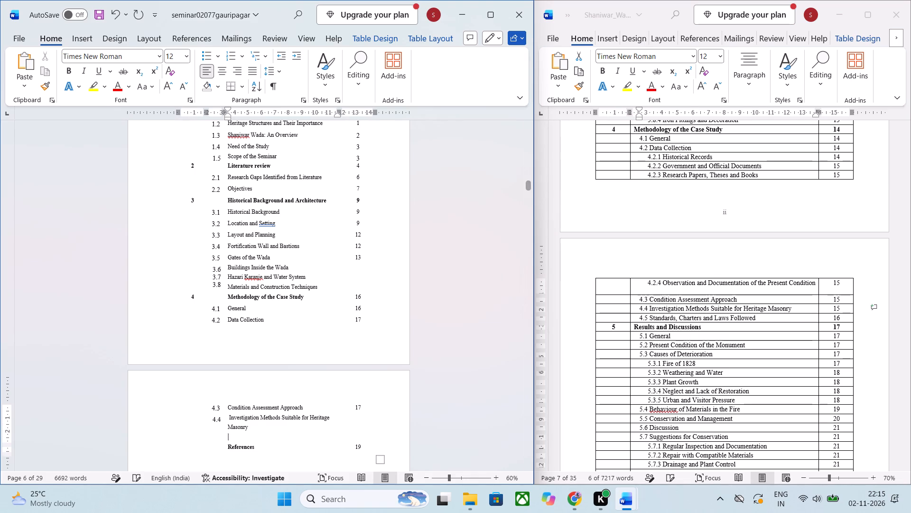
double_click(215, 436)
key("space")
key("space")
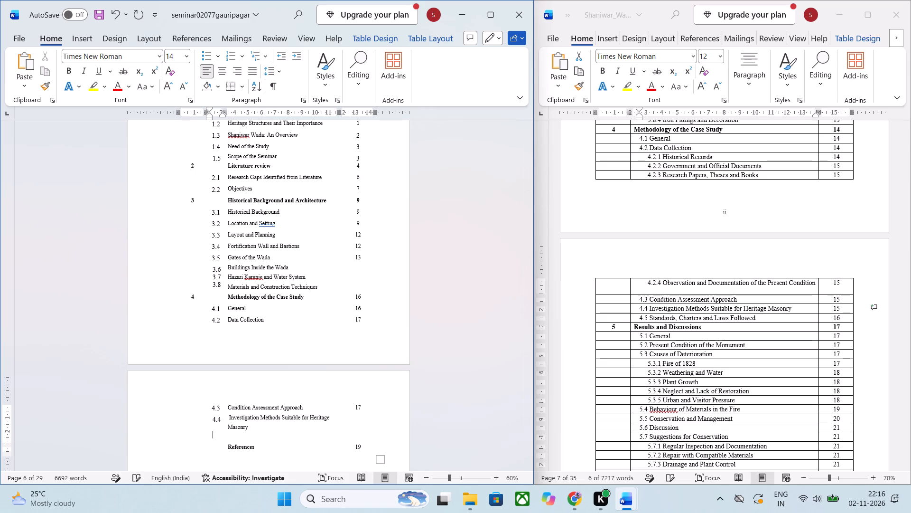
key("space")
key("4")
type(".4")
key("Left")
key("Left")
key("Left")
key("BackSpace")
left_click(234, 435)
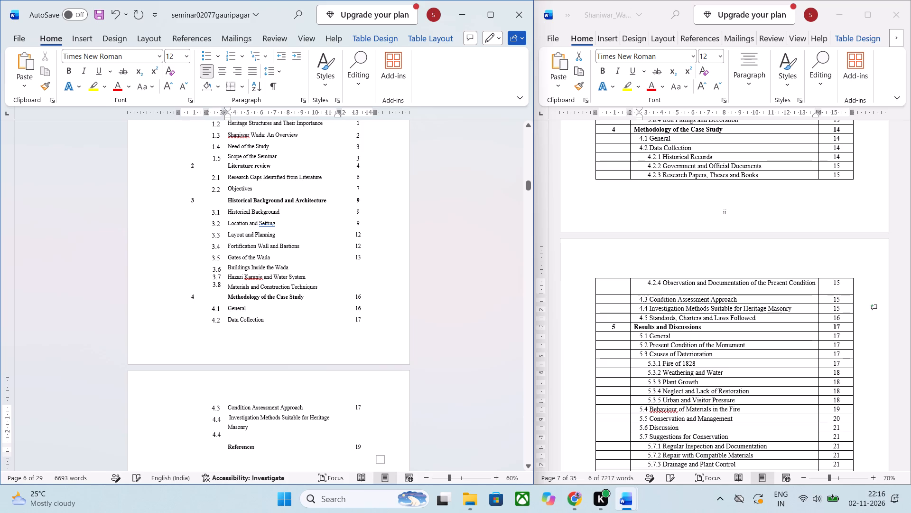
left_click(234, 435)
left_click(789, 307)
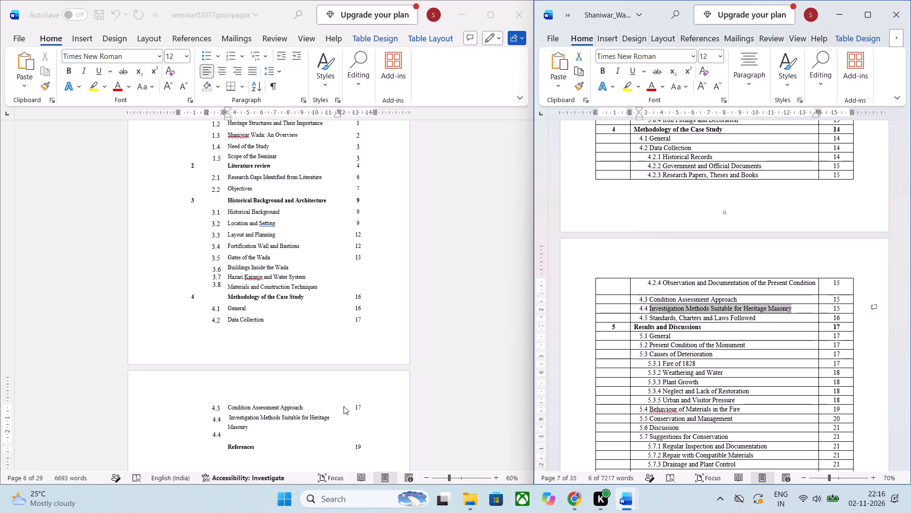
left_click(223, 433)
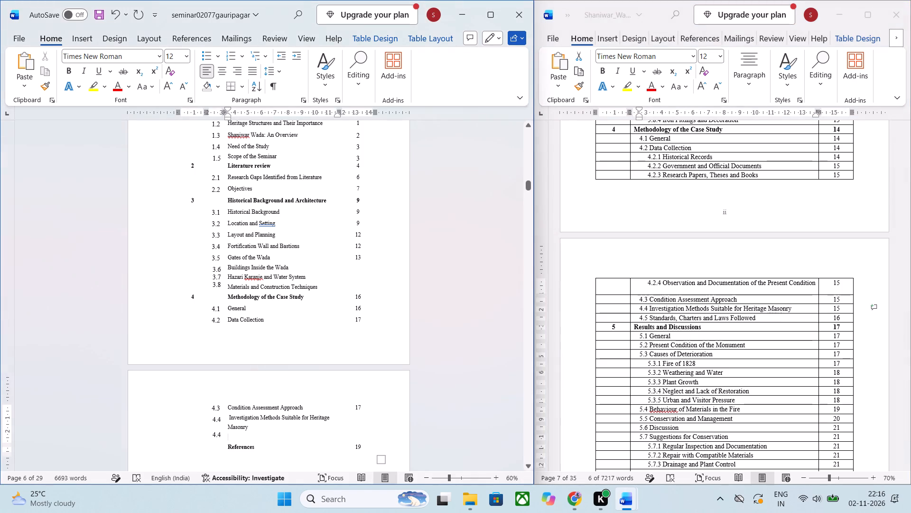
double_click(221, 433)
key("BackSpace")
key("5")
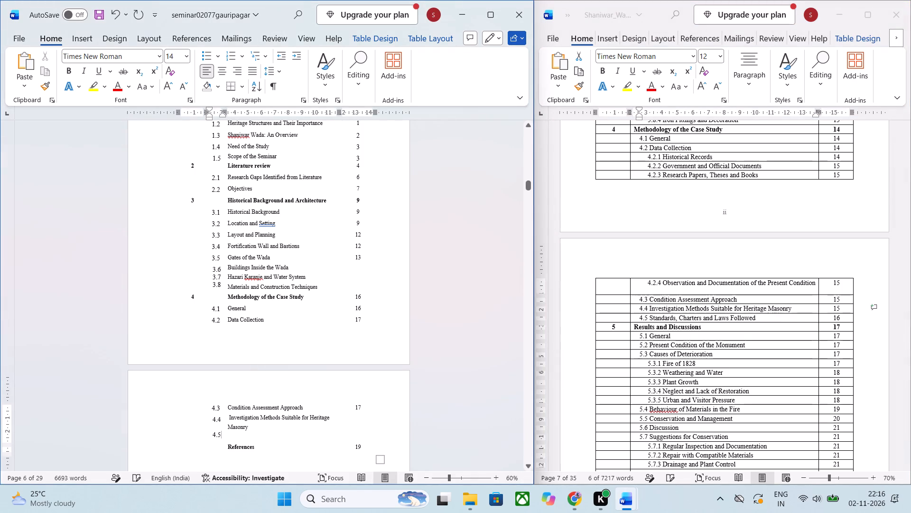
Fill in the 4.5 entry title in the seminar contents with "Standards, Charters and Laws Followed" copied from the Shaniwar Wada contents.
left_click(232, 437)
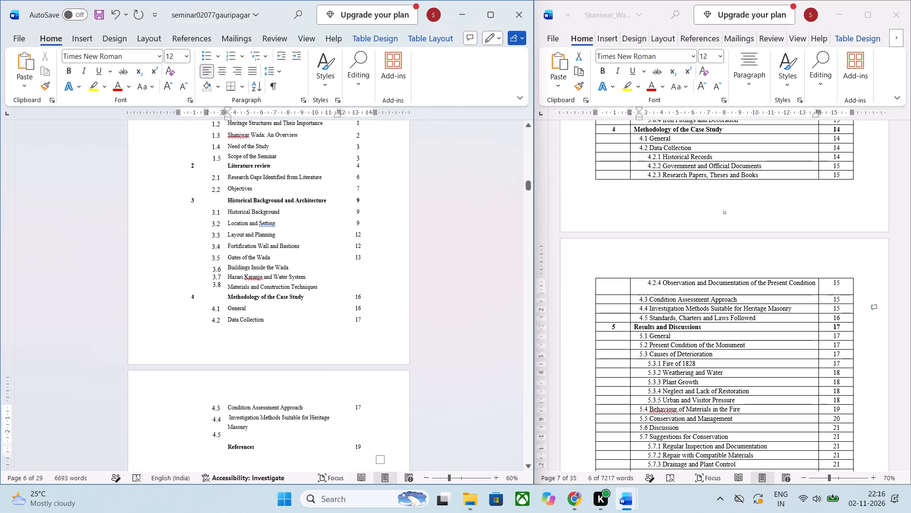
left_click(232, 437)
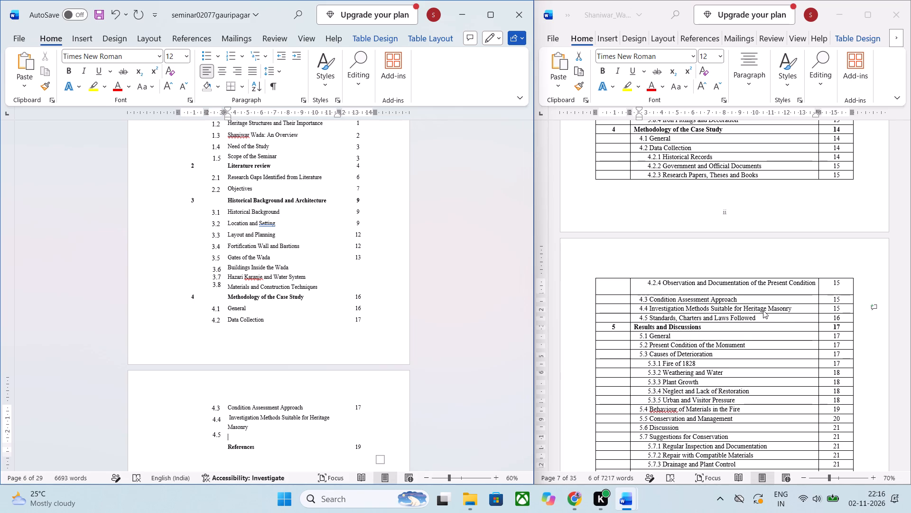
left_click(754, 318)
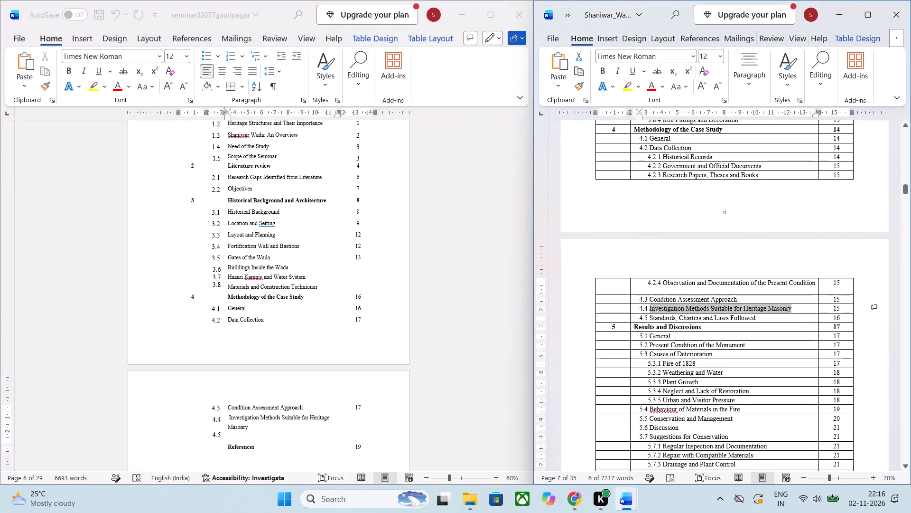
left_click(756, 320)
left_click_drag(756, 320, 699, 320)
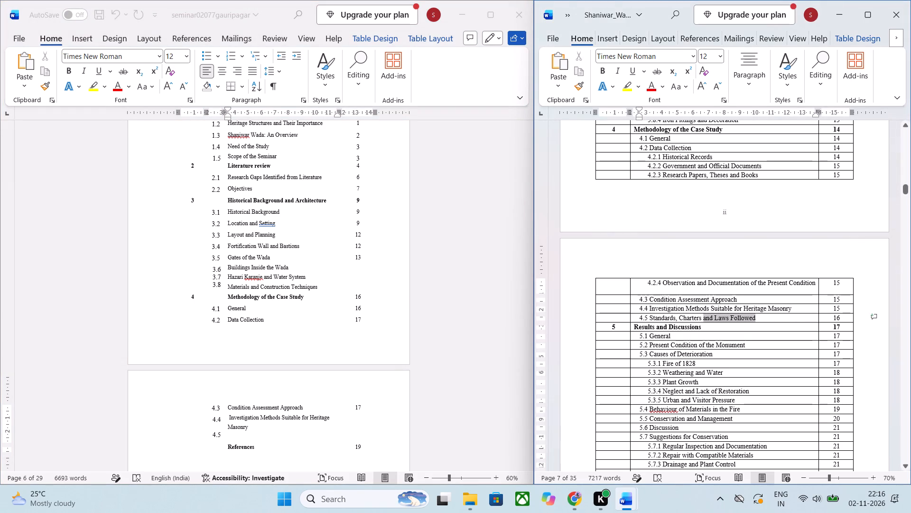
left_click_drag(699, 320, 660, 320)
key("ctrl+c")
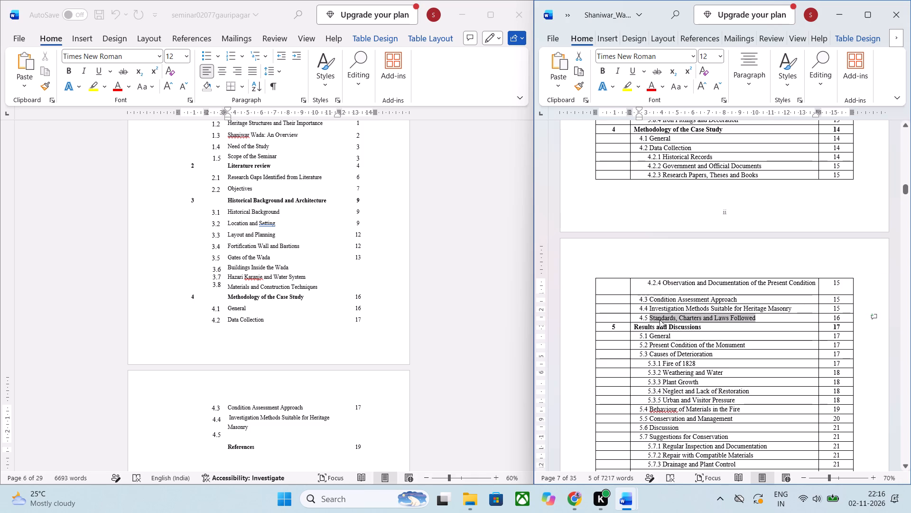
left_click(232, 438)
key("ctrl+v")
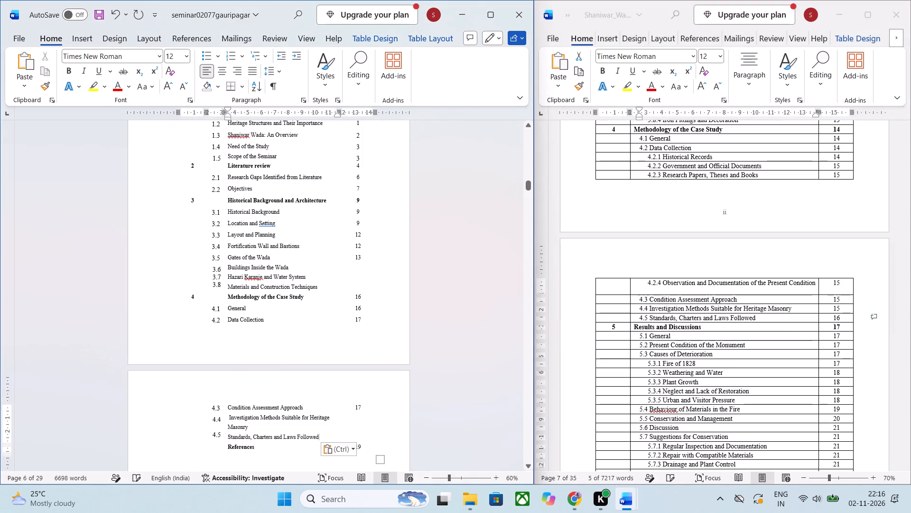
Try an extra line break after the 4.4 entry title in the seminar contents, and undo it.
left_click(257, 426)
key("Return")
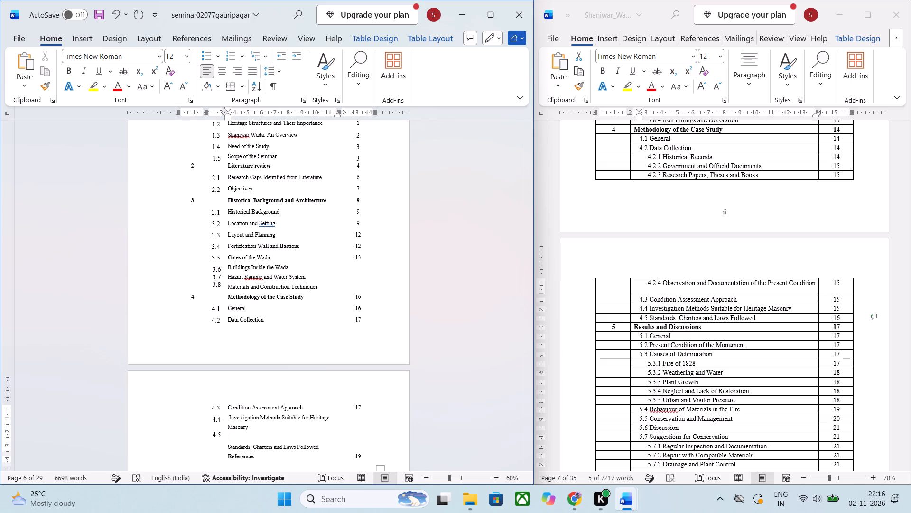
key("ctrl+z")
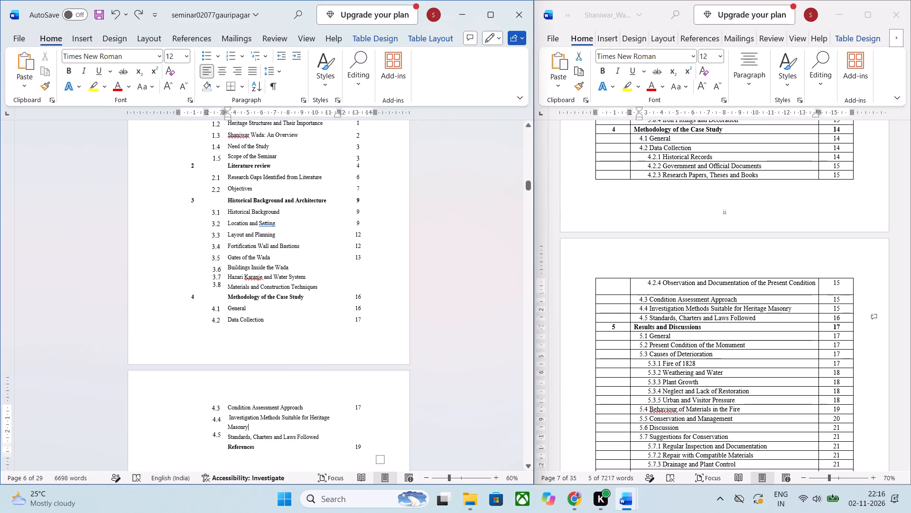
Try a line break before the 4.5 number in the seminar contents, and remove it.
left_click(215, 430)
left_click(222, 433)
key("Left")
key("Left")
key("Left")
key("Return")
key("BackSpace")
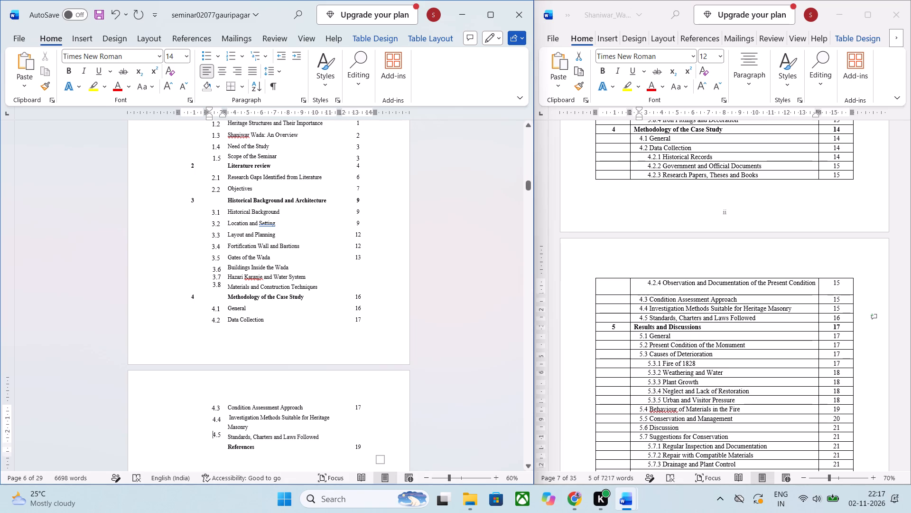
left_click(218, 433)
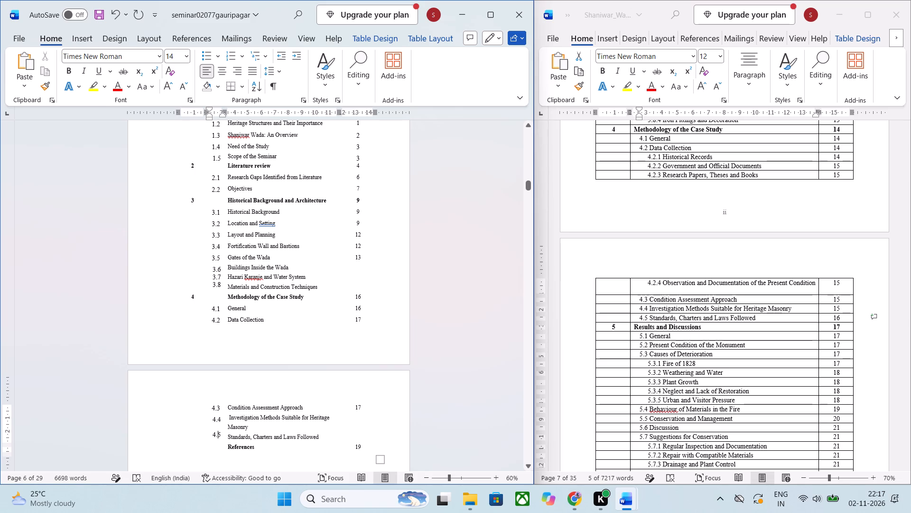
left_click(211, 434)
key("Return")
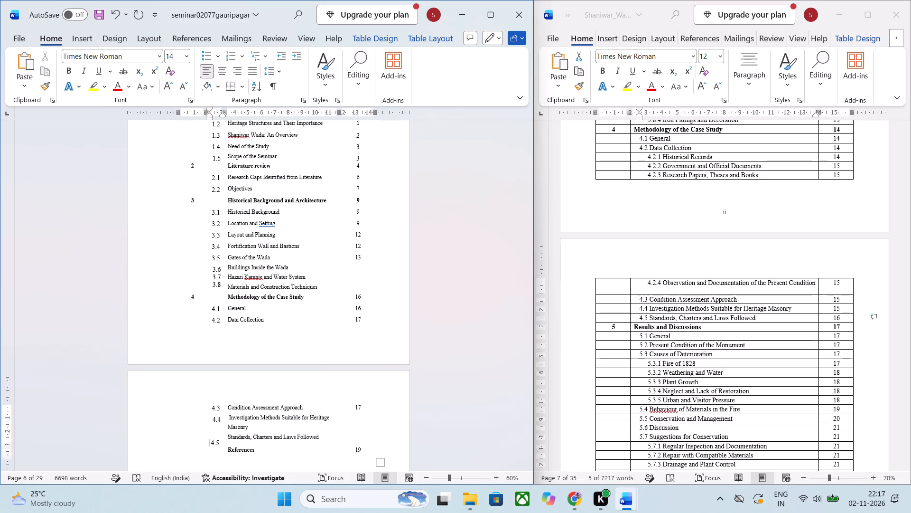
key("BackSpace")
Number the References row in the seminar contents as chapter 5.
scroll(286, 380, "down", 3)
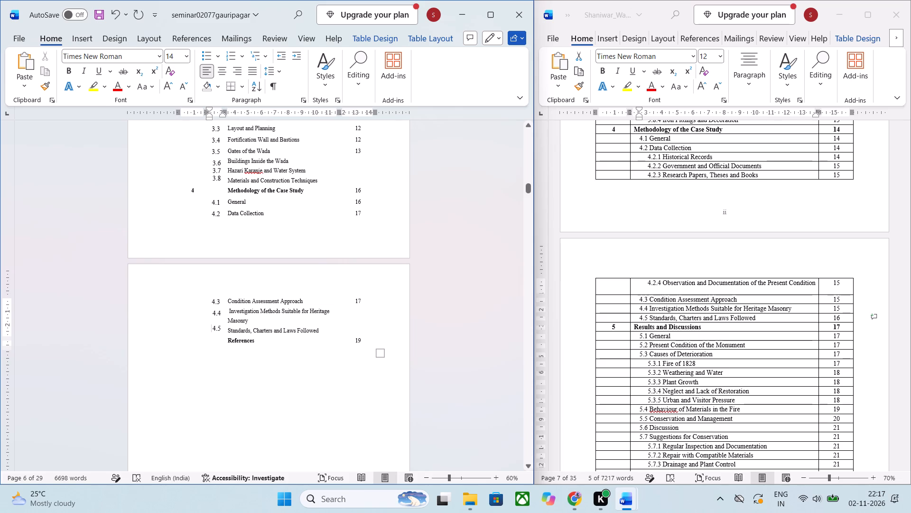
double_click(211, 342)
double_click(186, 342)
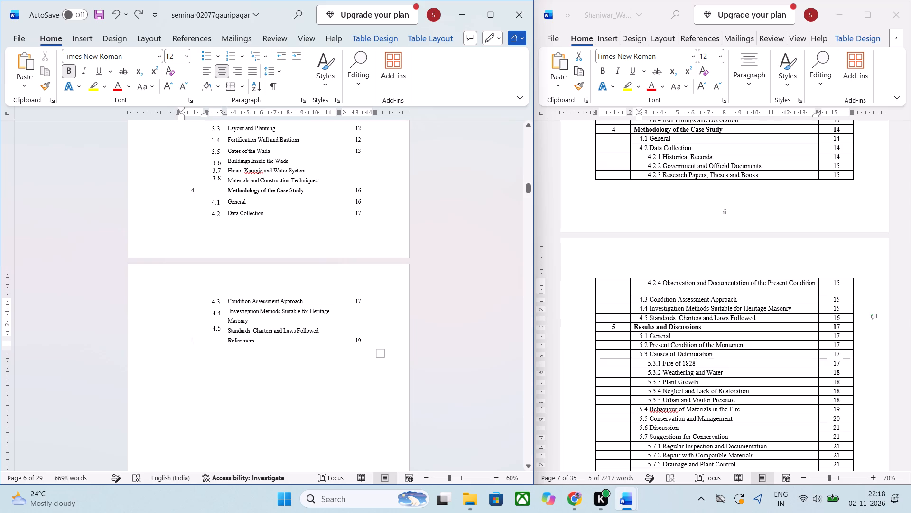
key("5")
Replace the References title in row 5 of the seminar contents with "Results and Discussions" copied from the Shaniwar Wada contents.
left_click(699, 326)
left_click(701, 328)
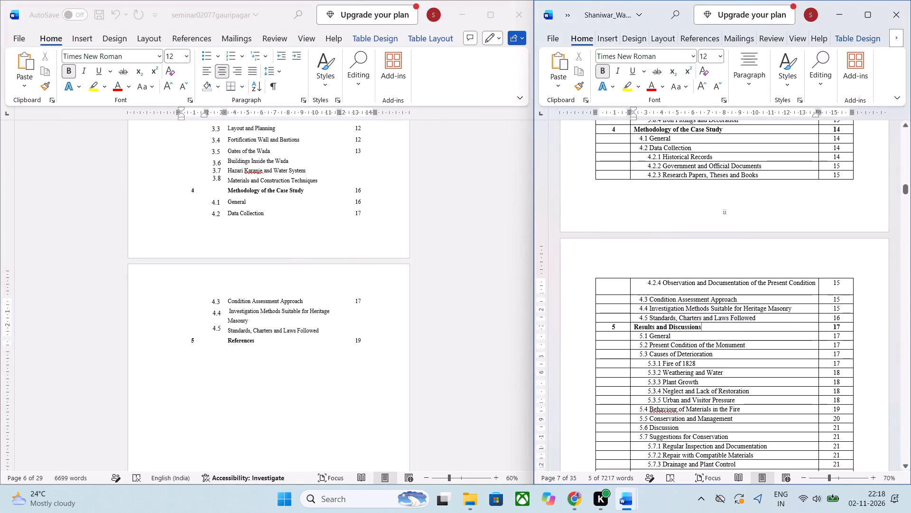
left_click_drag(701, 328, 640, 329)
left_click(640, 329)
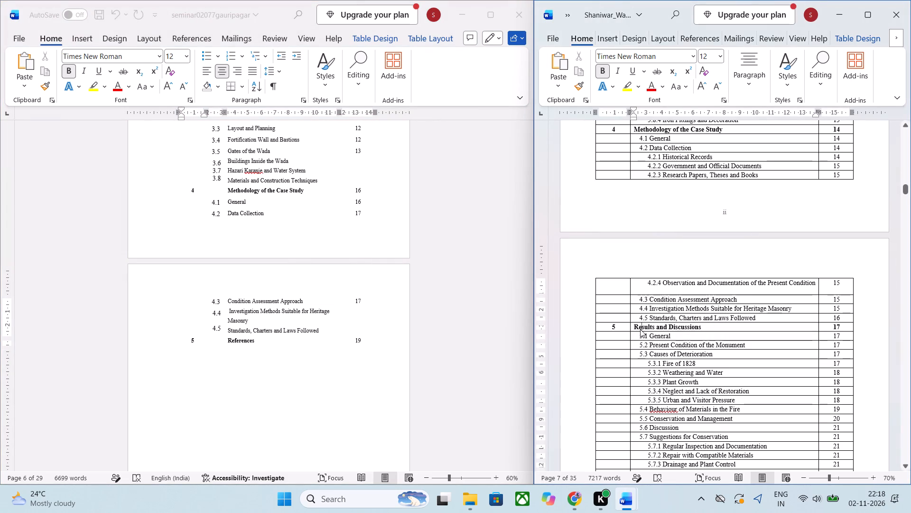
left_click(634, 326)
key("shift+Right")
key("shift+Right")
key("shift+Right")
key("shift+Right")
key("shift+Right")
key("shift+Right")
key("shift+Right")
key("shift+Right")
key("shift+Right")
key("shift+Right")
key("shift+Right")
key("shift+Right")
key("shift+Right")
key("shift+Right")
key("shift+Right")
key("shift+Right")
key("shift+Right")
key("shift+Right")
key("shift+Right")
key("shift+Right")
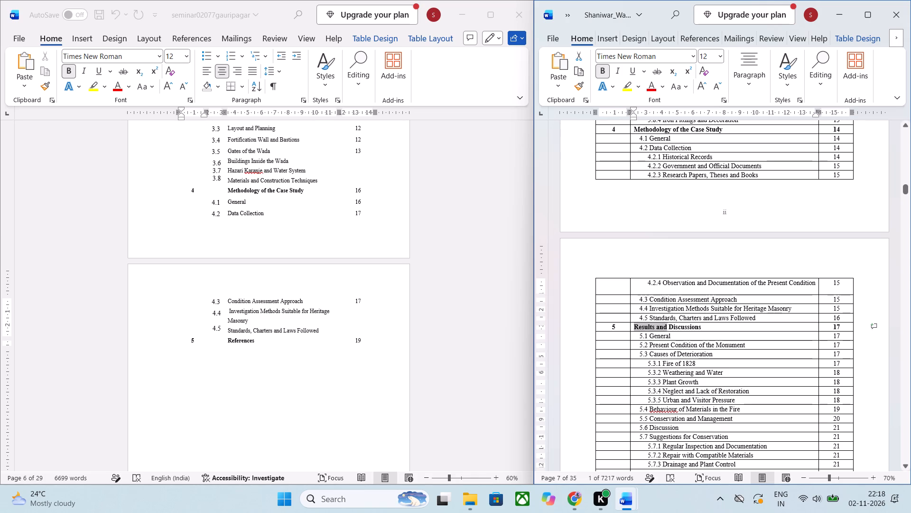
key("shift+Left")
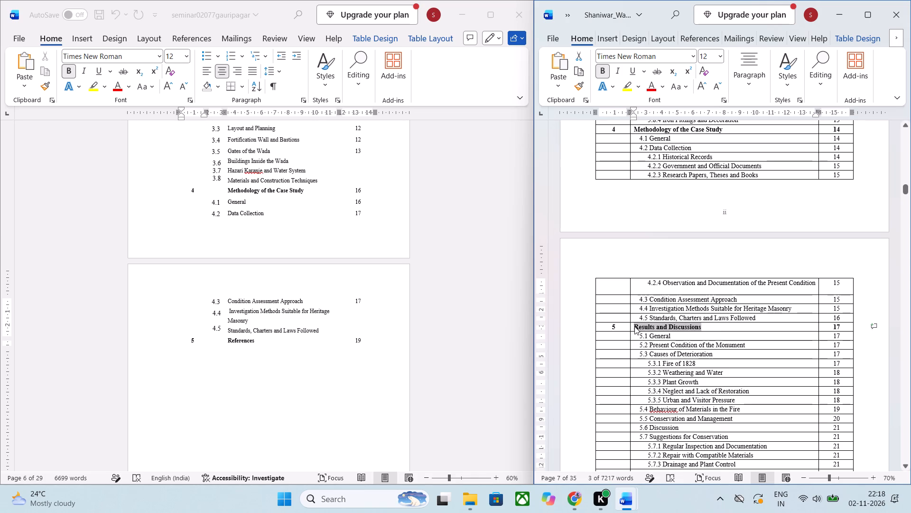
key("ctrl+c")
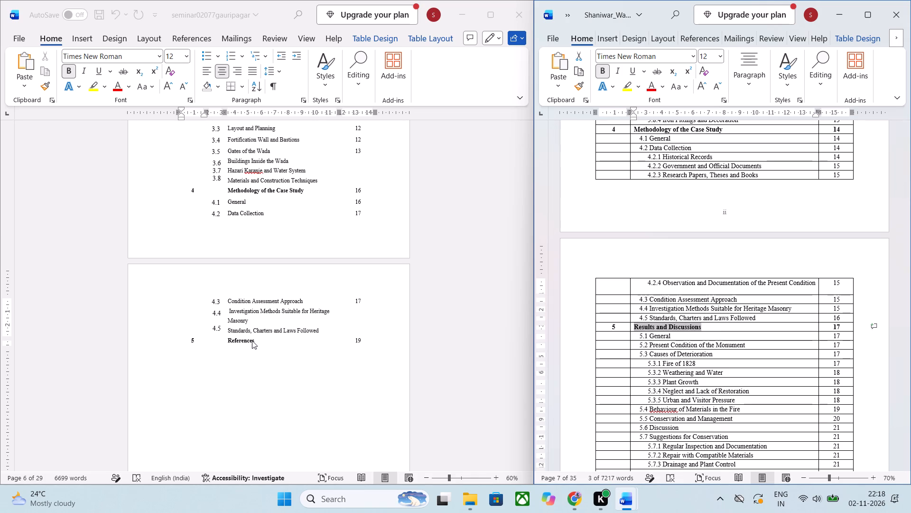
double_click(252, 341)
key("ctrl+v")
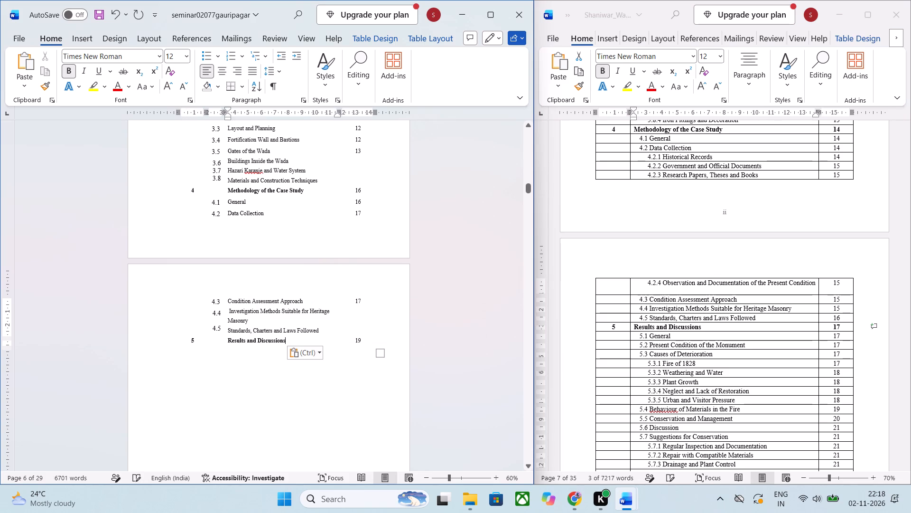
Add the entry title "General", copied from 5.1 of the Shaniwar Wada contents, on a new line below "Results and Discussions".
left_click(669, 335)
left_click_drag(671, 337, 655, 336)
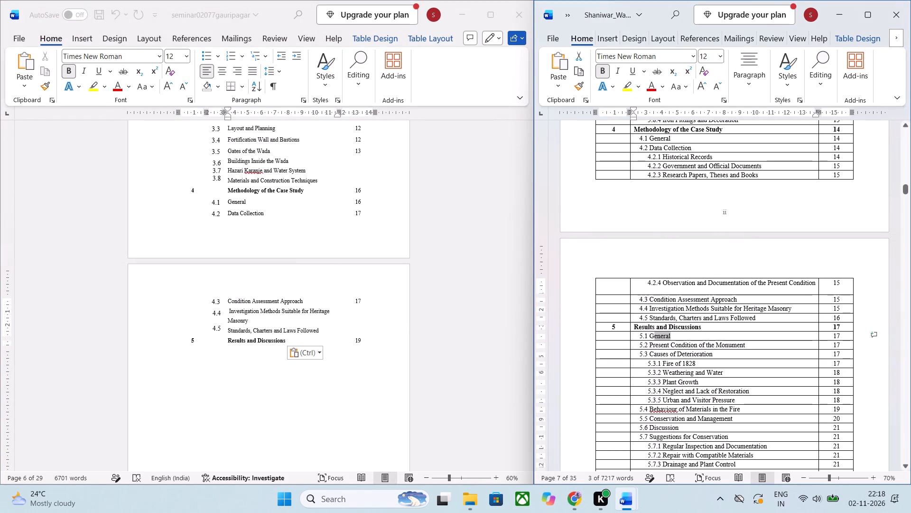
left_click_drag(655, 336, 648, 335)
key("ctrl+c")
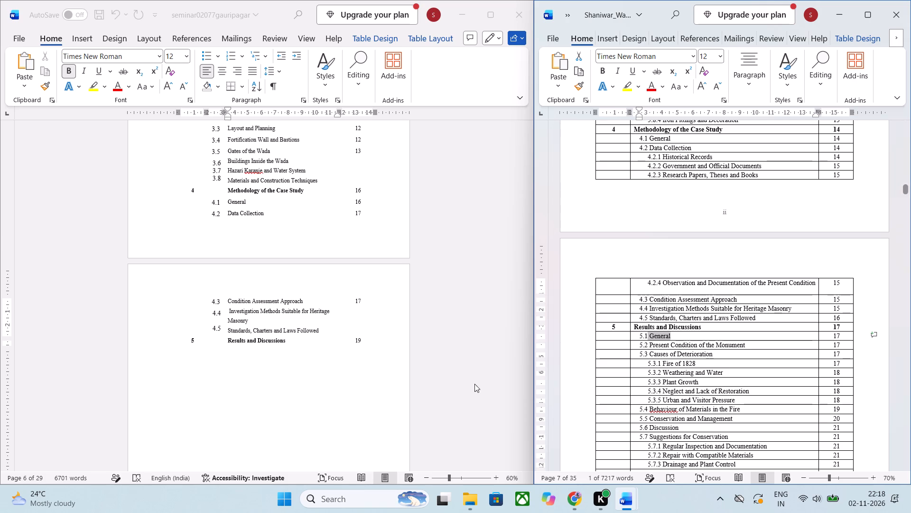
scroll(329, 367, "down", 1)
left_click(288, 302)
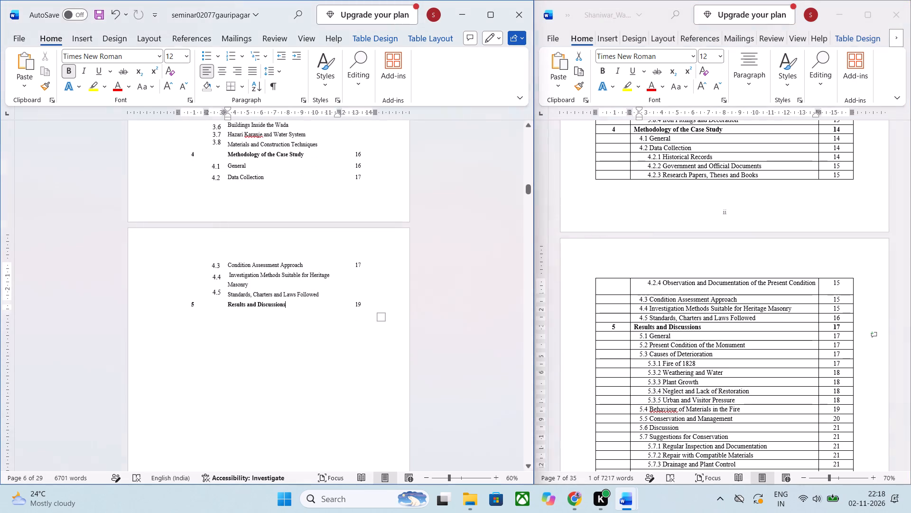
key("Return")
key("ctrl+v")
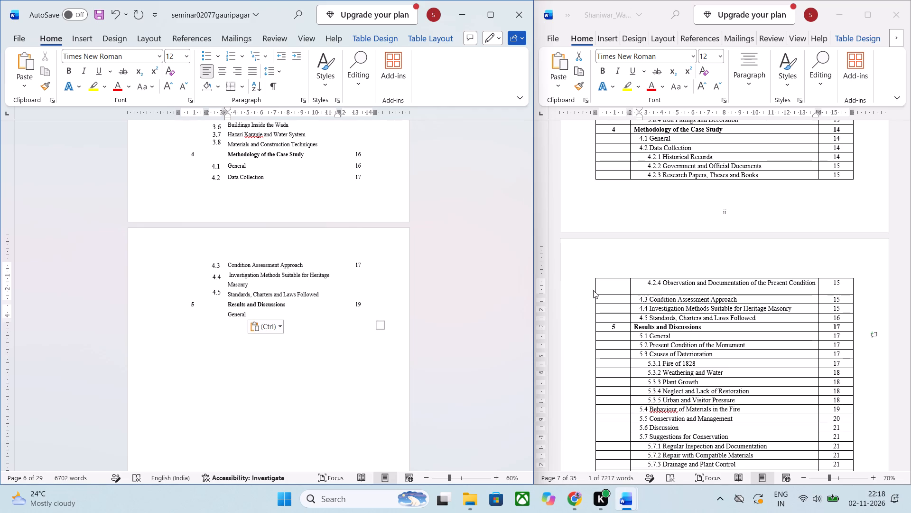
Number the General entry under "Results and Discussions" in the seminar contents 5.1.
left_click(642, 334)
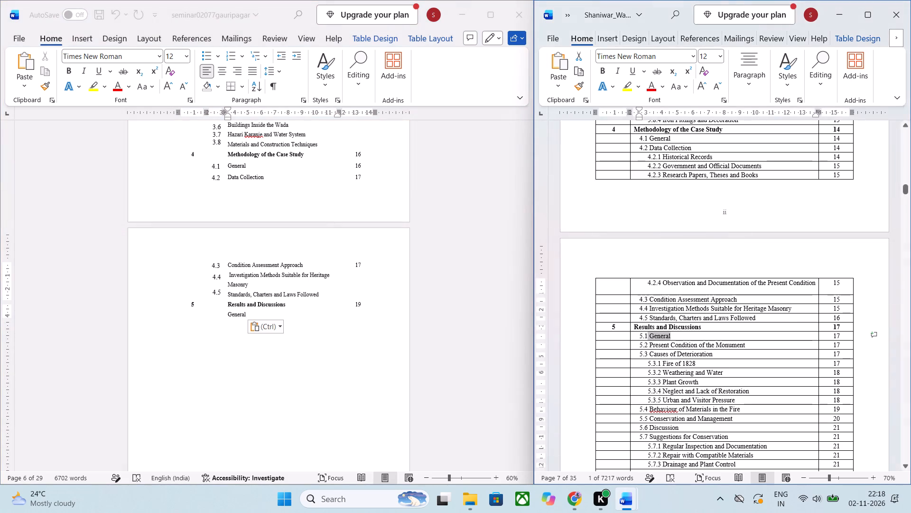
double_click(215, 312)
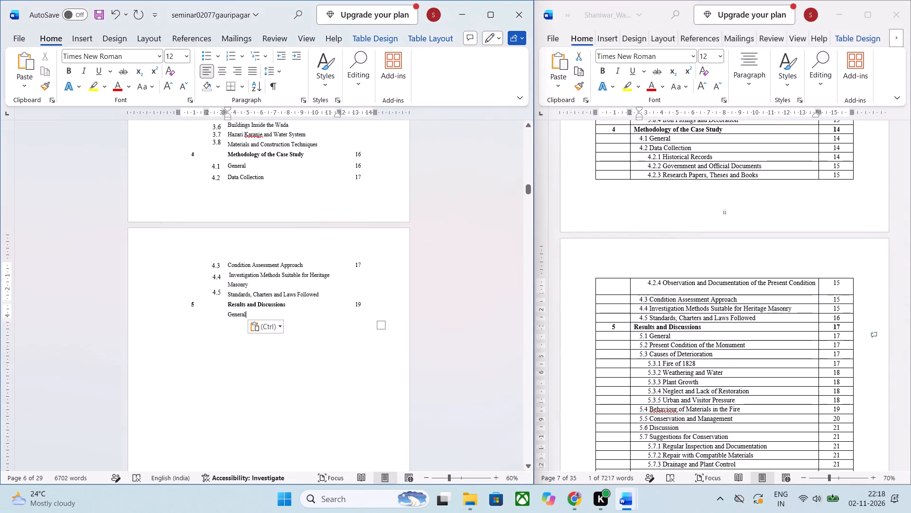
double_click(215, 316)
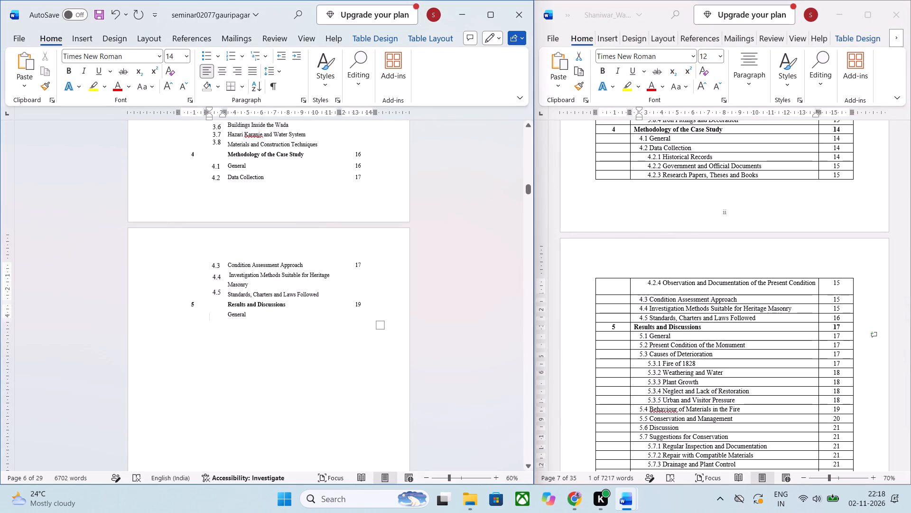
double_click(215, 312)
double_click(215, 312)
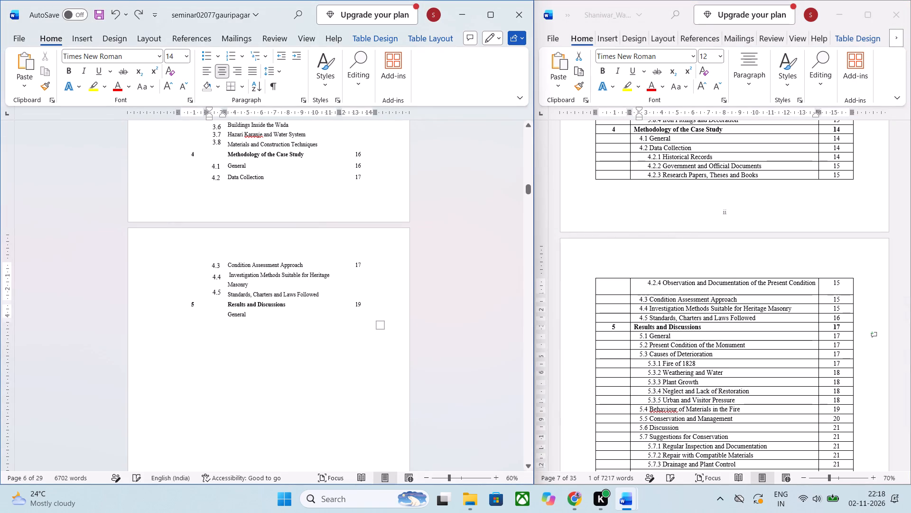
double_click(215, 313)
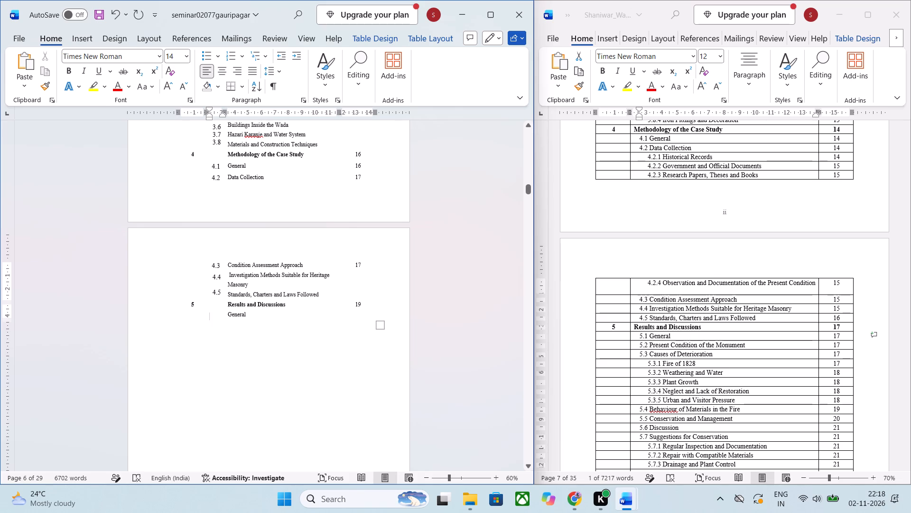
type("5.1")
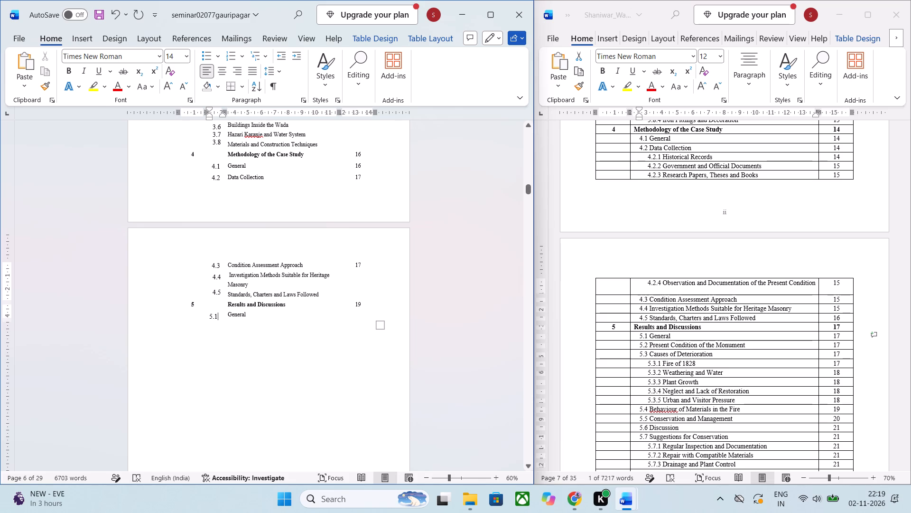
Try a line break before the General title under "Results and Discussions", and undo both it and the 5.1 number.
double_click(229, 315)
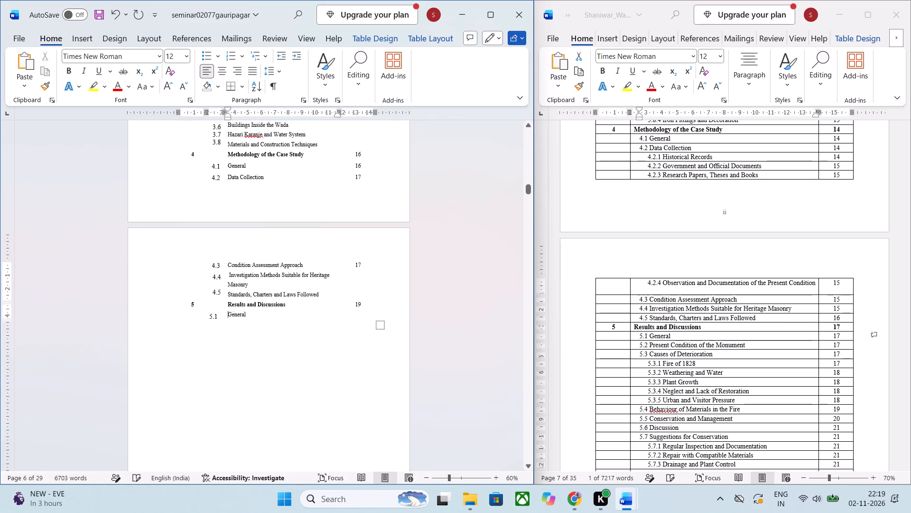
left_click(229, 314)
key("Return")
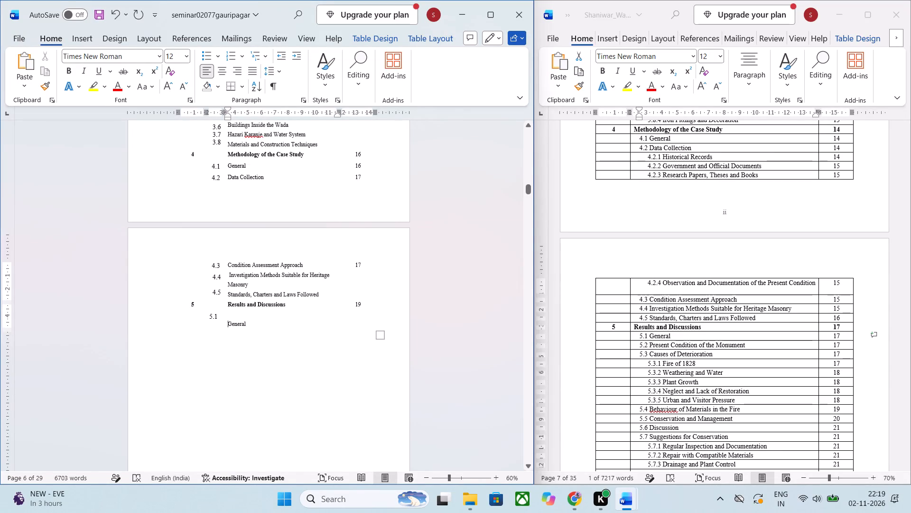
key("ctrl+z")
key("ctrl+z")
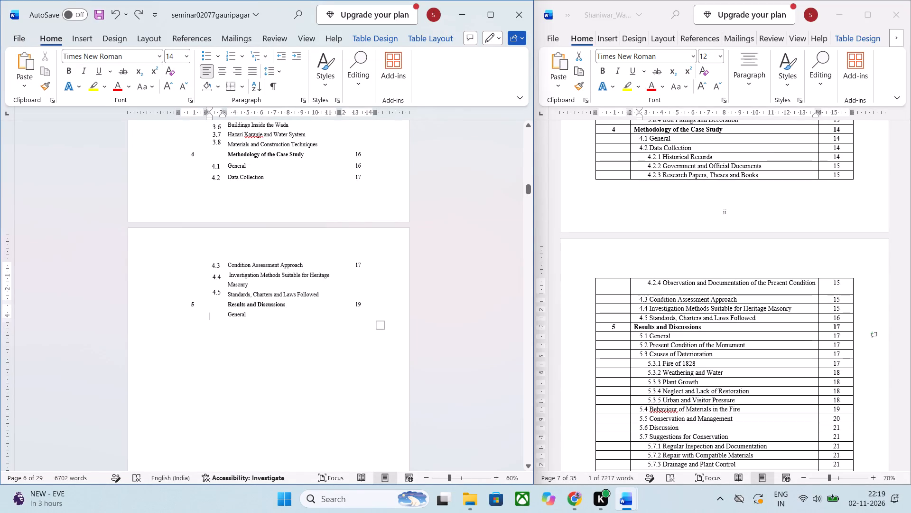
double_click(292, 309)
Insert a blank line below "Results and Discussions" in the seminar contents and number its General entry 5.1.
key("Return")
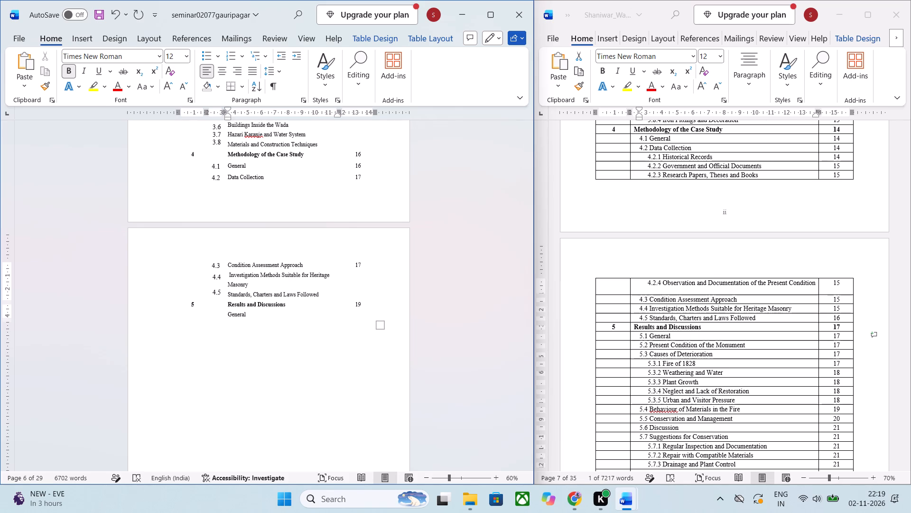
left_click(292, 309)
key("Return")
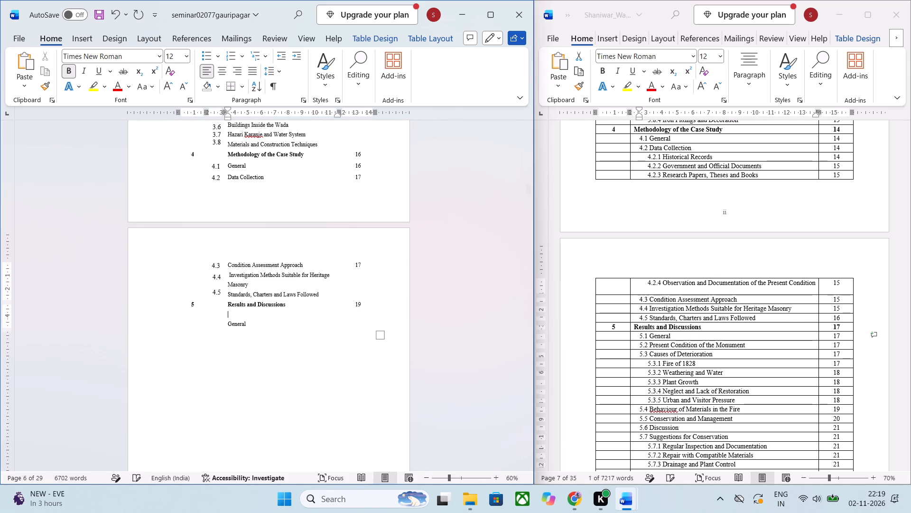
left_click(212, 323)
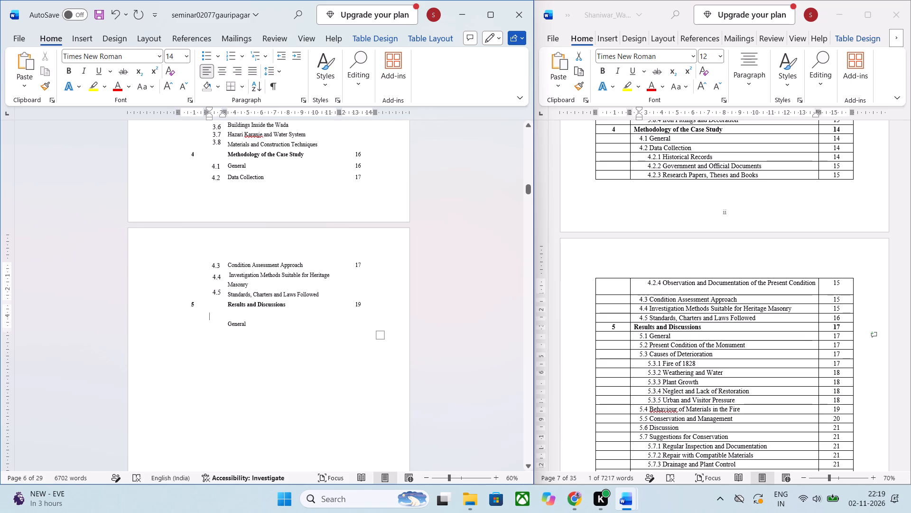
double_click(212, 323)
type("5.1")
Copy the entry "5.2 Present Condition of the Monument" from the Shaniwar Wada contents to the line below 5.1 General in the seminar contents.
left_click(751, 348)
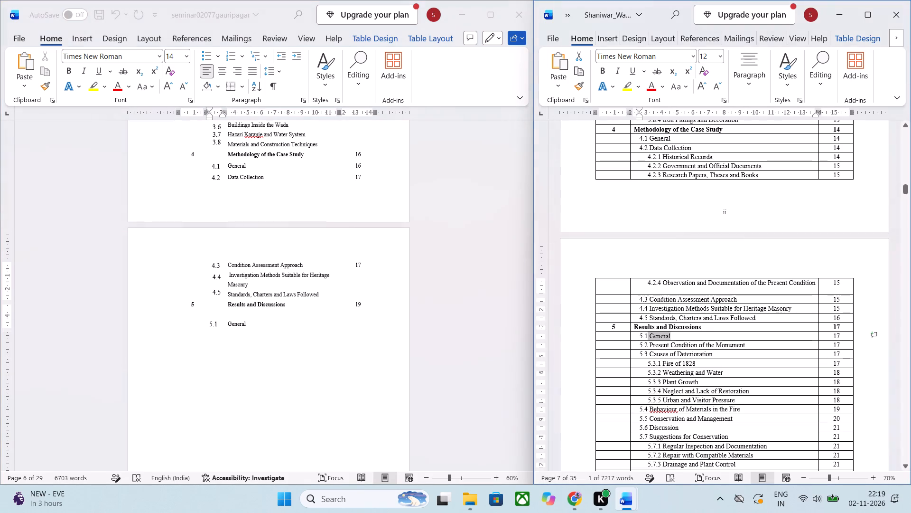
left_click_drag(751, 348, 678, 352)
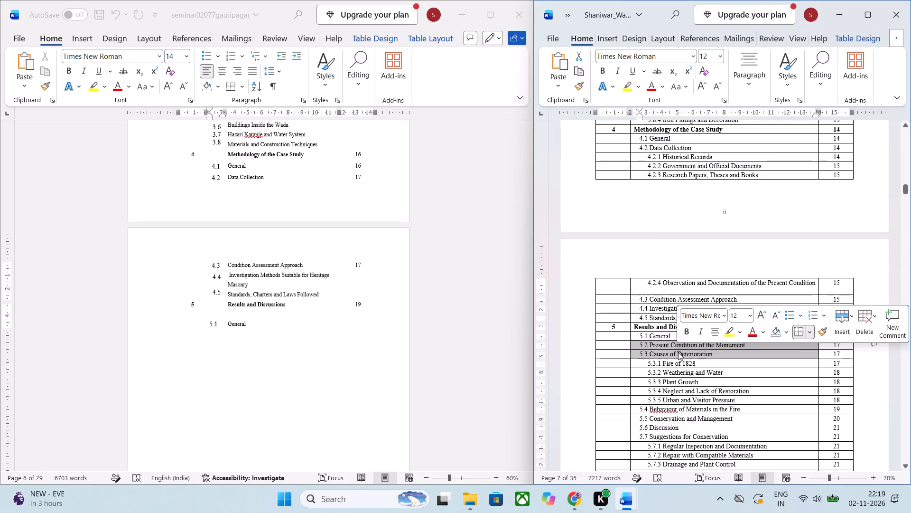
left_click(705, 358)
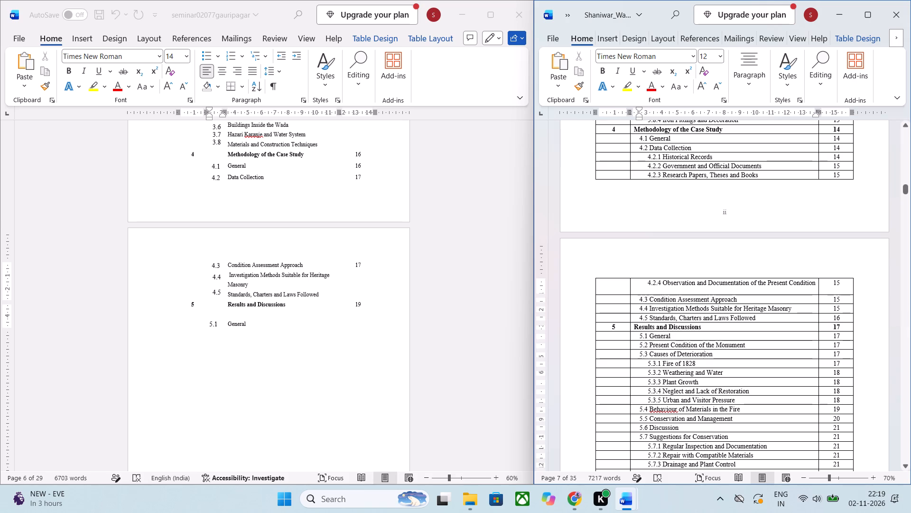
left_click_drag(747, 346, 655, 348)
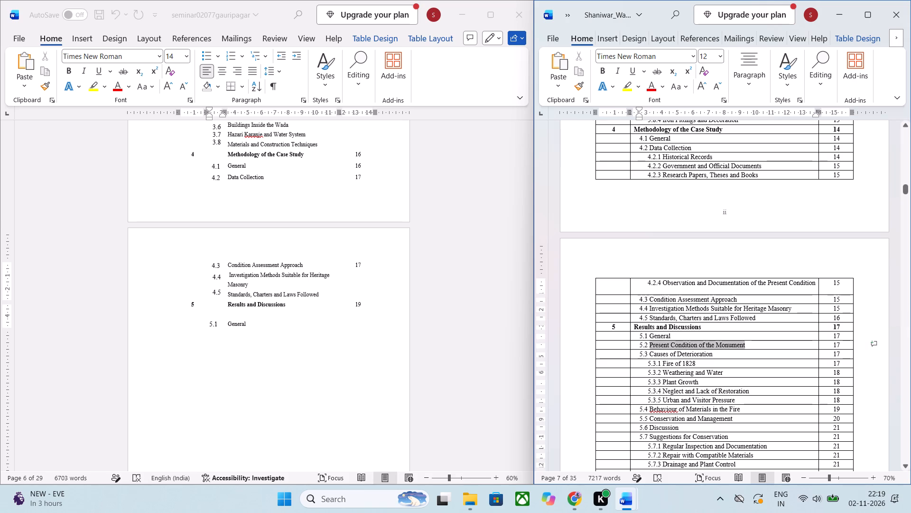
left_click_drag(655, 348, 641, 347)
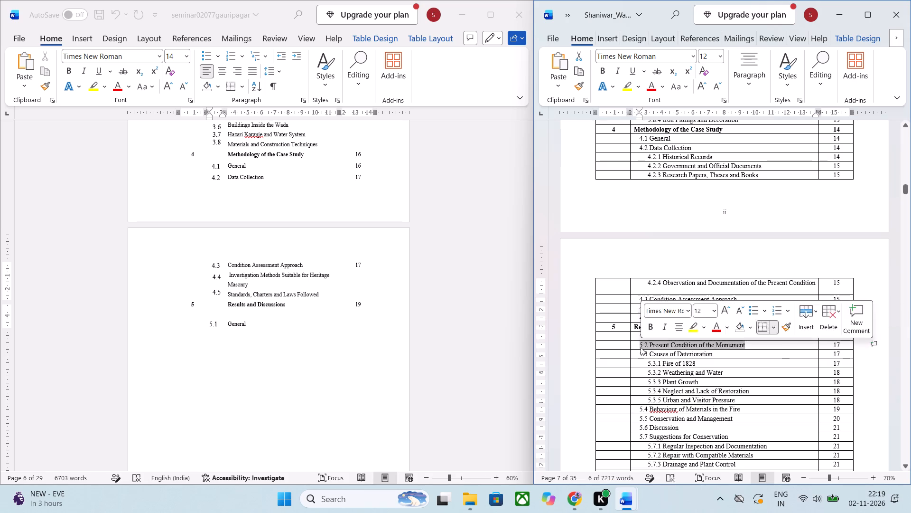
key("ctrl+c")
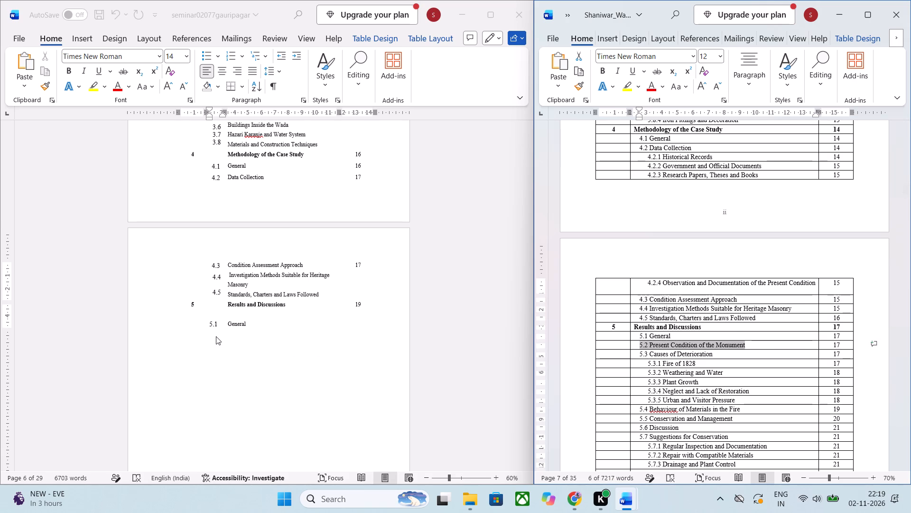
double_click(216, 336)
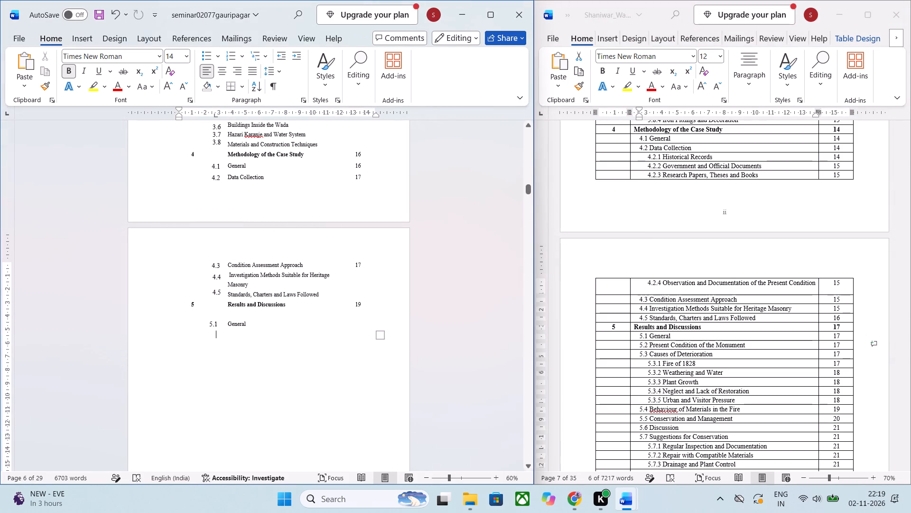
double_click(210, 334)
key("ctrl+v")
Add spaces after the number 5.2 so that "Present Condition of the Monument" lines up under the General title.
left_click(210, 334, "ctrl")
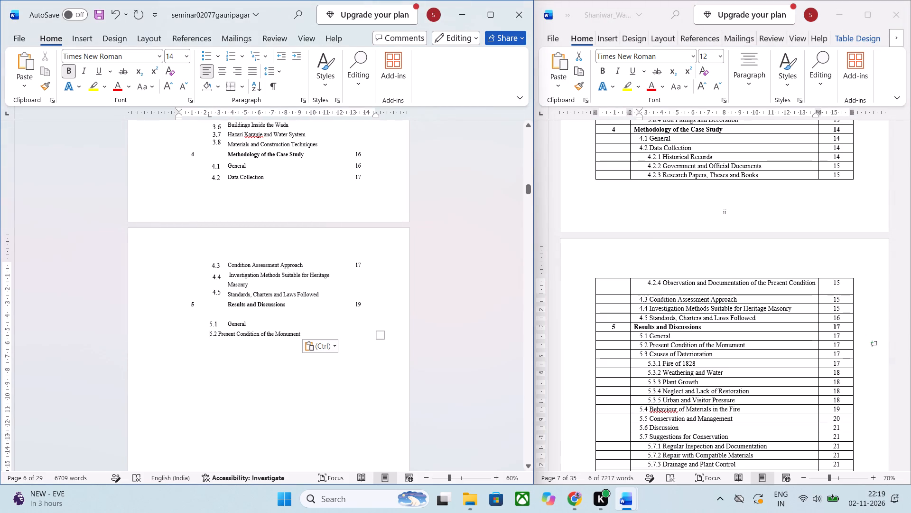
left_click(217, 335)
key("space")
key("space")
key("space")
key("space")
key("space")
key("space")
key("space")
key("space")
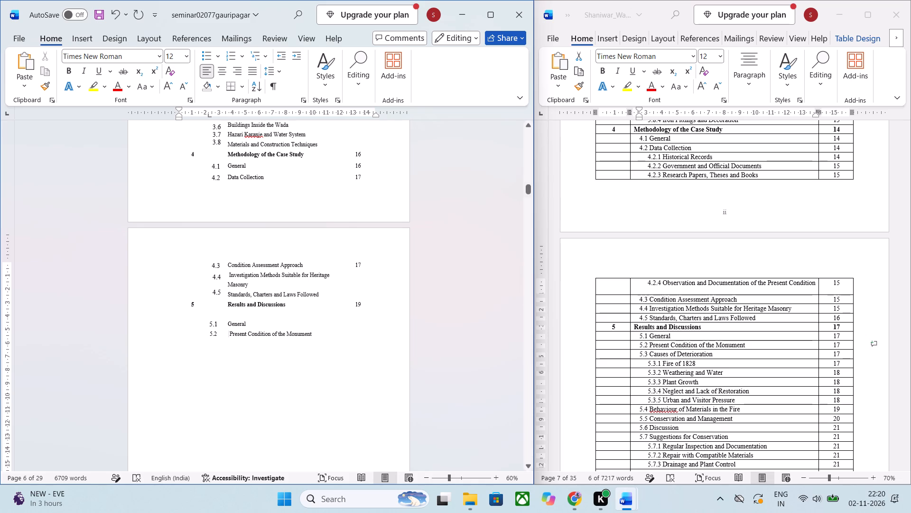
key("BackSpace")
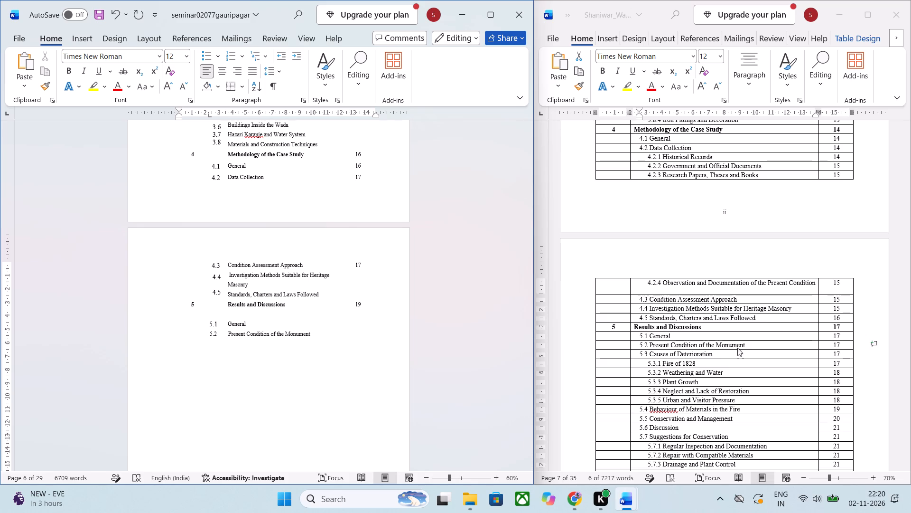
Copy "5.3 Causes of Deterioration" from the Shaniwar Wada contents to the line below 5.2, with its number aligned under 5.2.
left_click(718, 355)
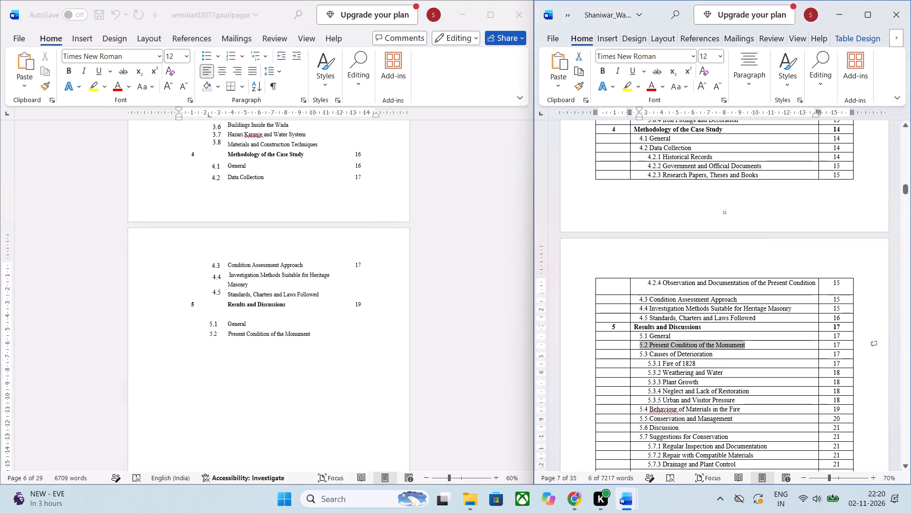
left_click_drag(712, 354, 641, 354)
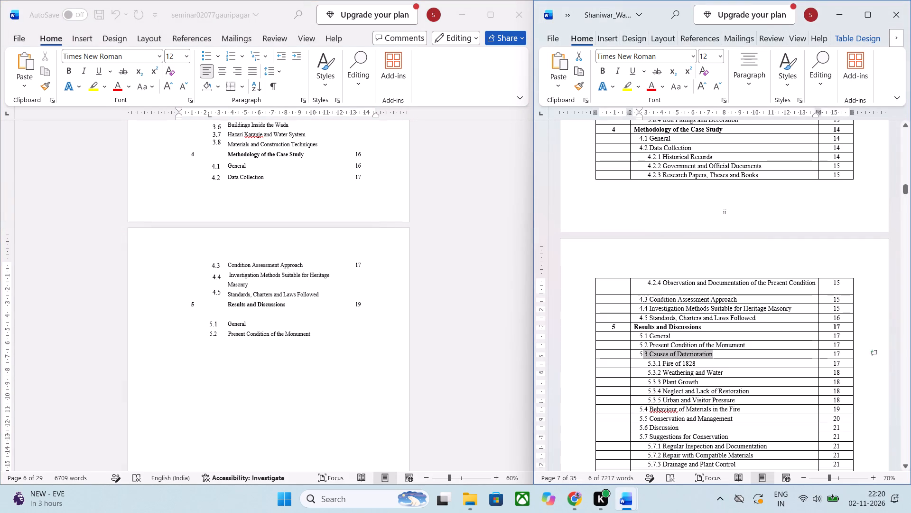
left_click_drag(641, 354, 639, 353)
key("ctrl+c")
double_click(211, 342)
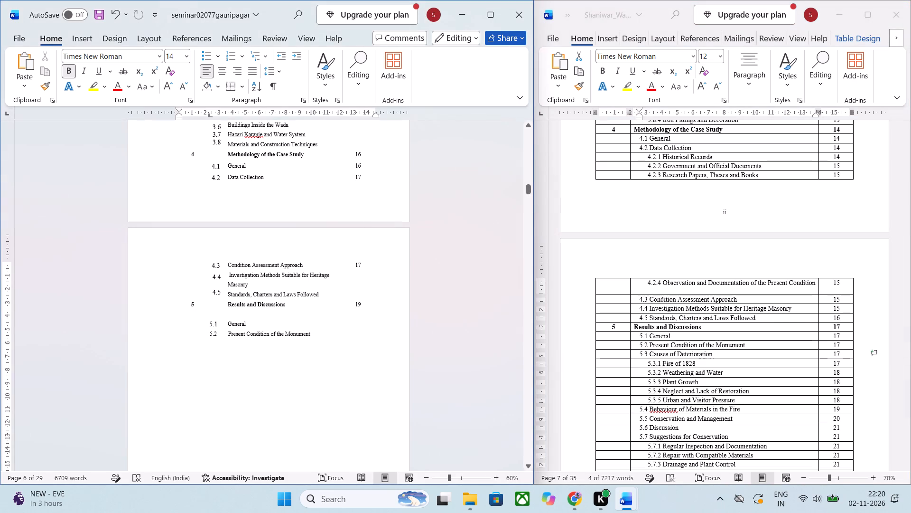
key("ctrl+v")
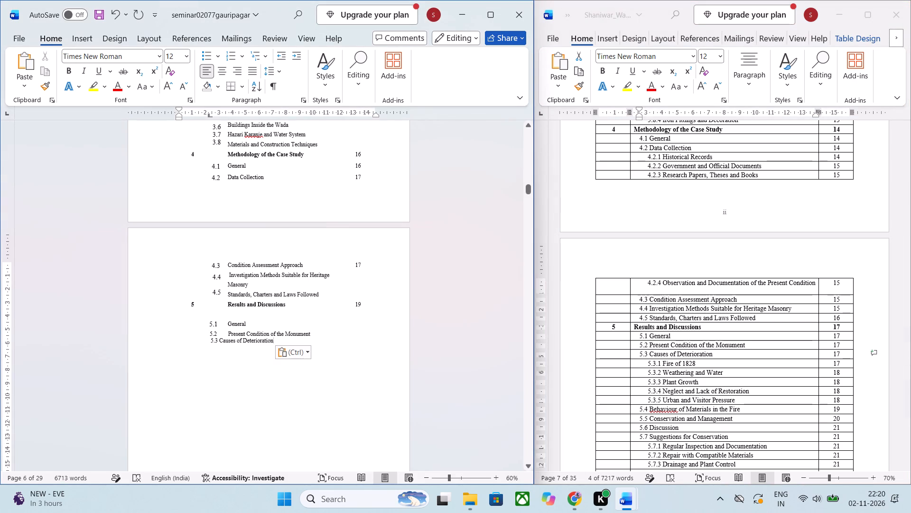
left_click(316, 334)
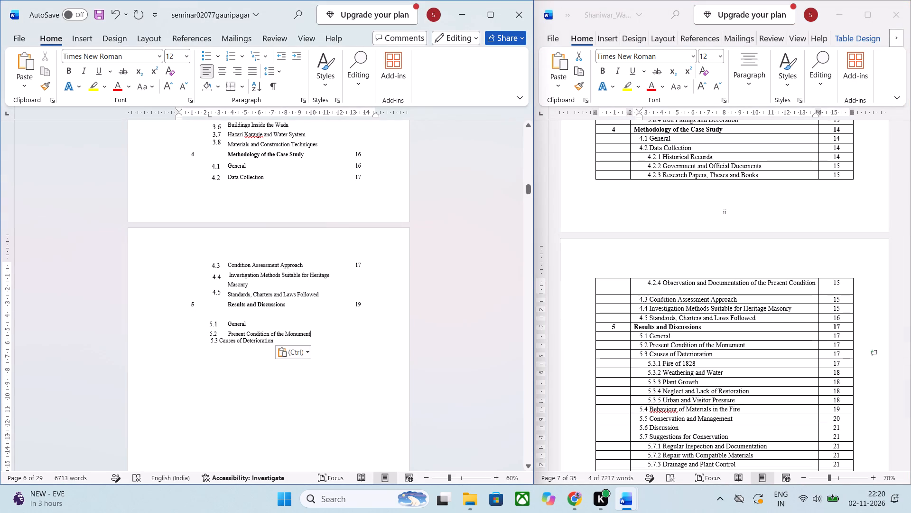
left_click(209, 342)
key("BackSpace")
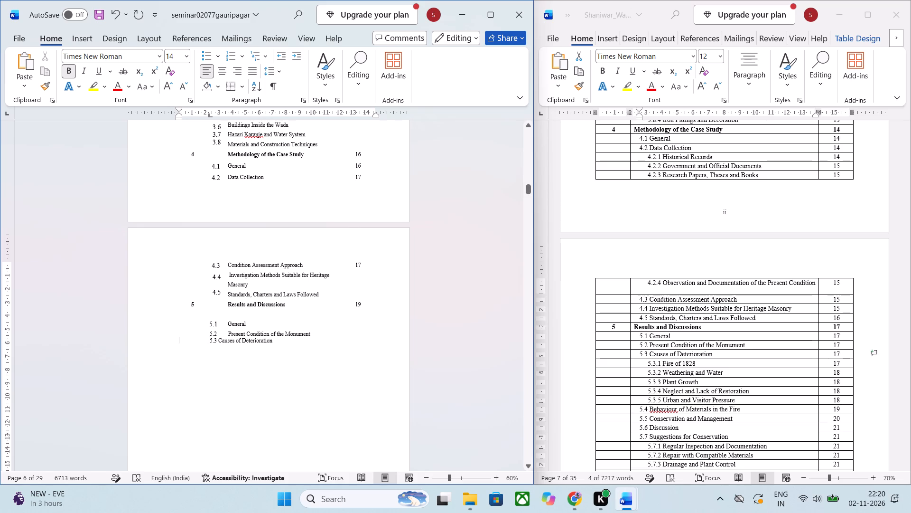
Adjust the spaces after the numbers 5.3 and 5.2 so that both entry titles start at the same position.
key("Right")
key("Right")
key("Right")
key("Right")
key("Right")
key("space")
key("space")
key("space")
key("space")
key("space")
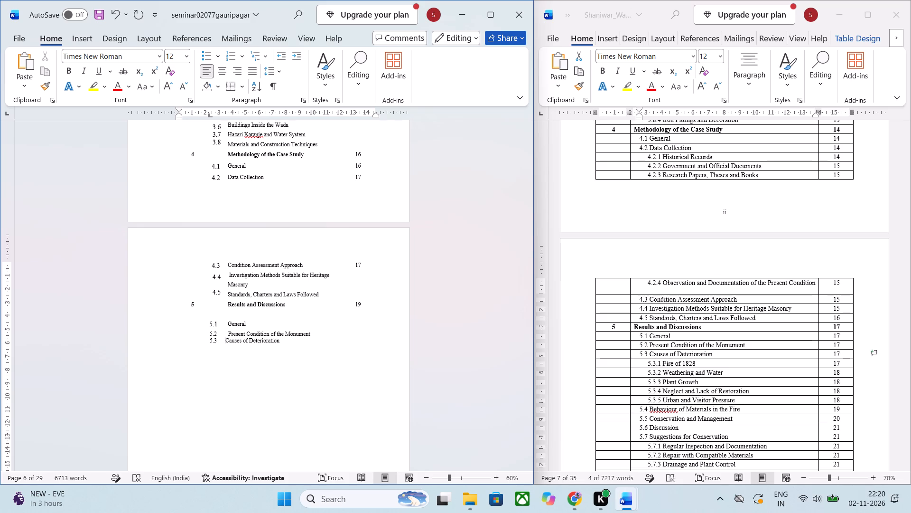
key("Up")
key("BackSpace")
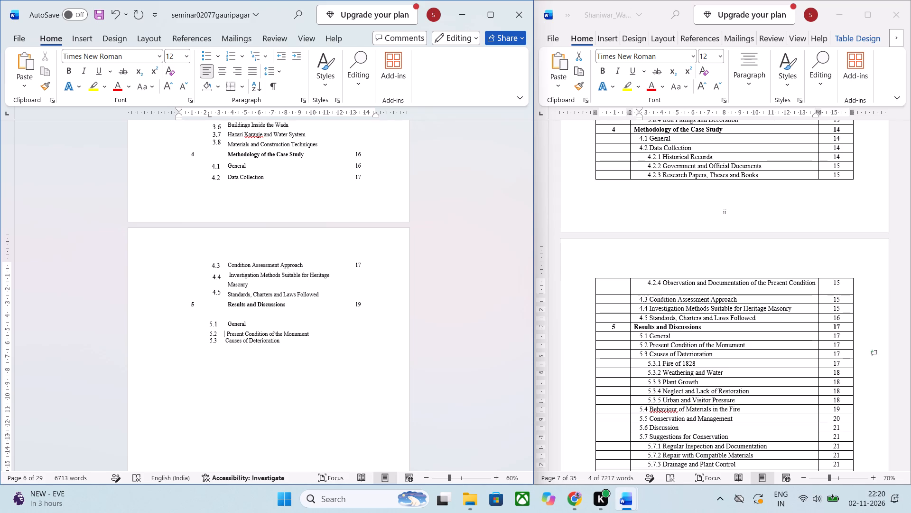
key("Down")
key("space")
Copy the entry "5.4 Behaviour of Materials in the Fire" from the Shaniwar Wada contents to the line below 5.3 in the seminar contents.
scroll(753, 308, "down", 5)
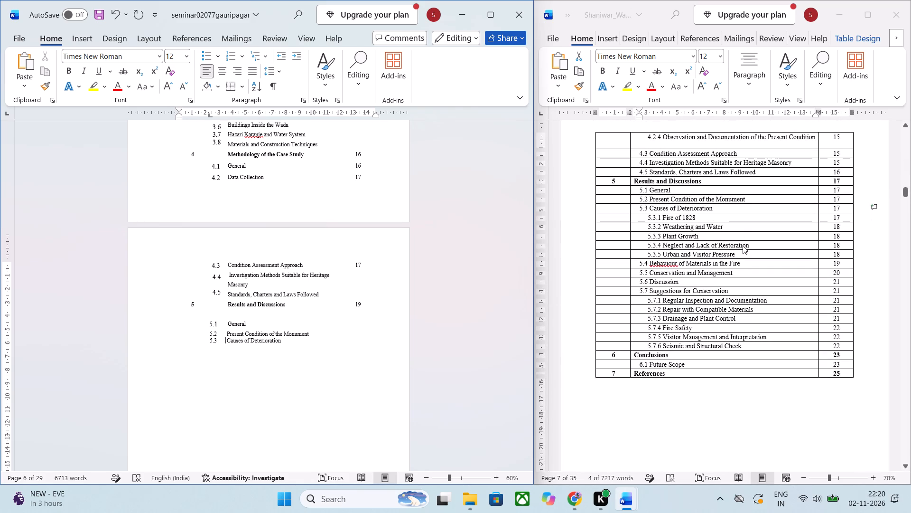
left_click(737, 268)
left_click(742, 264)
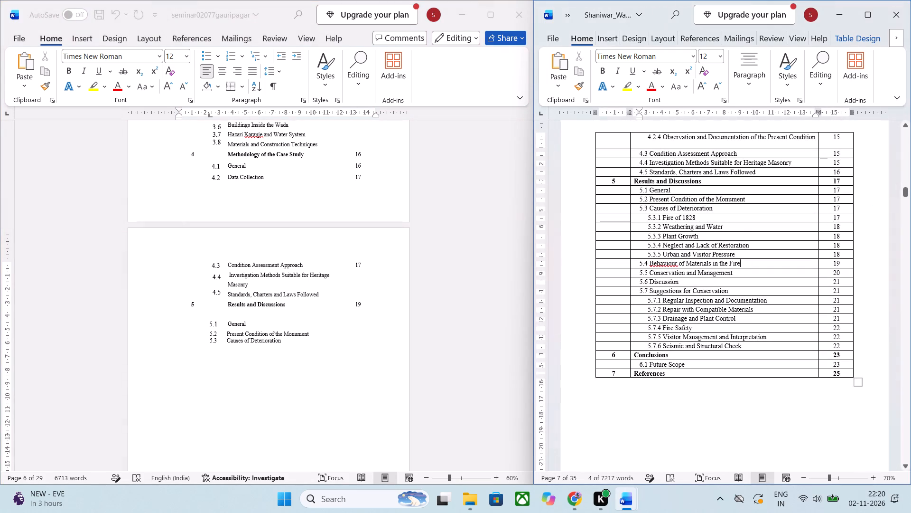
left_click(739, 261)
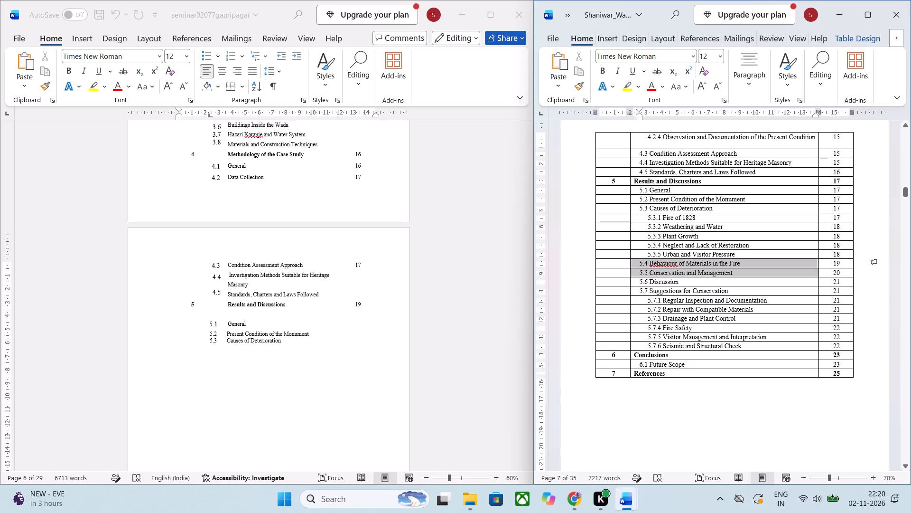
left_click(739, 262)
left_click_drag(739, 262, 641, 267)
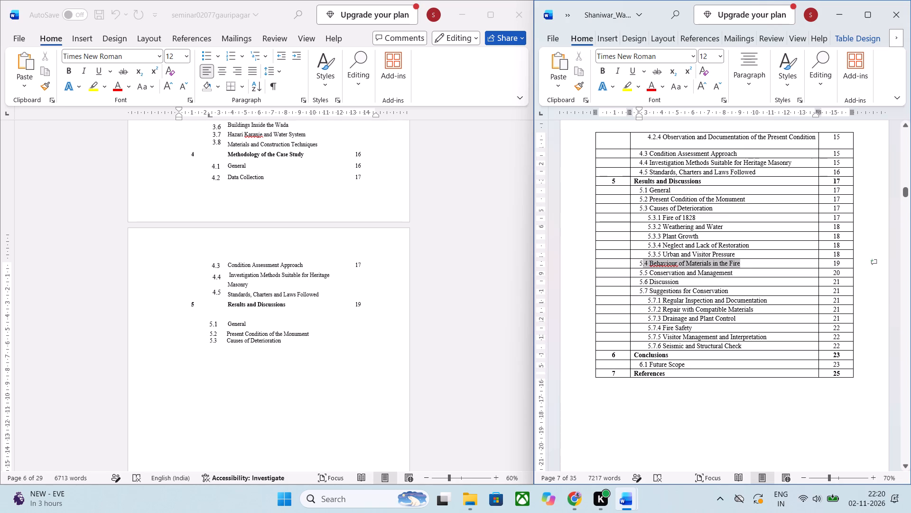
left_click_drag(641, 267, 638, 266)
key("ctrl+c")
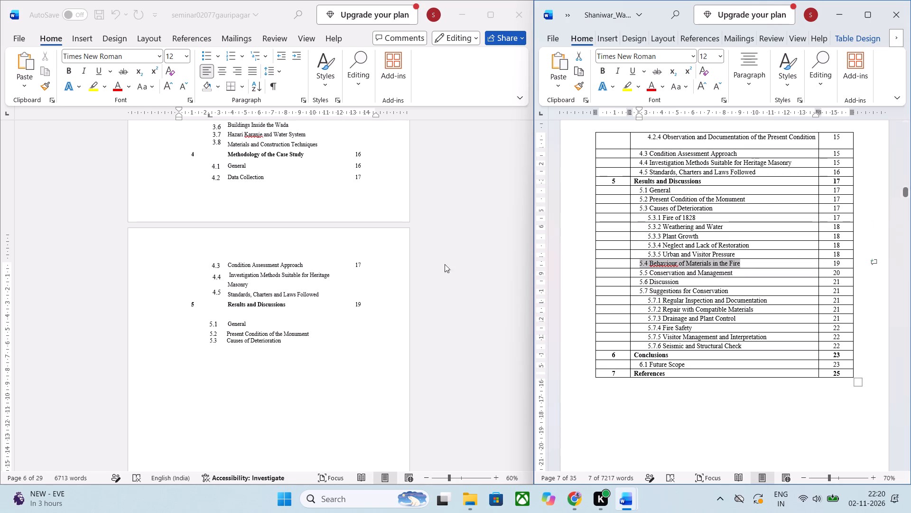
double_click(213, 349)
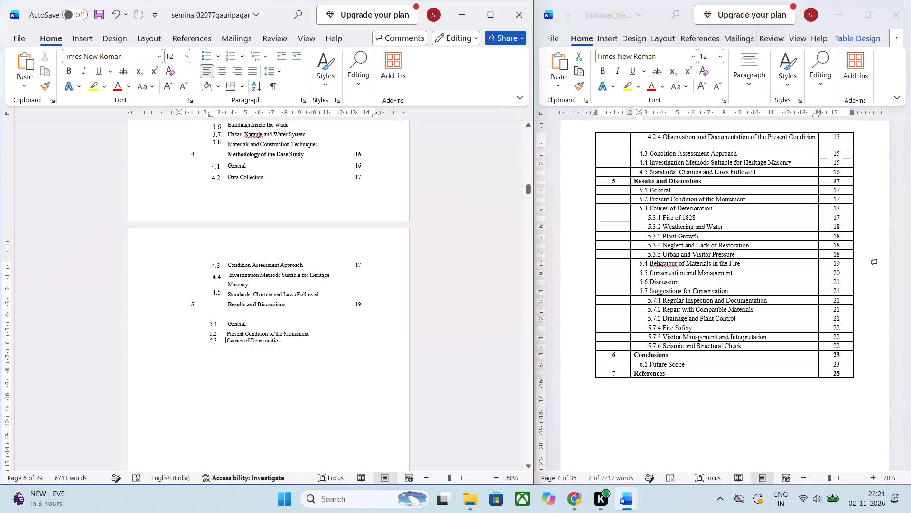
key("ctrl+v")
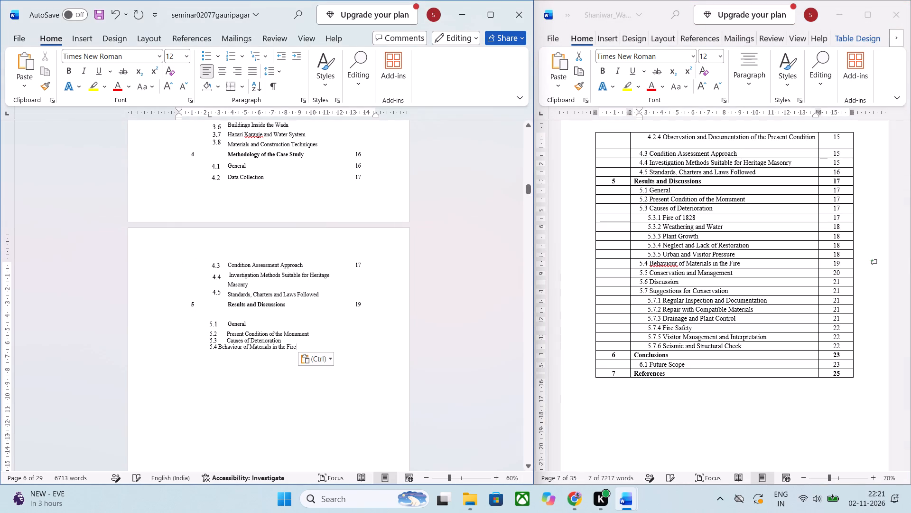
Add spaces after the number 5.4 so that "Behaviour of Materials in the Fire" lines up under the 5.3 title.
left_click(215, 348)
key("Right")
key("space")
key("space")
key("space")
key("space")
key("space")
key("space")
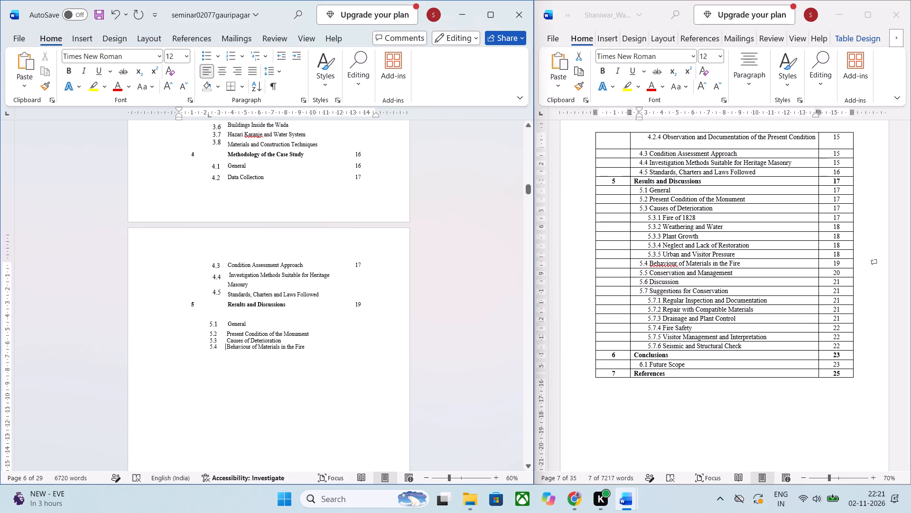
left_click(255, 297)
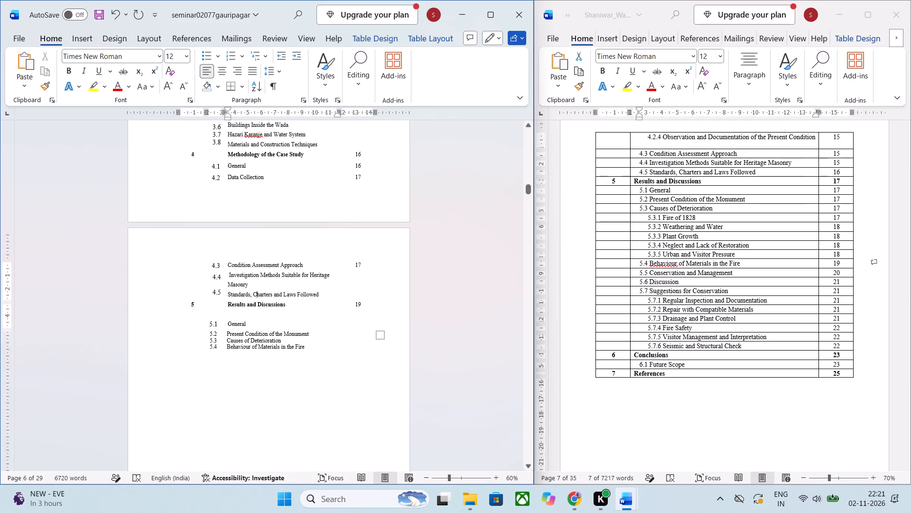
left_click(247, 332)
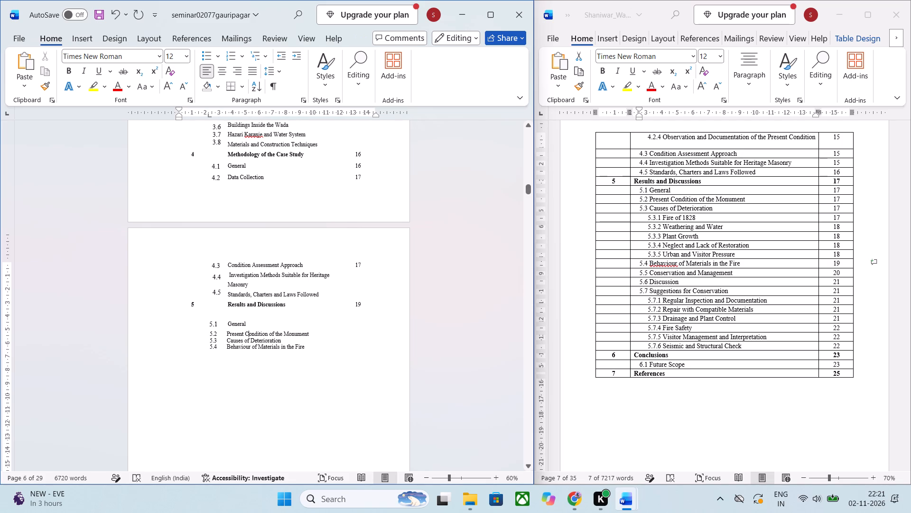
left_click(247, 342)
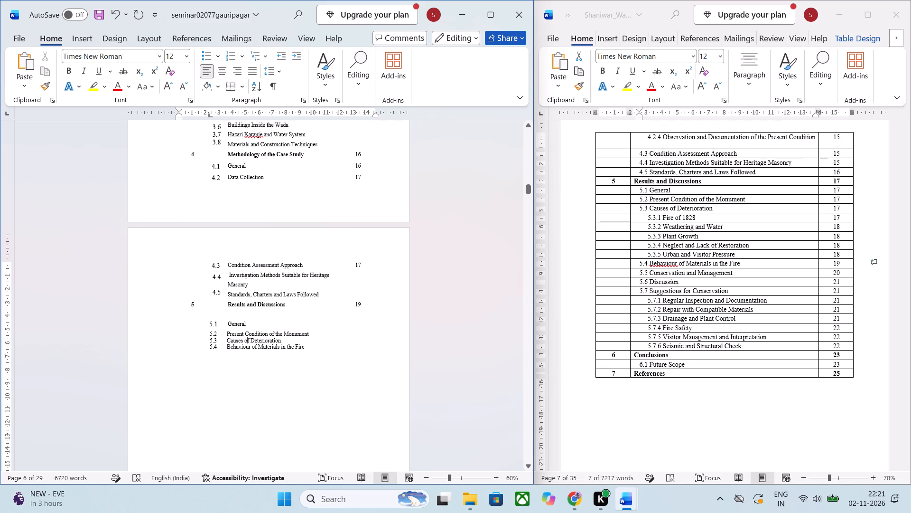
Copy the entry "5.5 Conservation and Management" from the Shaniwar Wada contents to the line below 5.4 in the seminar contents.
double_click(211, 356)
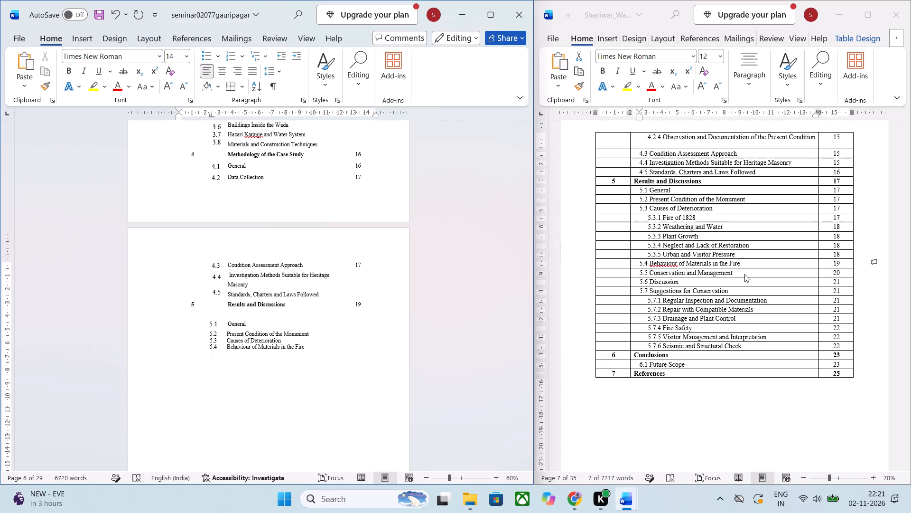
left_click(732, 270)
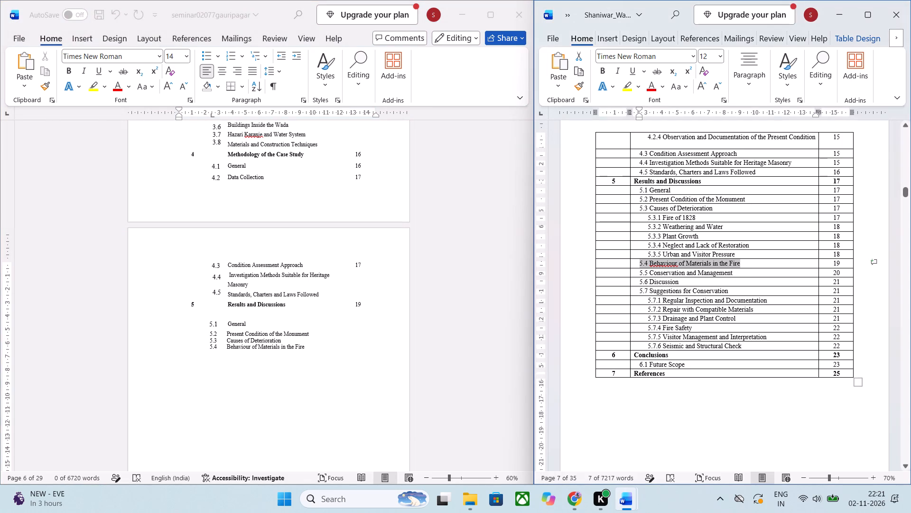
left_click(734, 275)
left_click_drag(734, 275, 656, 275)
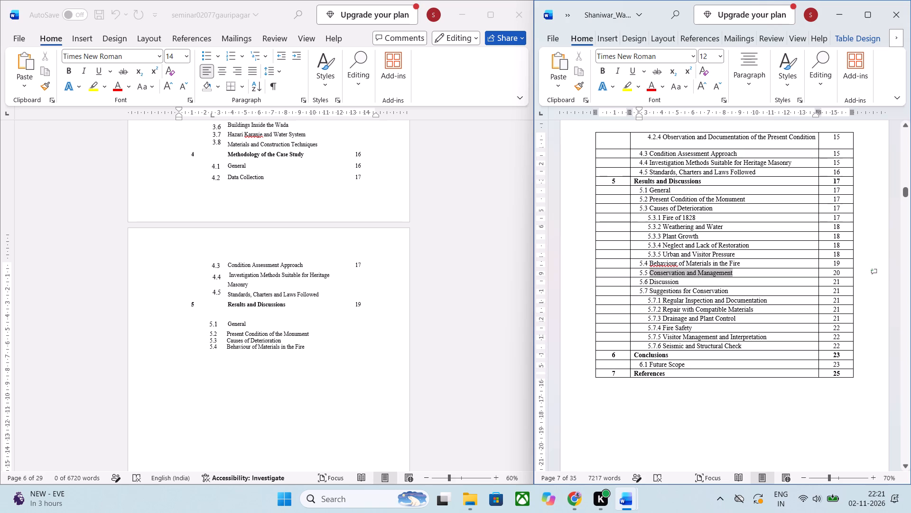
left_click_drag(656, 275, 640, 275)
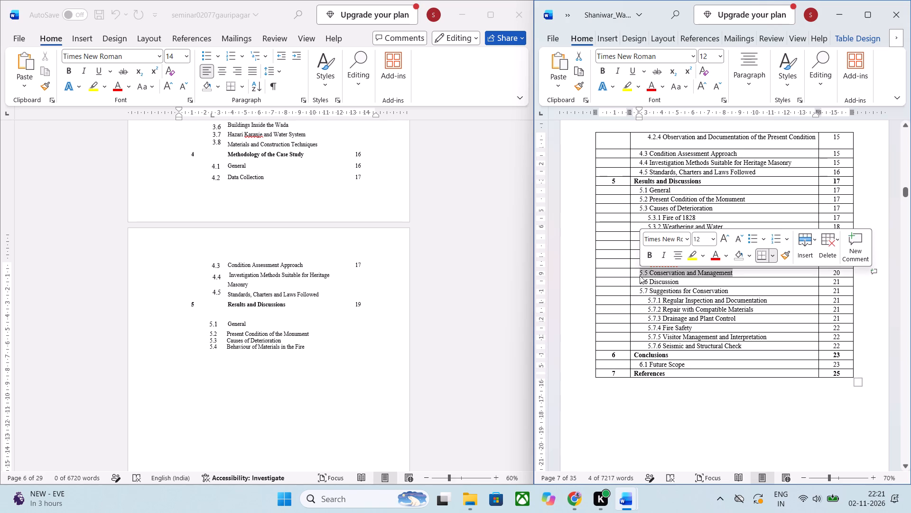
key("ctrl+c")
double_click(212, 354)
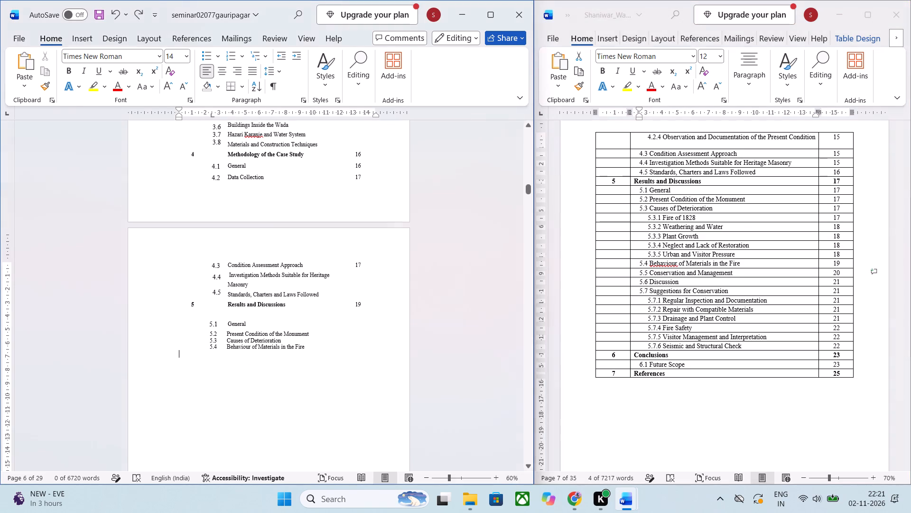
key("ctrl+v")
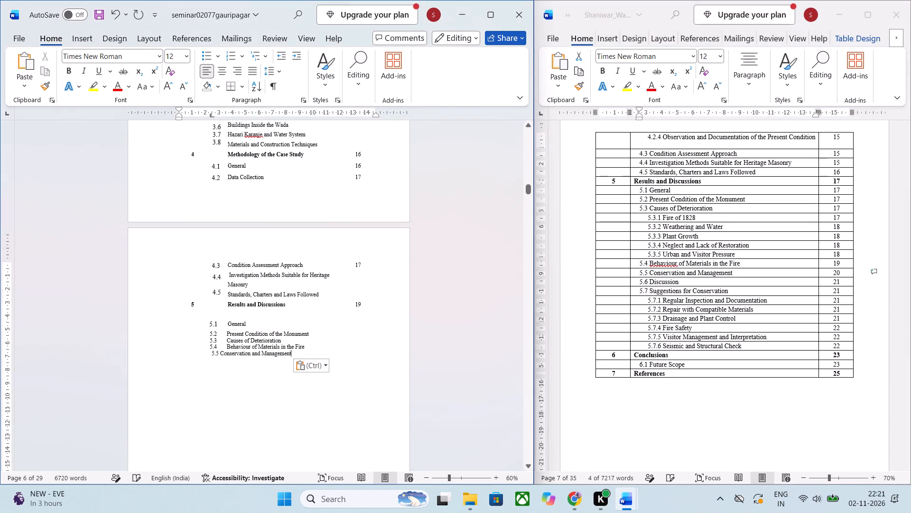
Replace the indent before the 5.5 entry with spaces so that its number lines up under 5.4.
left_click(218, 349)
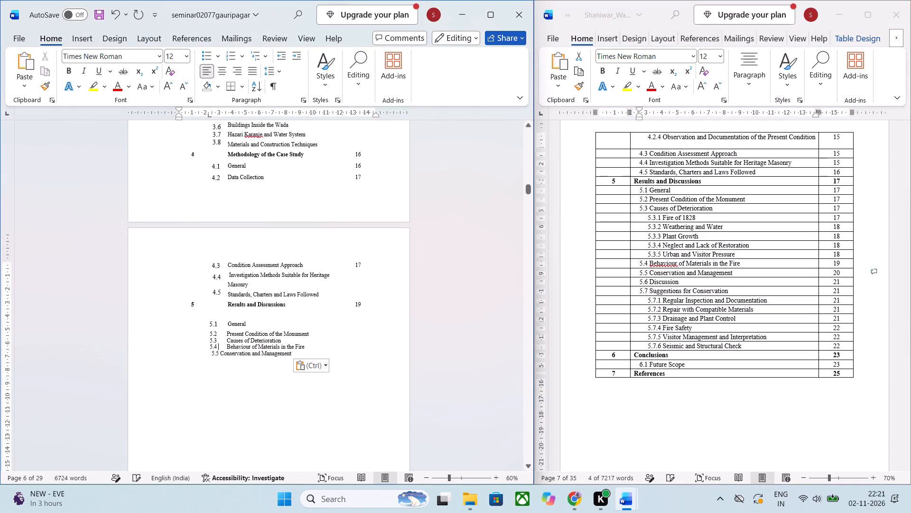
left_click(208, 354)
key("BackSpace")
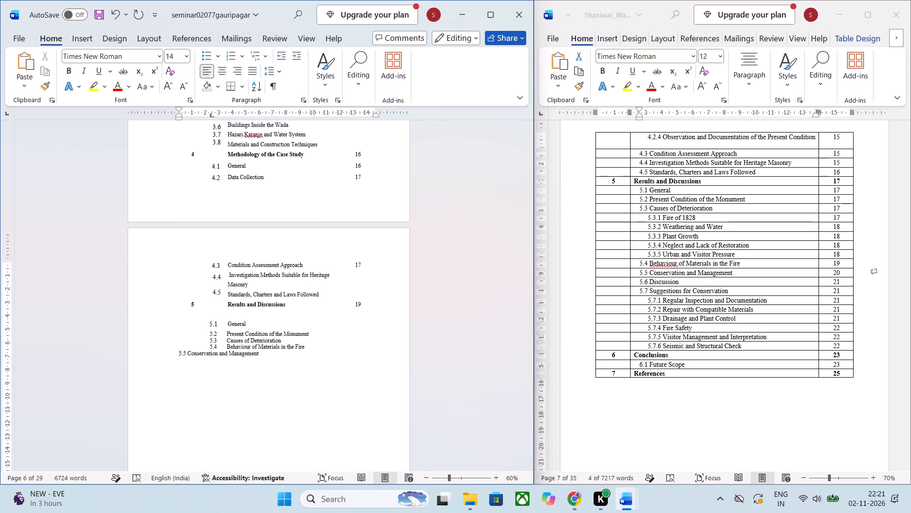
key("space")
key("space")
key("space")
key("space")
key("space")
key("space")
key("space")
key("space")
key("space")
key("space")
key("space")
key("space")
key("space")
key("space")
key("space")
key("space")
key("space")
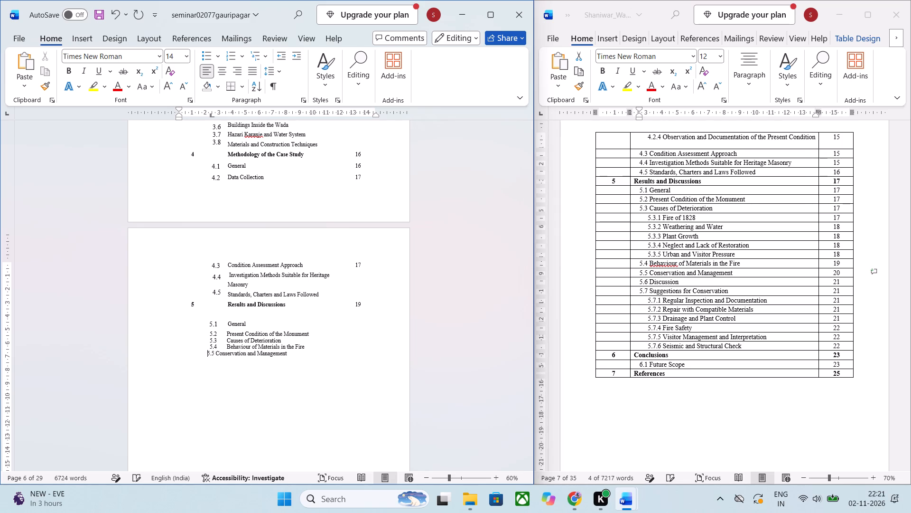
key("space")
key("space")
key("BackSpace")
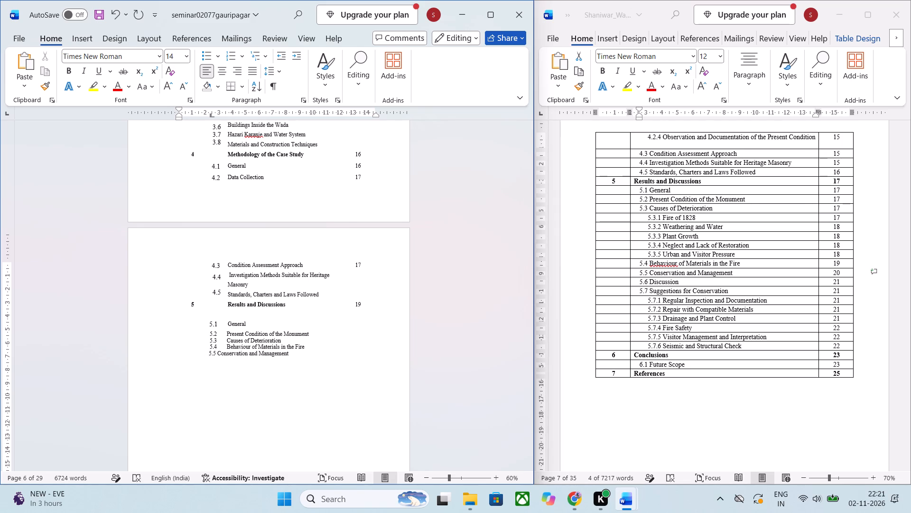
Add spaces after the number 5.5 so that "Conservation and Management" lines up under the 5.4 title.
key("Right")
key("Right")
key("Right")
key("Right")
key("space")
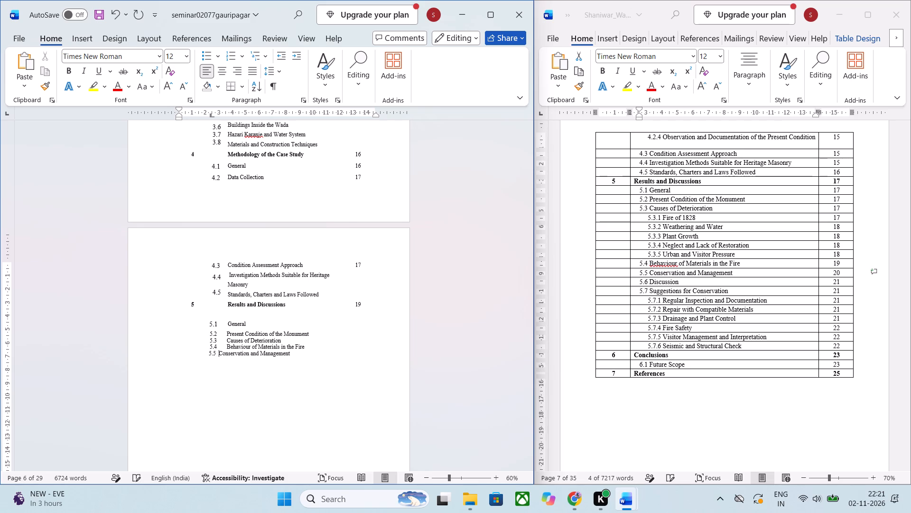
key("space")
key("space")
key("space")
key("space")
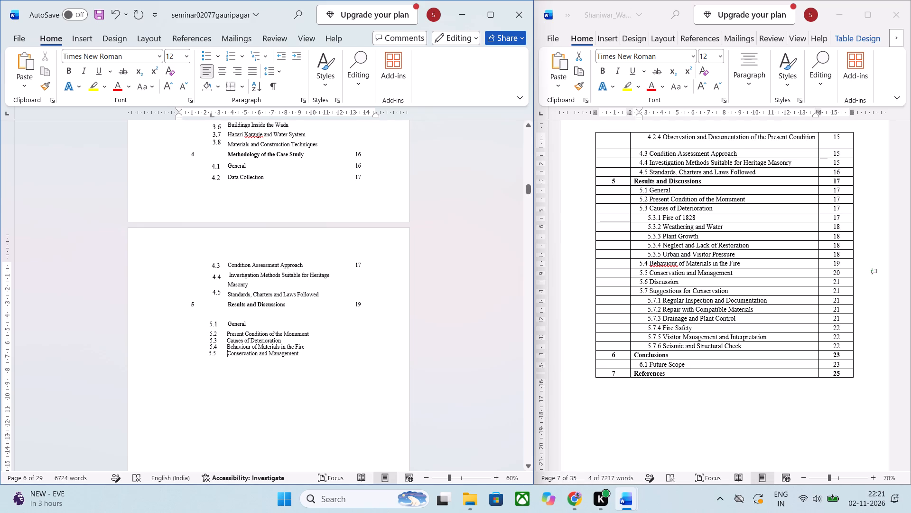
Fine-tune the 5.5 entry by adding one space before its number and removing two spaces before its title.
left_click(207, 353)
key("space")
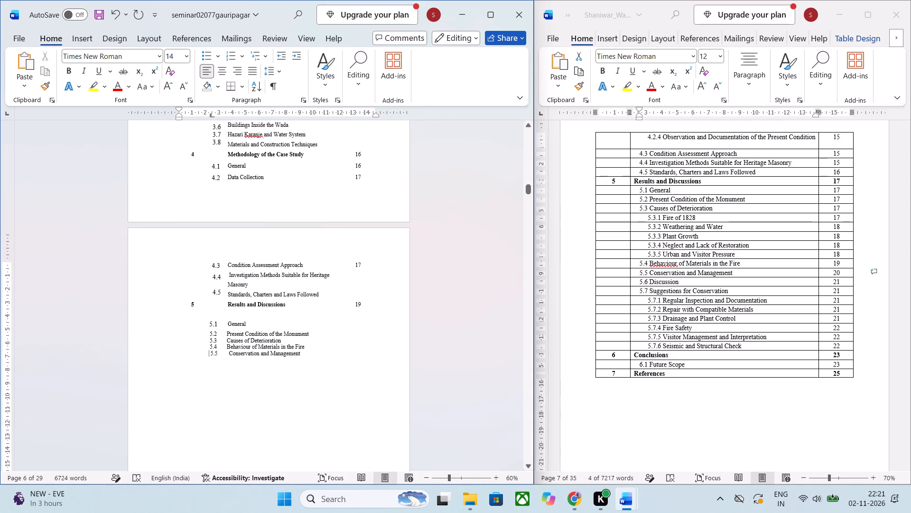
key("BackSpace")
key("space")
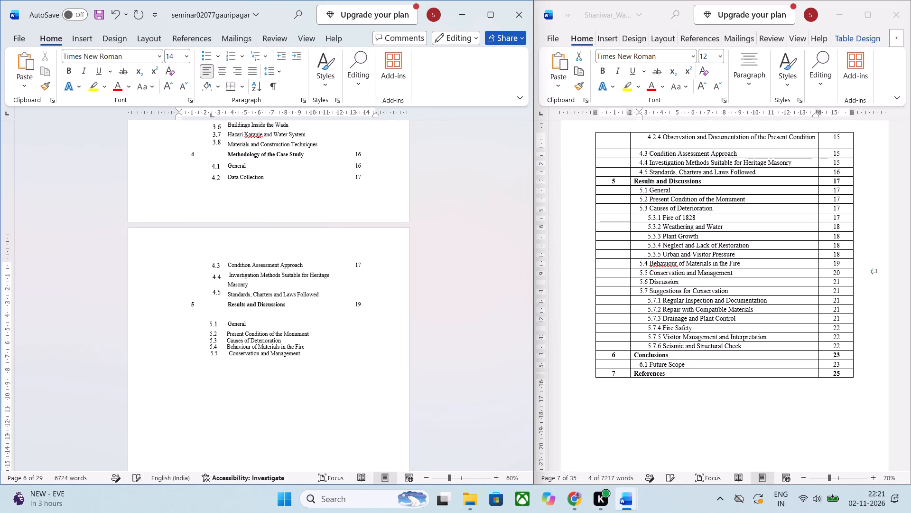
left_click(227, 355)
key("BackSpace")
key("BackSpace")
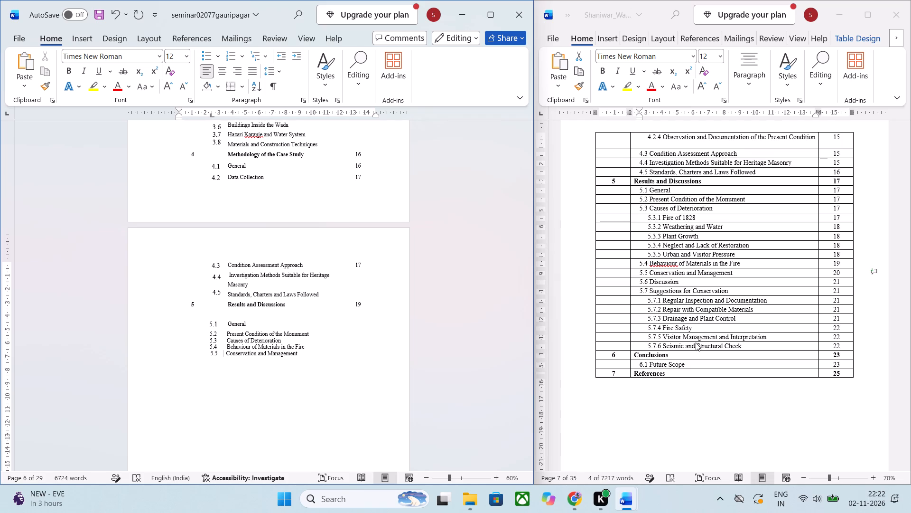
Copy the entry "5.6 Discussion" from the Shaniwar Wada contents to the line below 5.5 in the seminar contents.
left_click(680, 283)
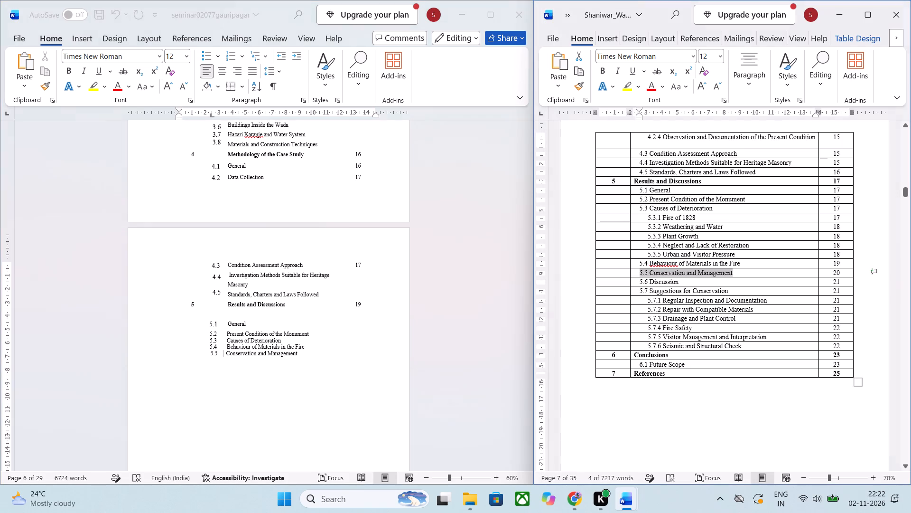
left_click(679, 283)
left_click_drag(679, 283, 672, 283)
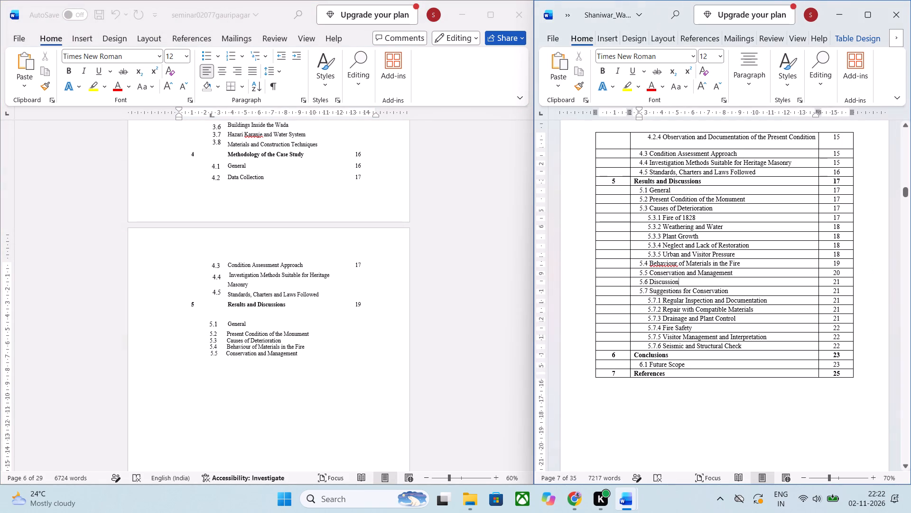
left_click_drag(672, 283, 639, 283)
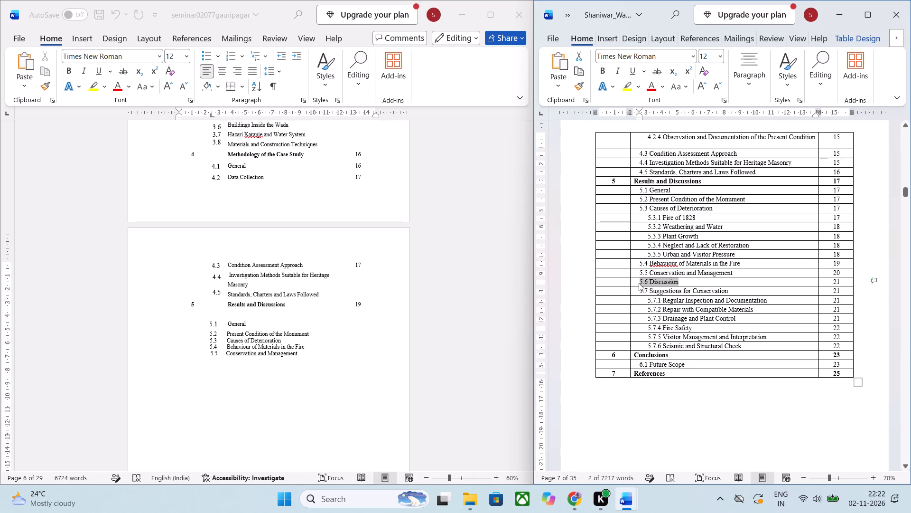
key("ctrl+c")
double_click(210, 361)
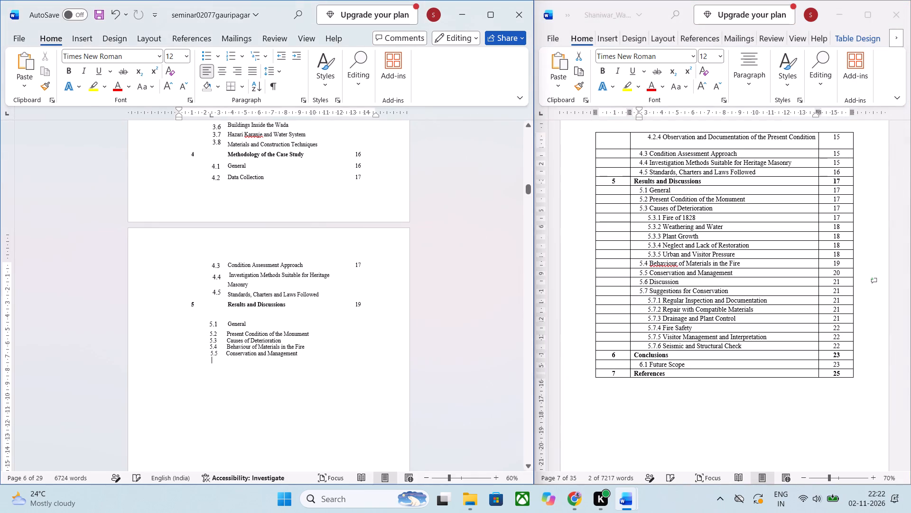
key("ctrl+v")
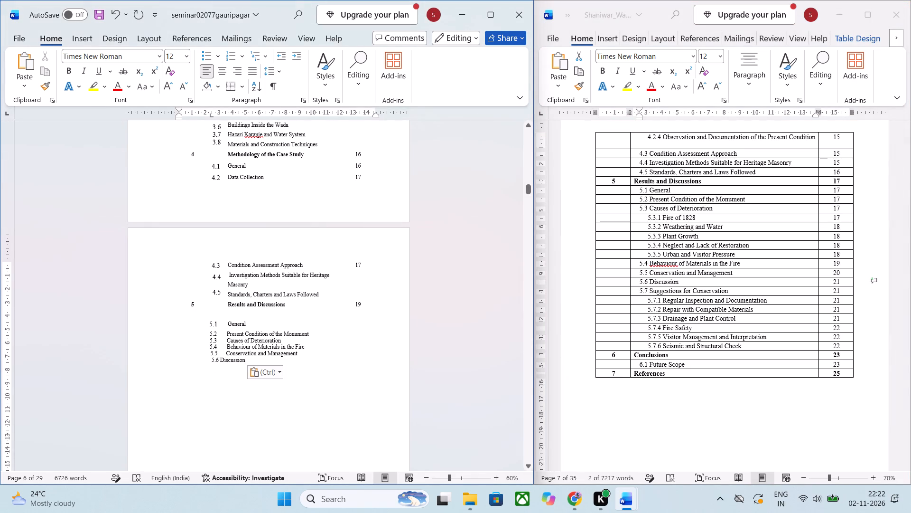
Add three spaces after the number 5.6 to bring "Discussion" under the 5.5 title.
left_click(219, 358)
key("space")
key("space")
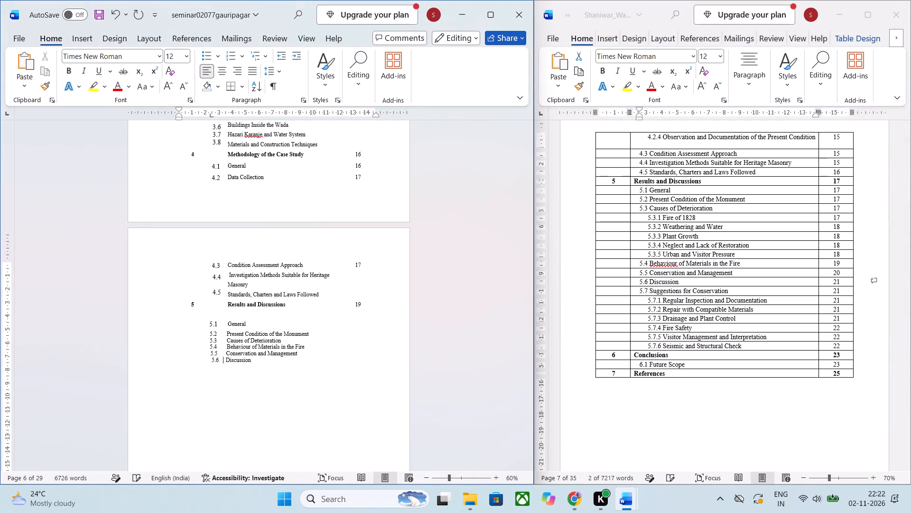
key("space")
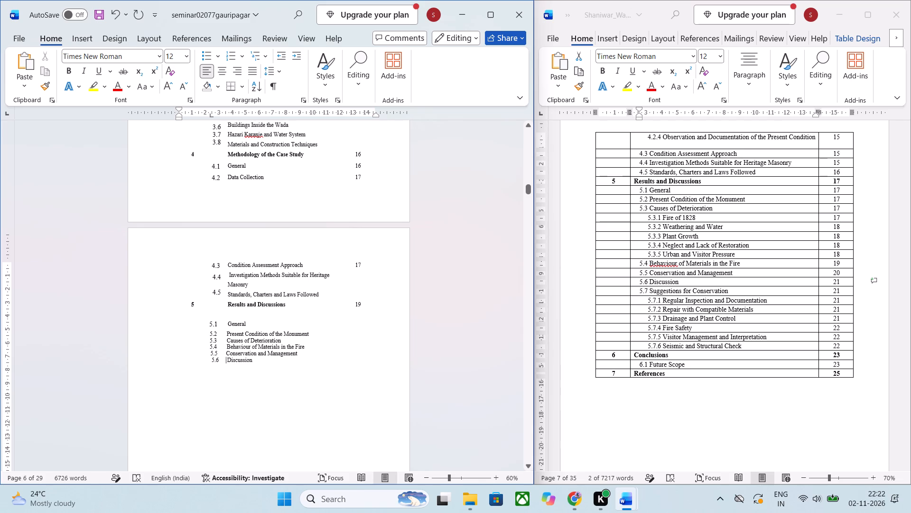
Replace the indent before 5.6 with spaces and remove a space before 5.5 so that both numbers line up.
left_click(210, 359)
key("BackSpace")
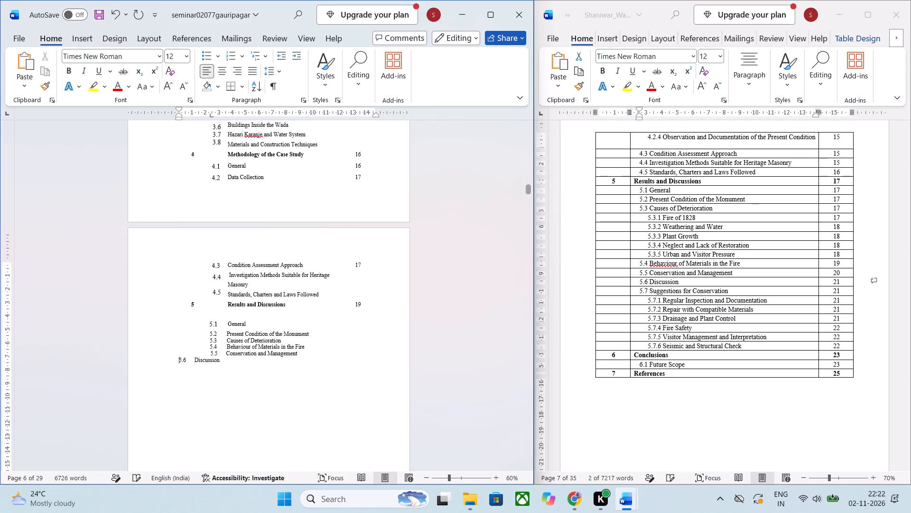
key("space")
key("space")
key("space")
key("space")
key("space")
key("space")
key("space")
key("space")
key("space")
key("space")
key("space")
key("space")
key("space")
key("space")
key("space")
key("space")
key("space")
key("space")
key("space")
key("space")
key("space")
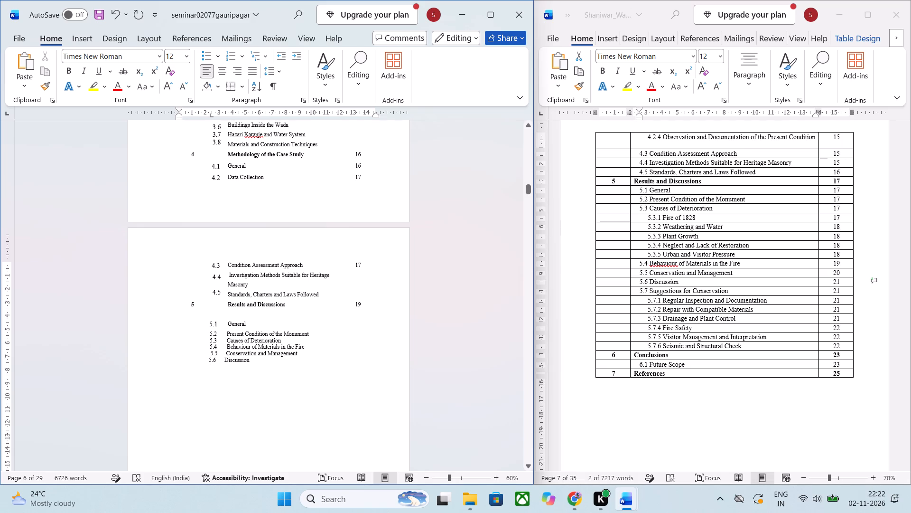
key("Up")
key("BackSpace")
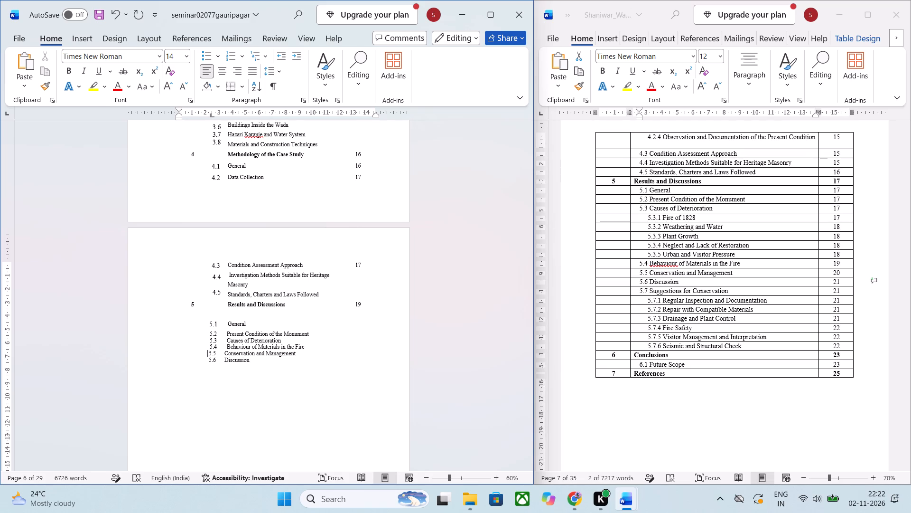
Save the seminar document.
key("ctrl+s")
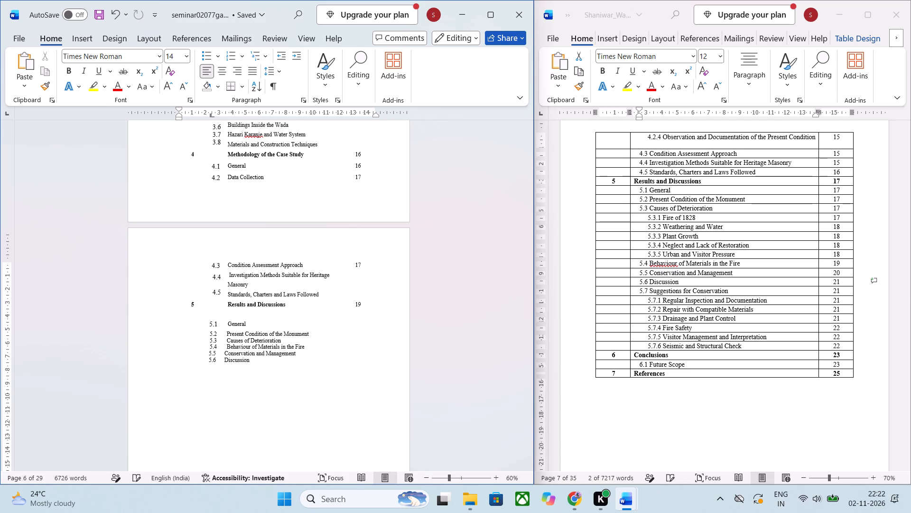